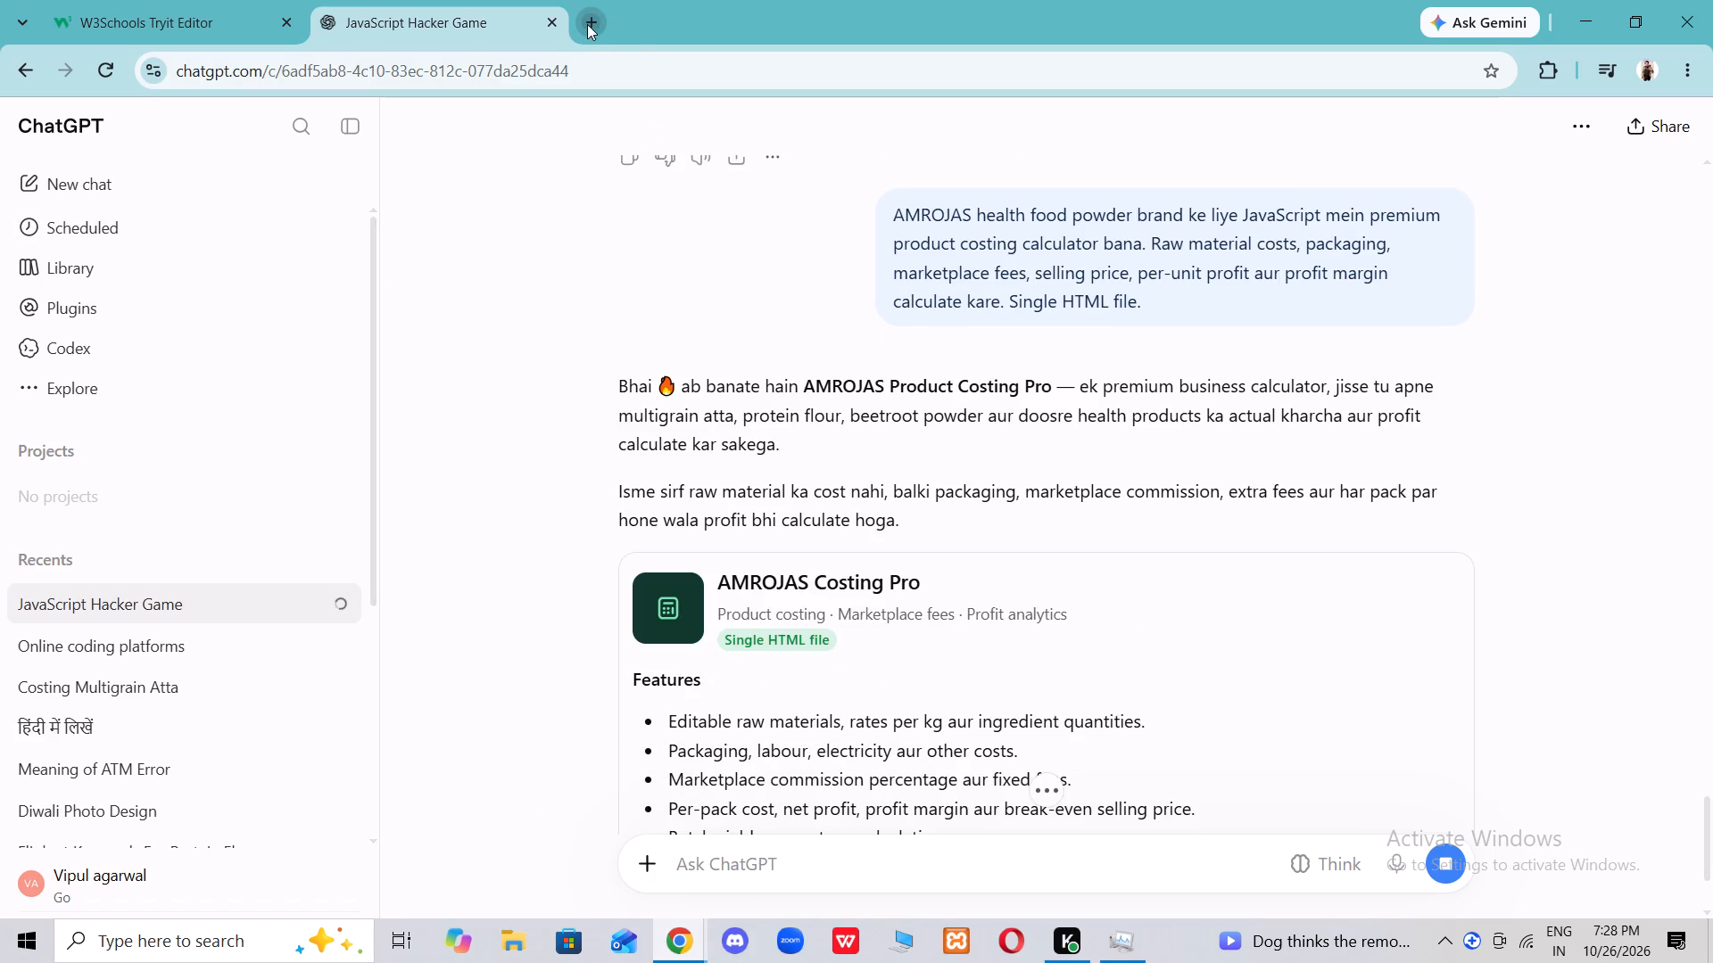
click(312, 633)
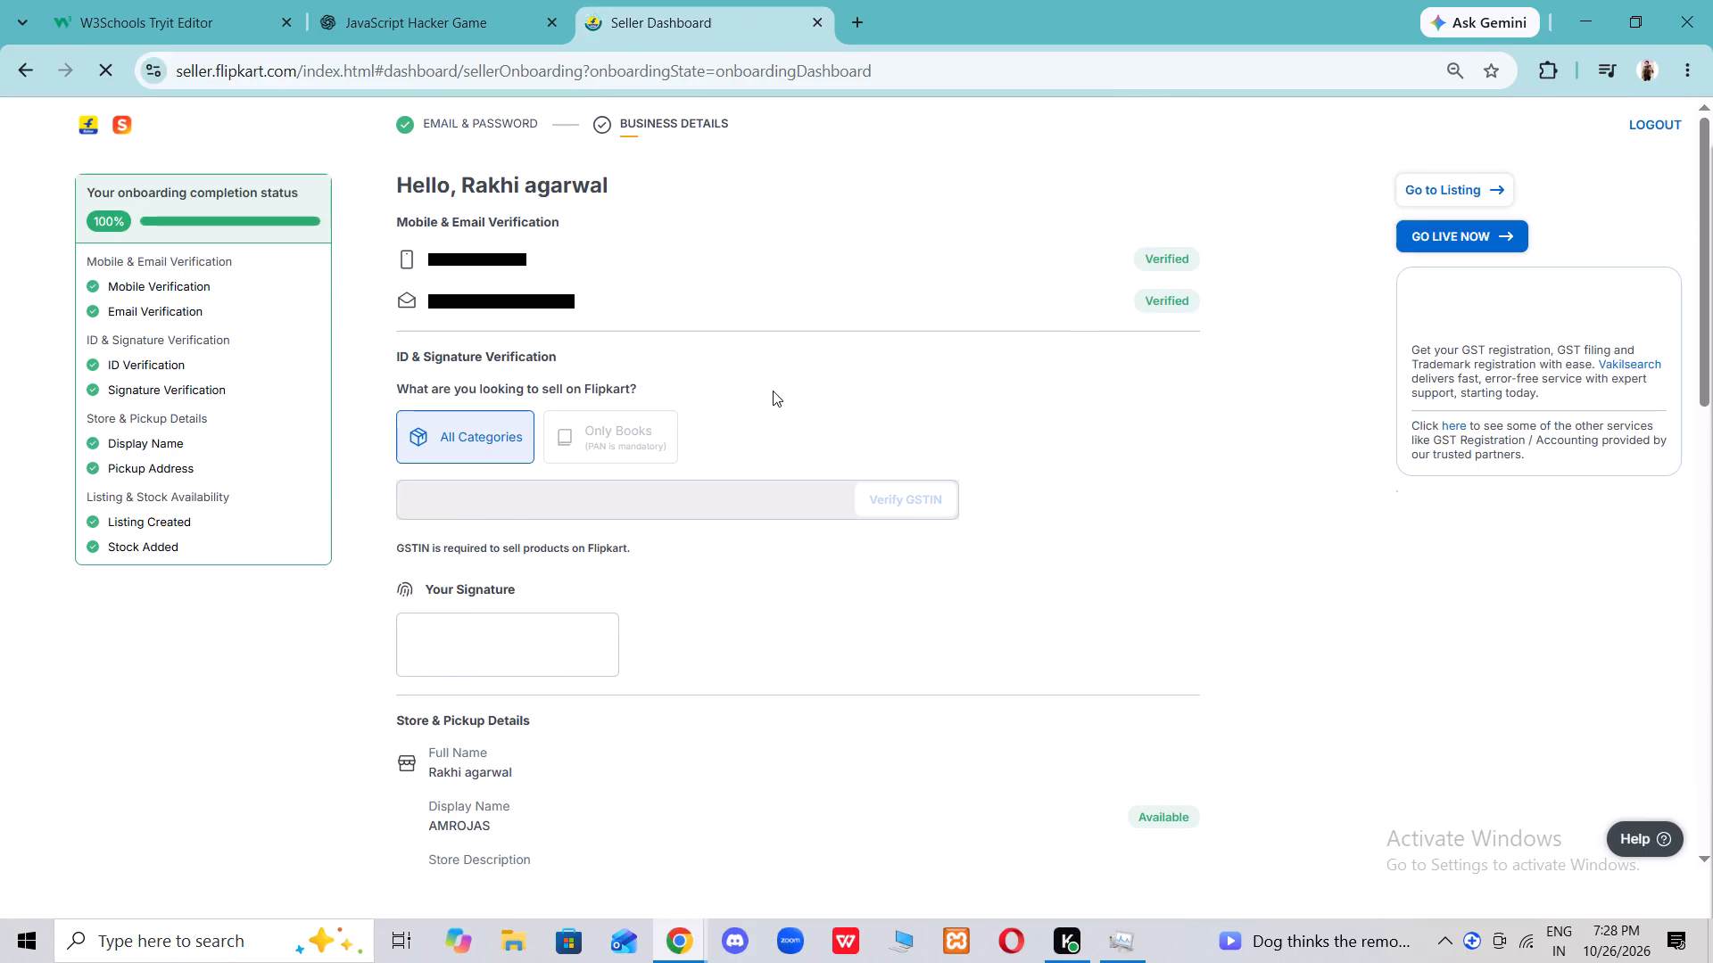
click(1444, 187)
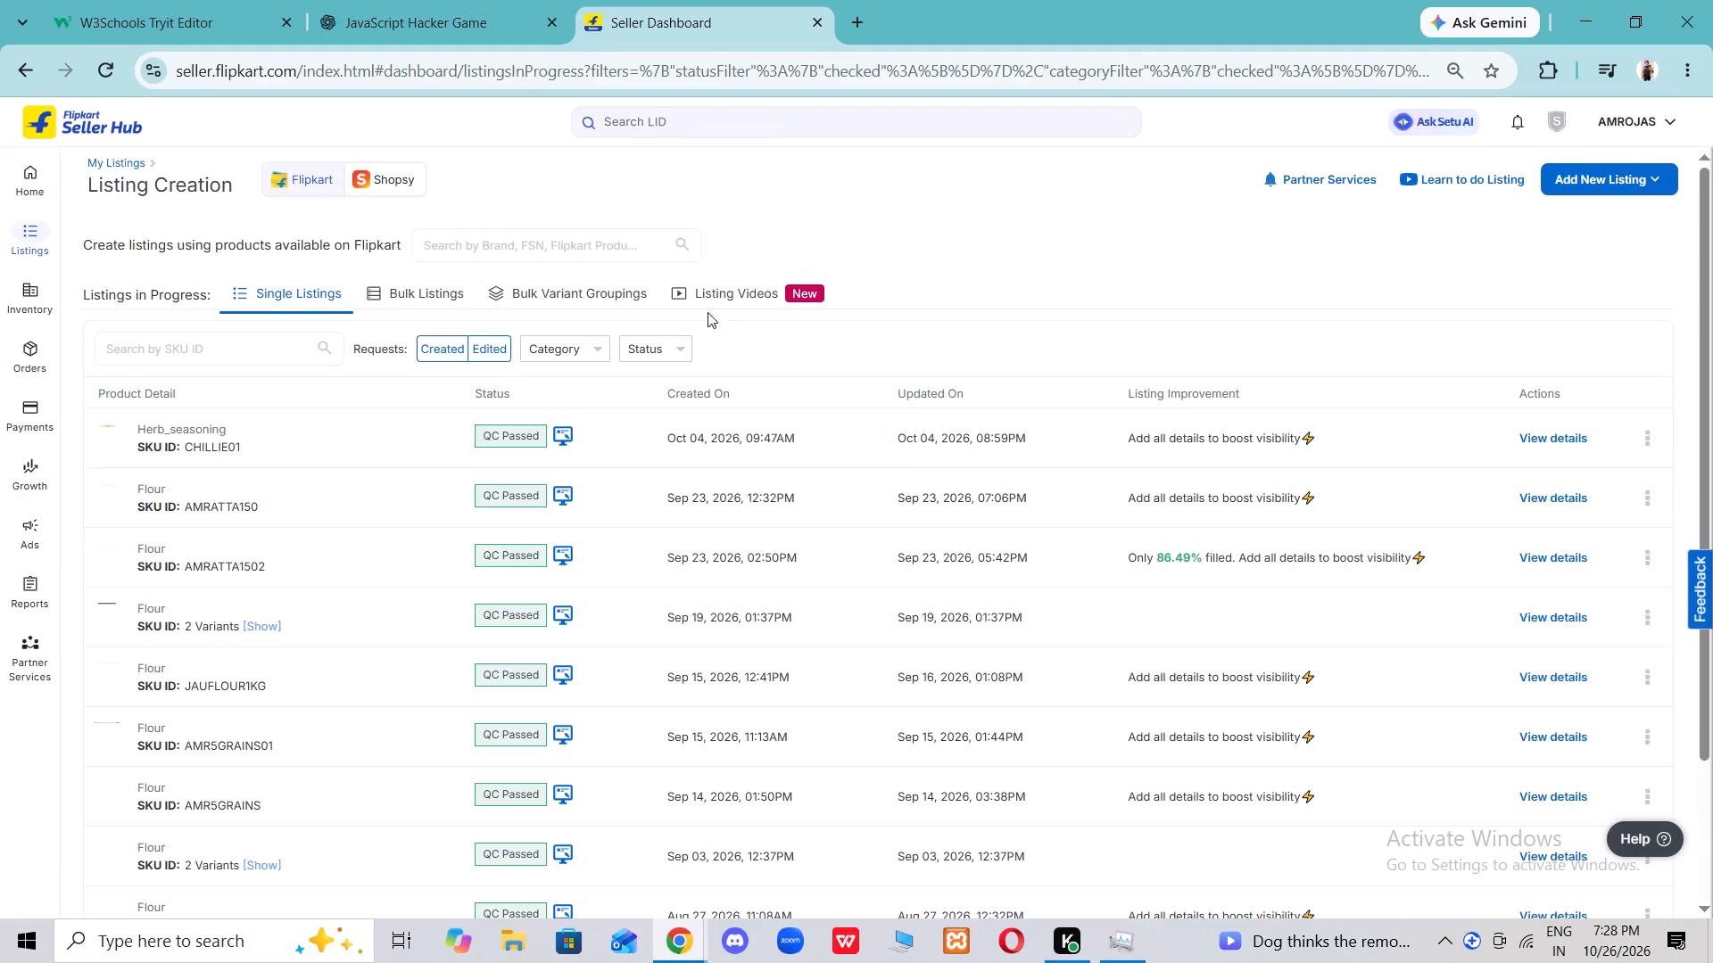
Open the Flipkart orders page and view the in-transit orders.
click(26, 358)
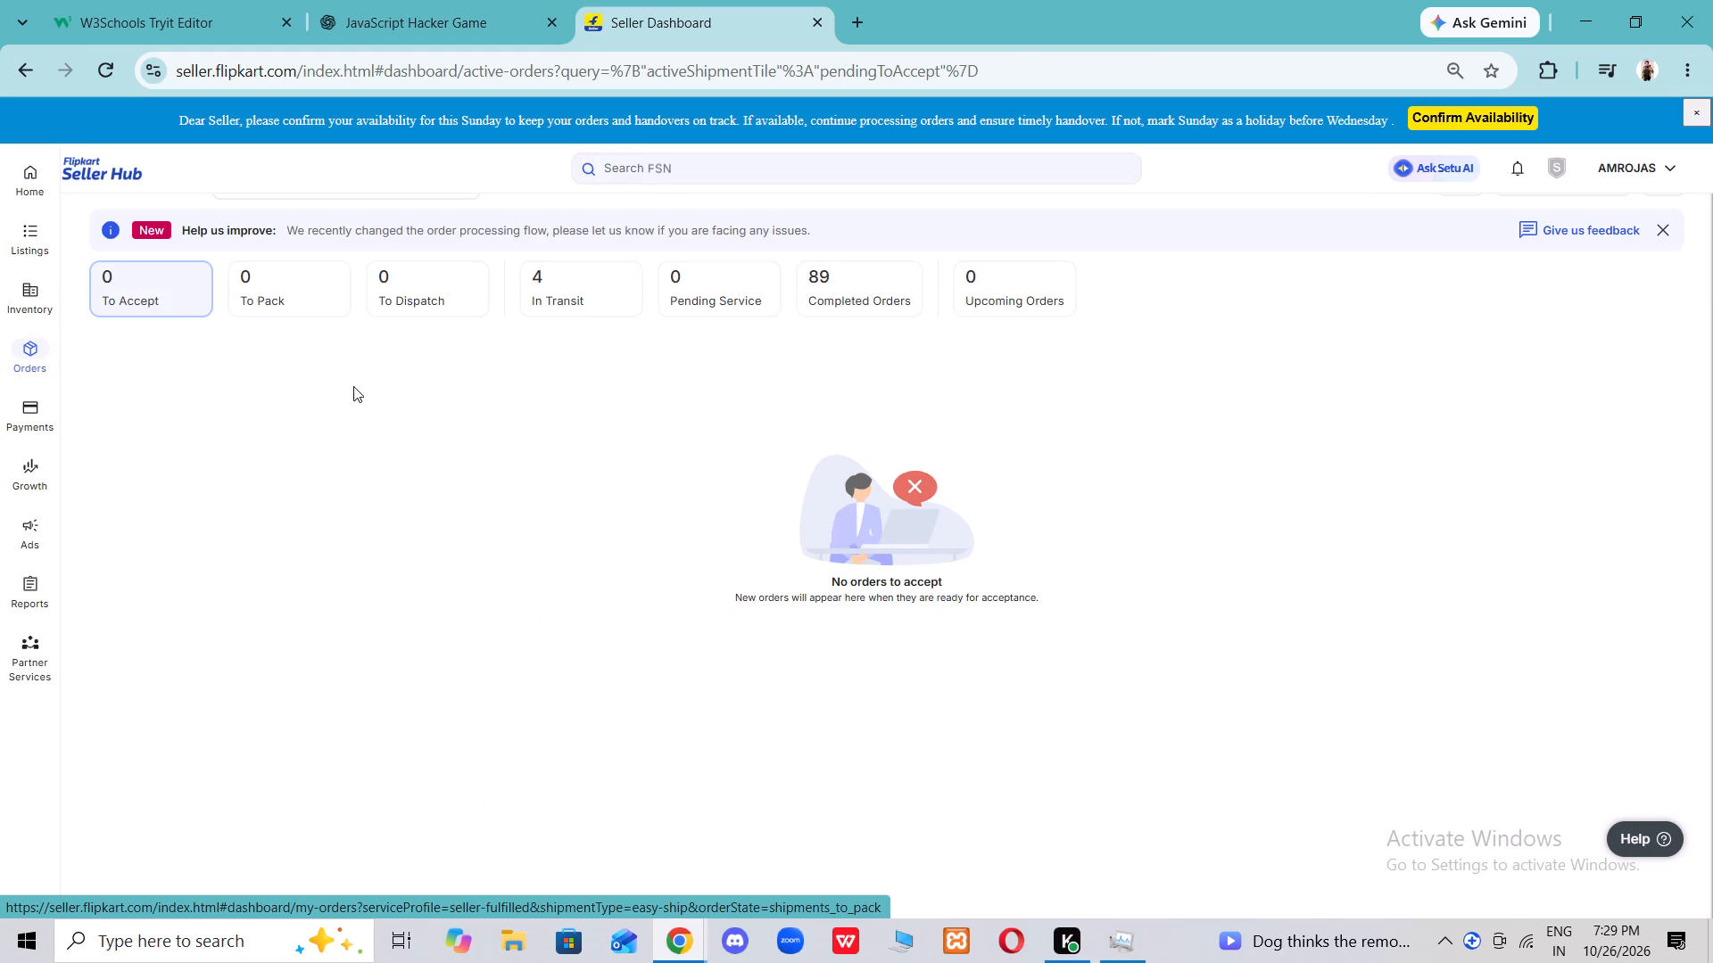
click(559, 300)
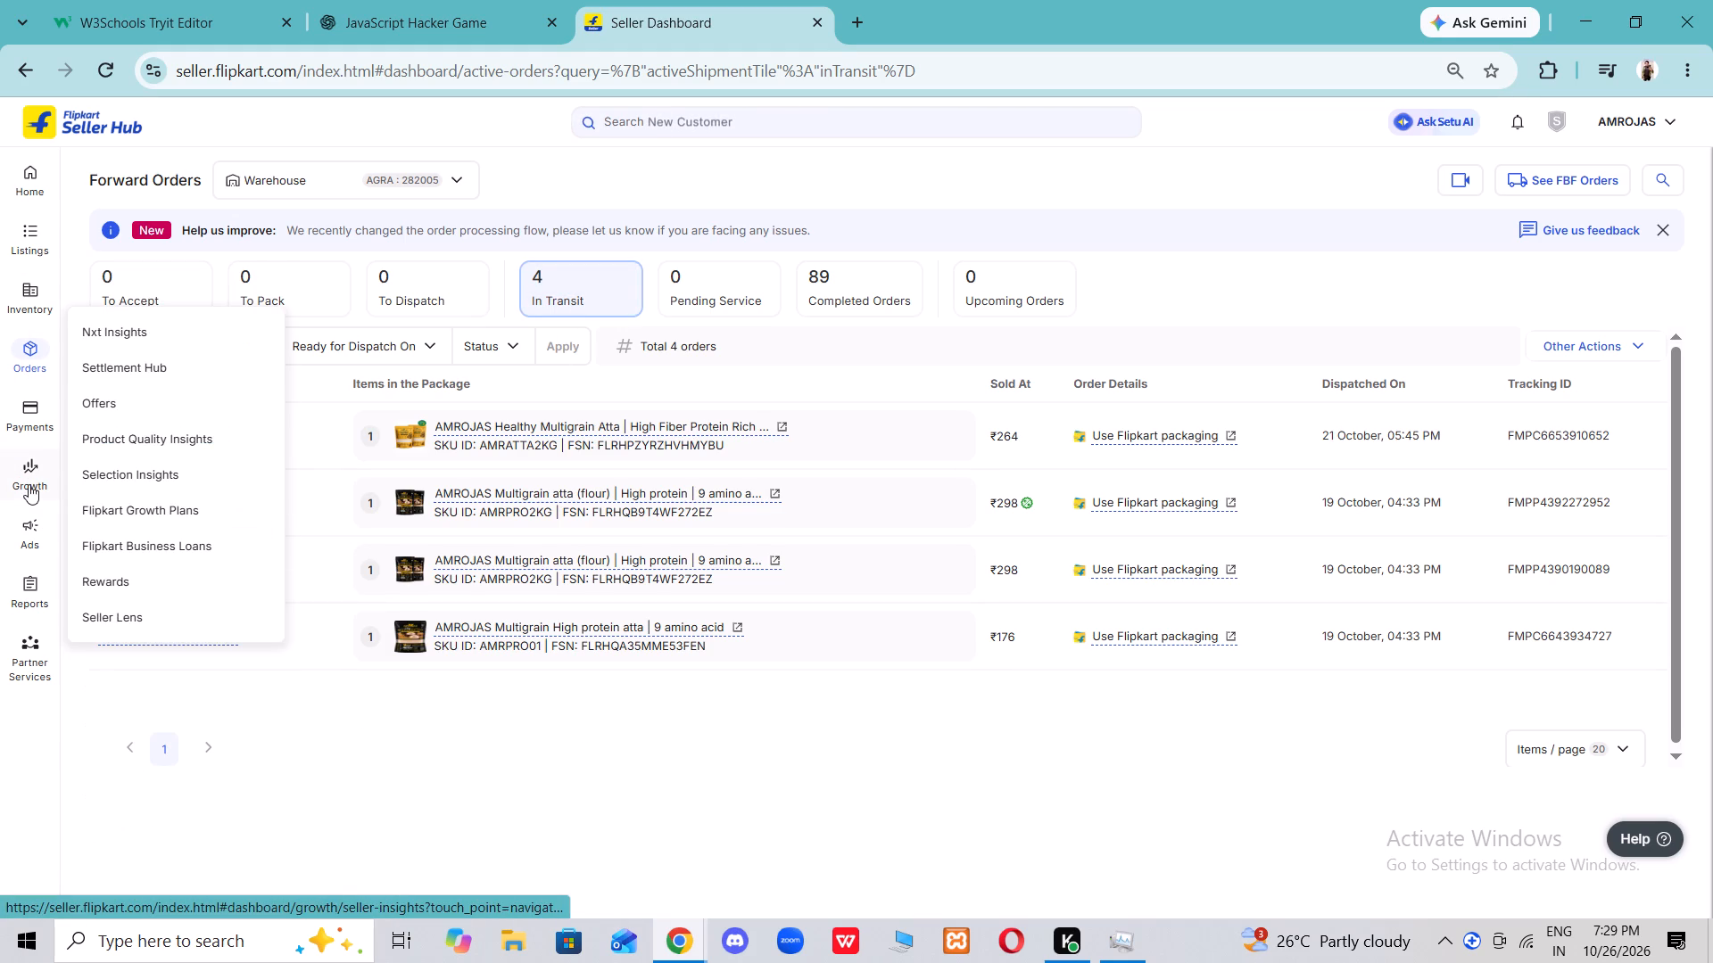
Open the Traffic Report in Nxt Insights and limit it to the latest day, 25 Oct 26.
click(149, 328)
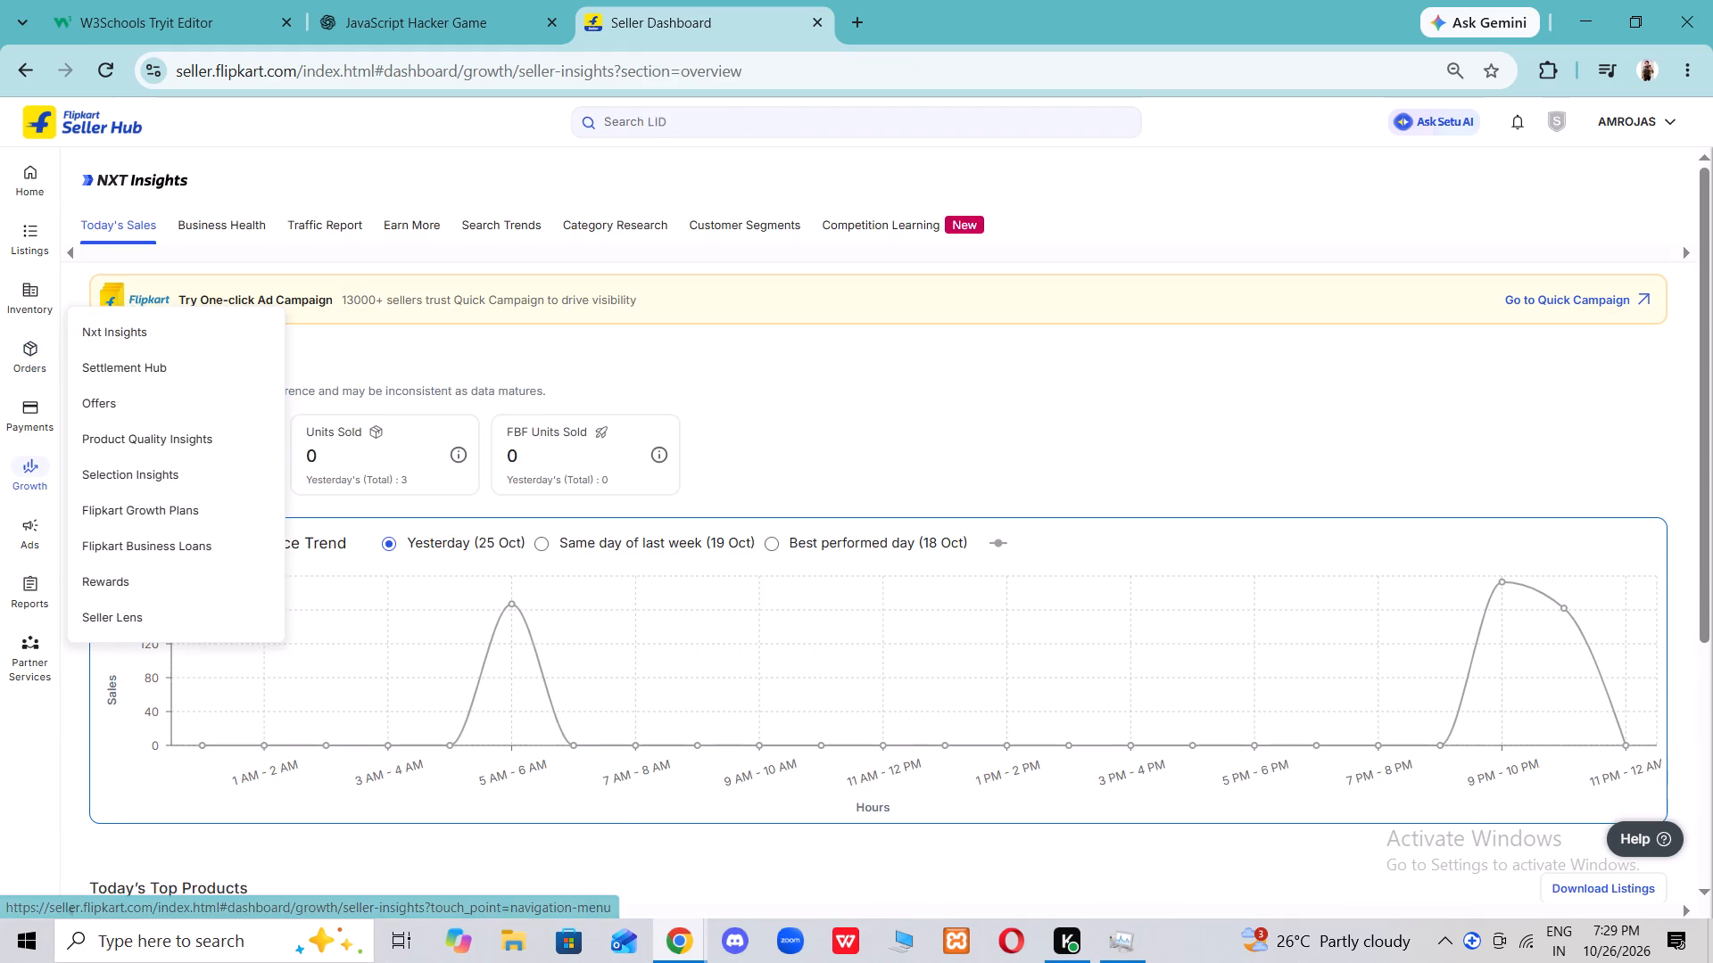
click(525, 292)
click(502, 224)
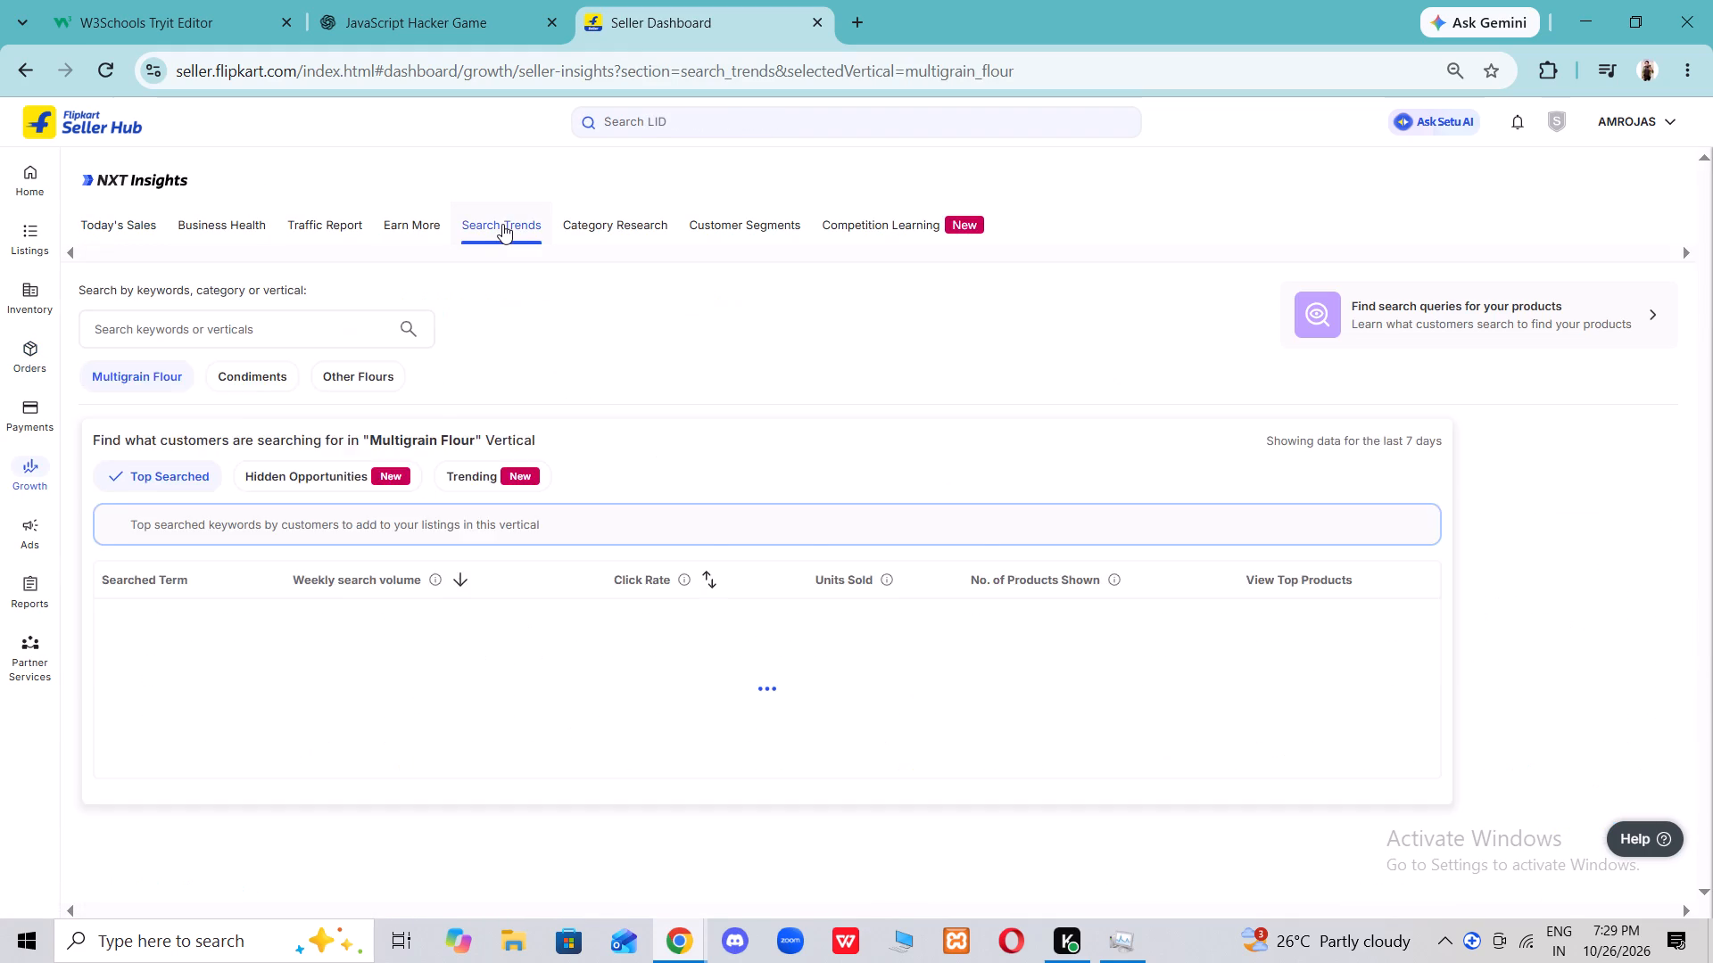
click(353, 228)
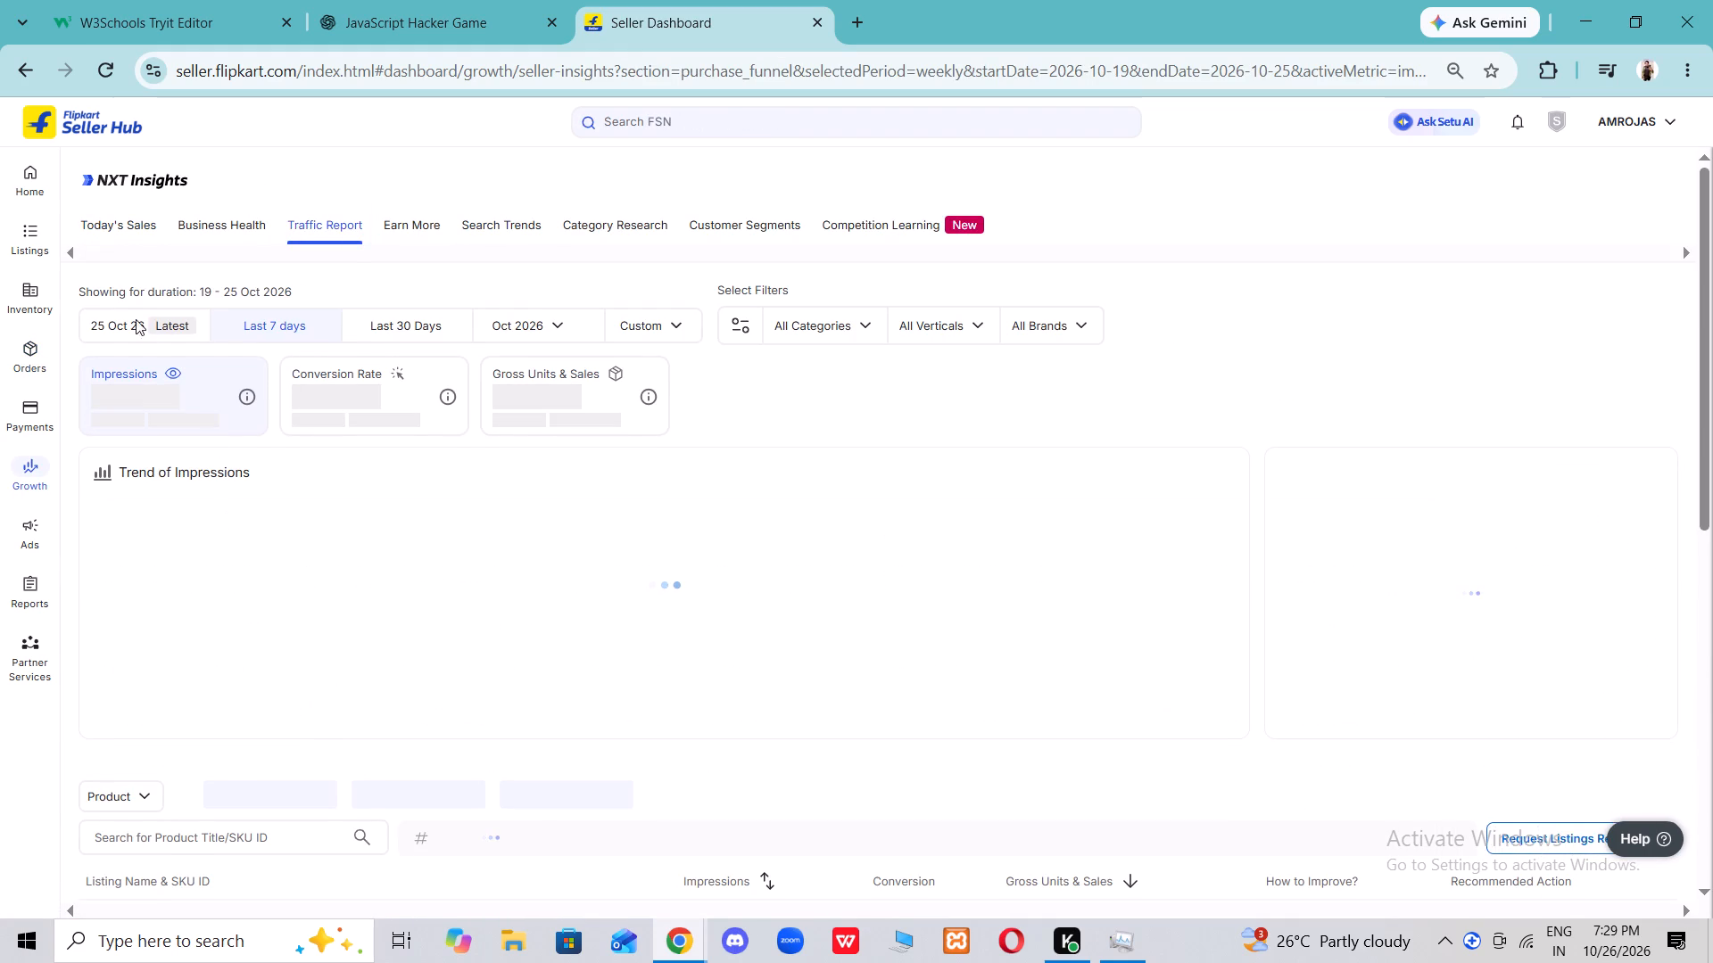
click(133, 318)
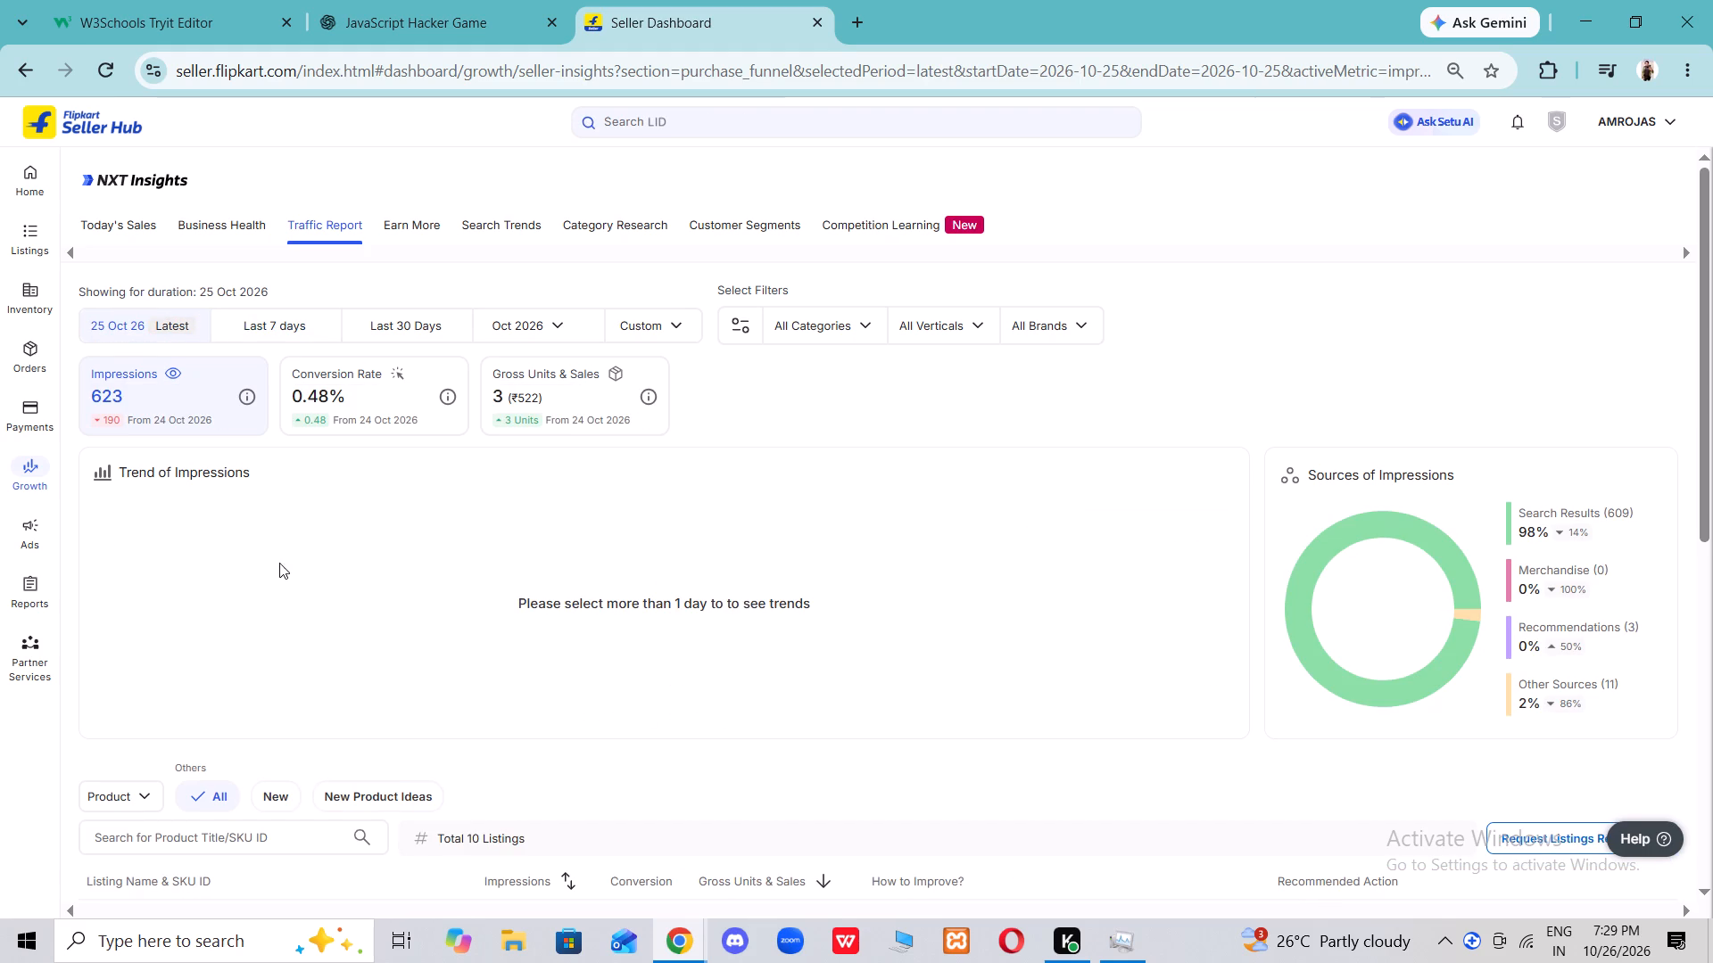
Switch the traffic report to the Conversion Rate metric and examine the per-listing performance table.
click(360, 406)
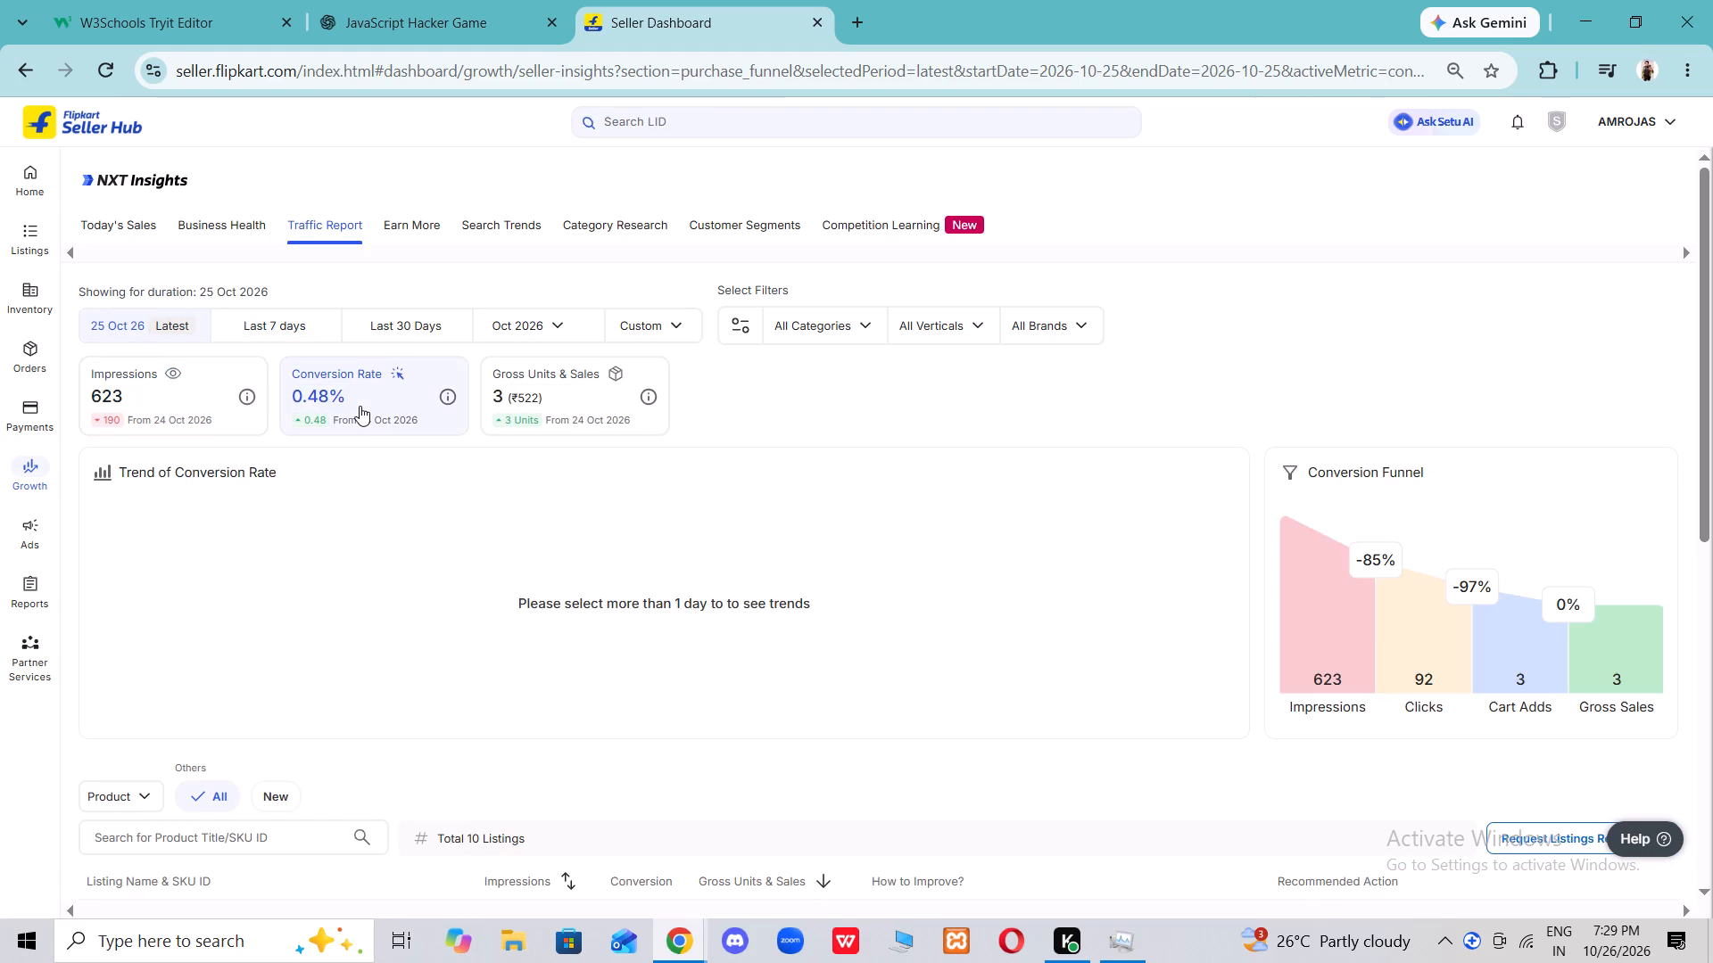
scroll(369, 424, down, 4)
scroll(443, 552, down, 2)
scroll(418, 550, up, 1)
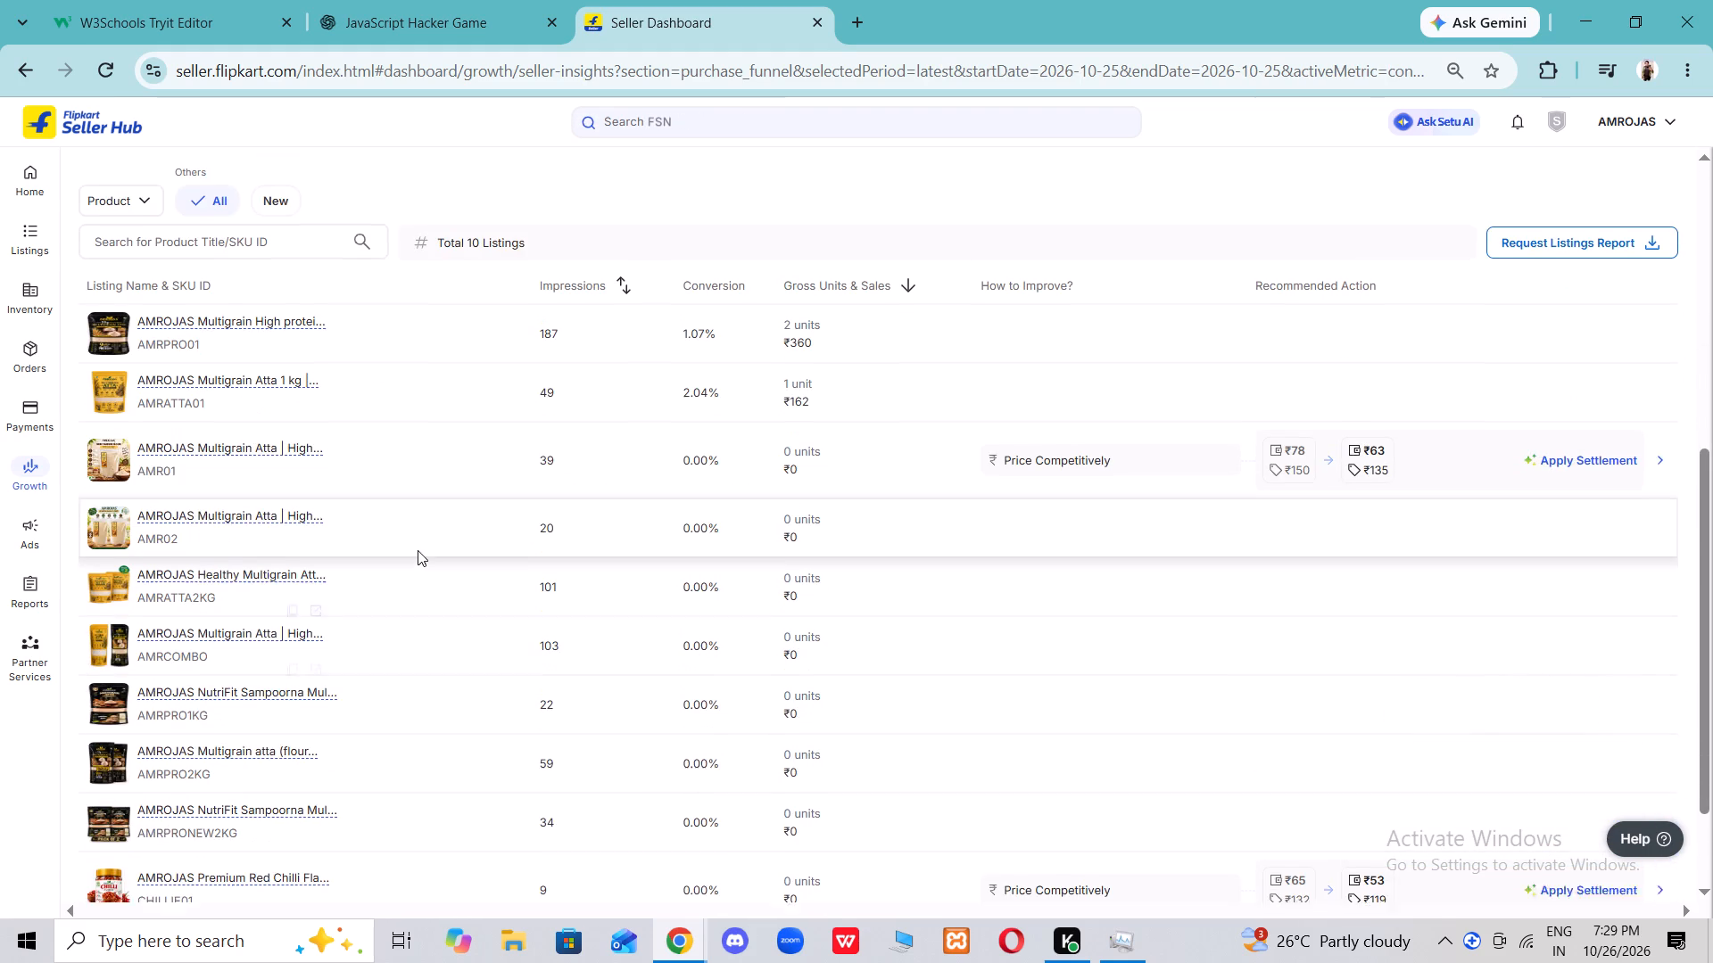
Examine the conversion funnels of the AMRPRO01 and AMRPRO1KG listings, closing each one after viewing.
click(269, 364)
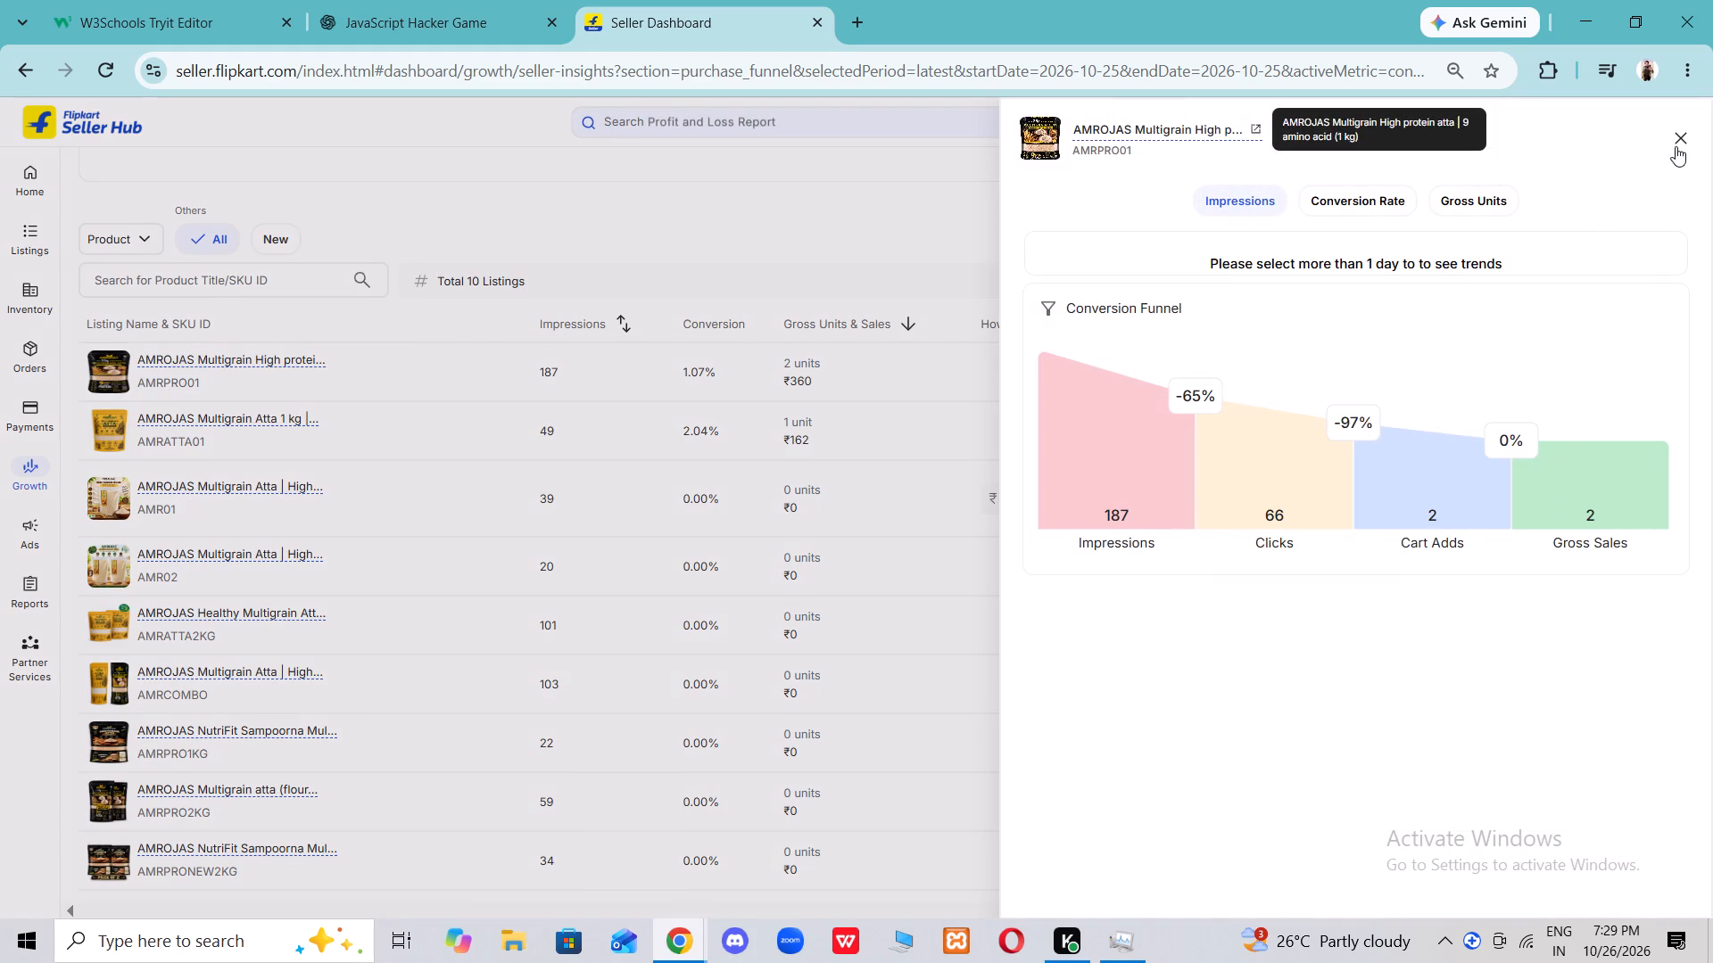
click(1680, 138)
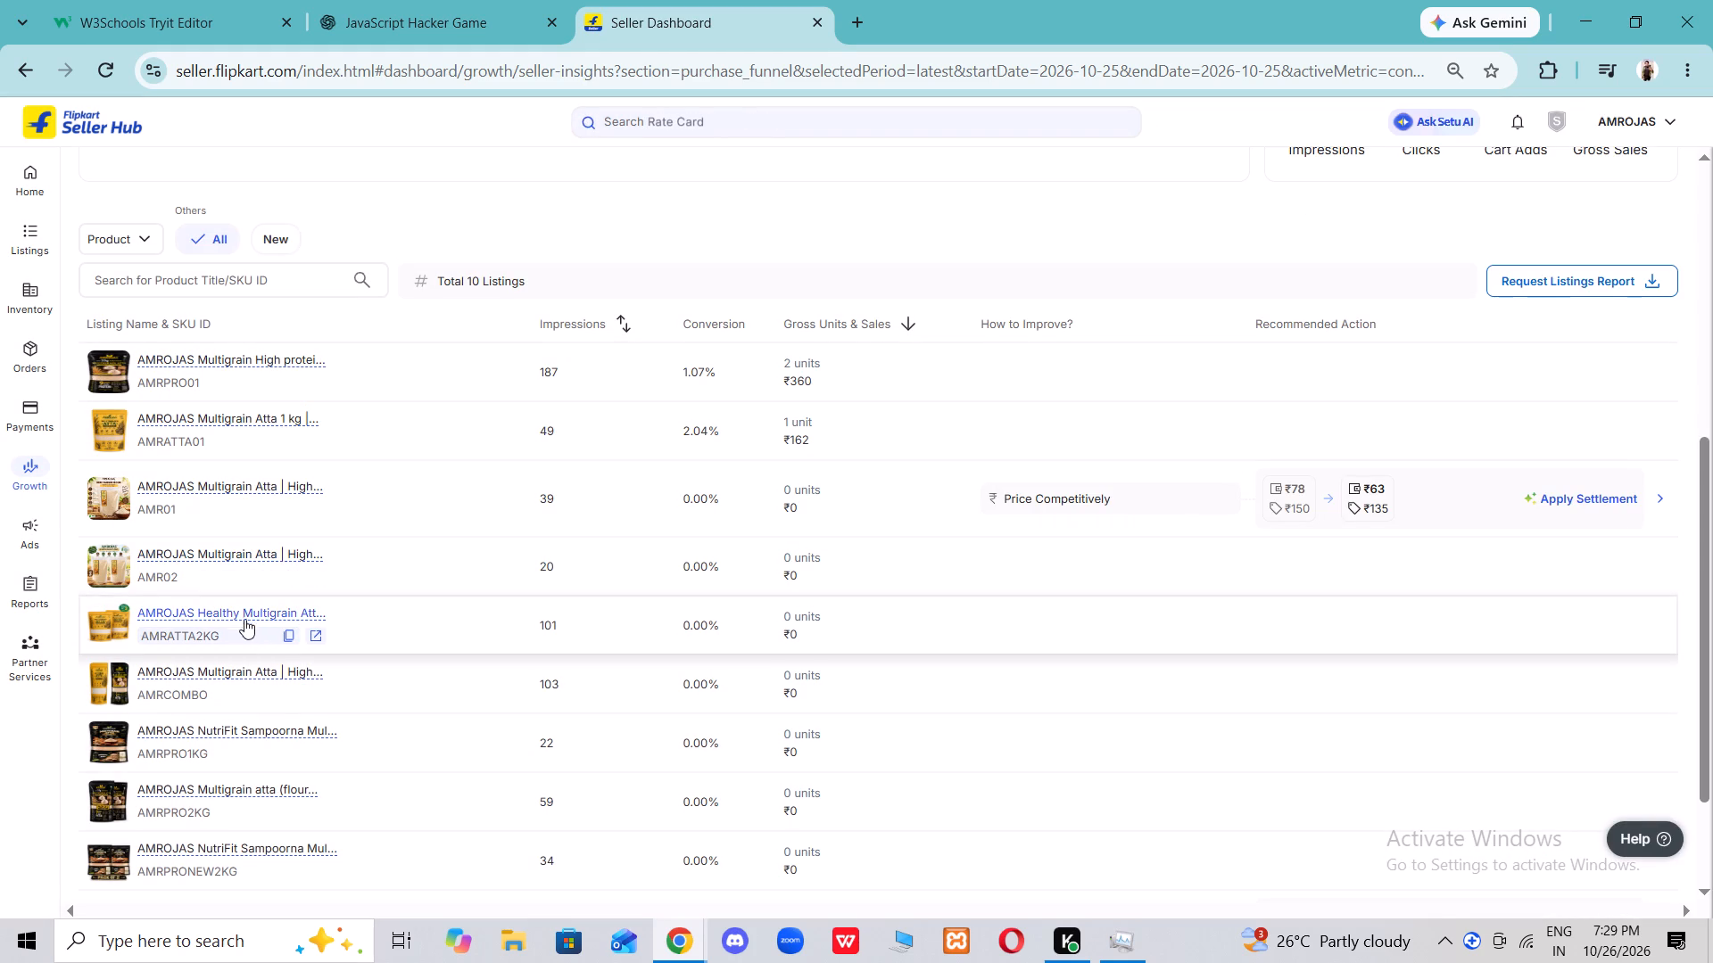
scroll(244, 753, down, 1)
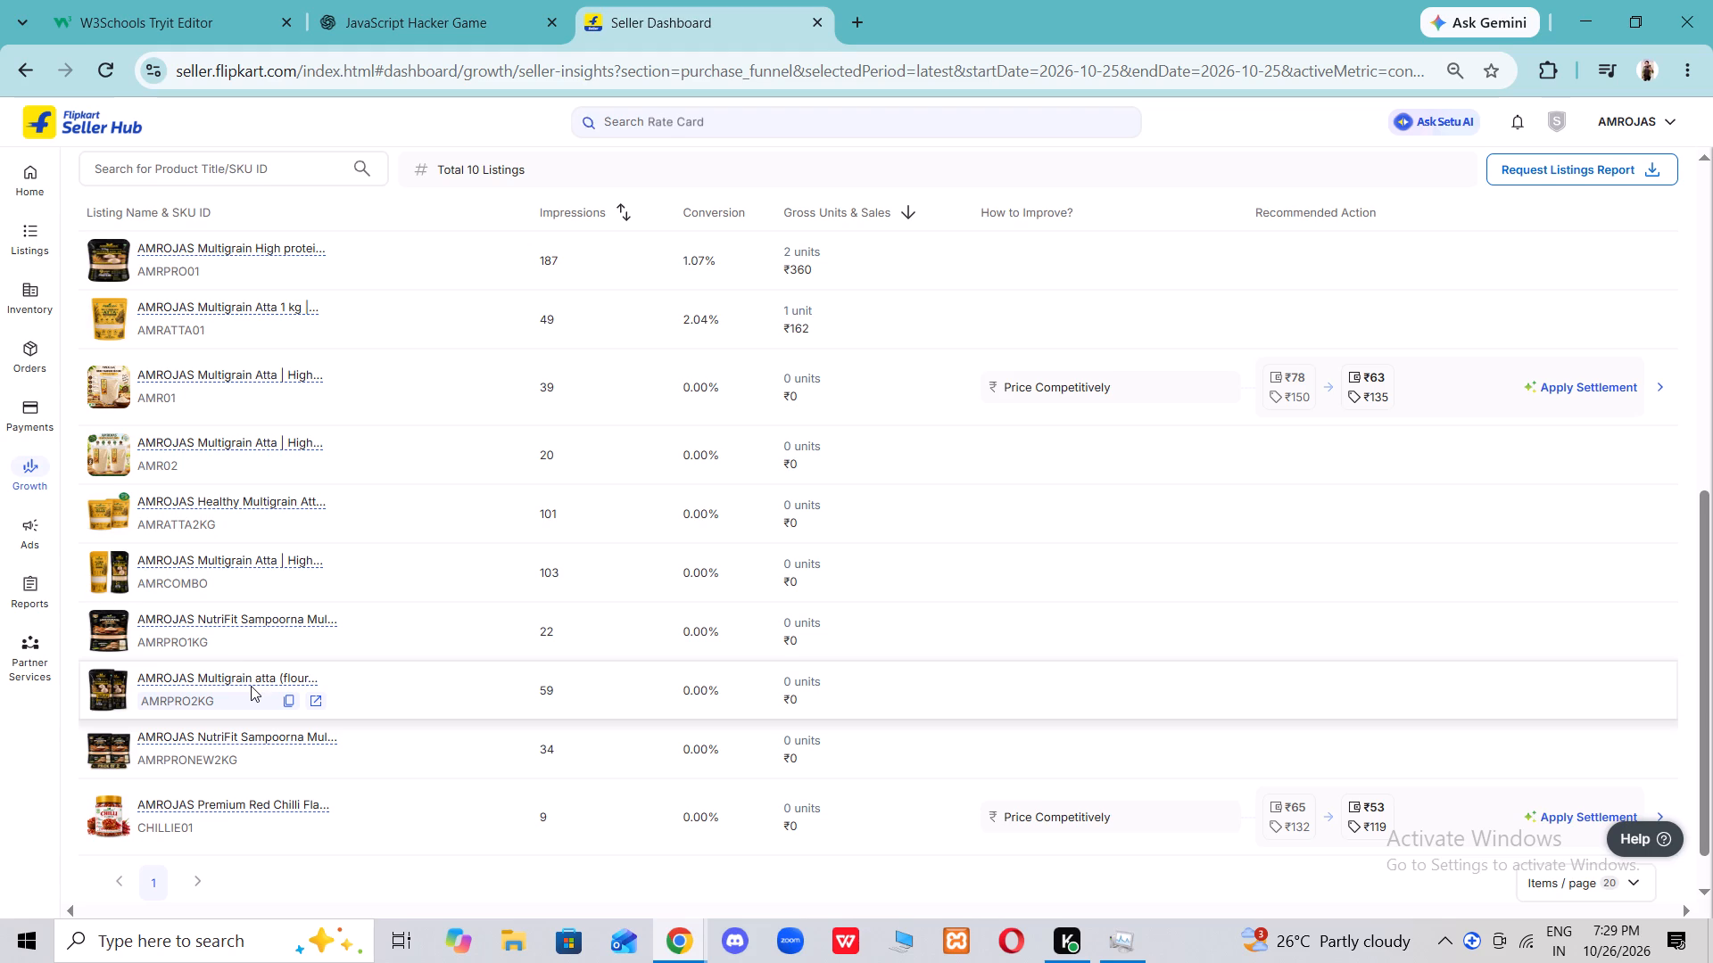
click(246, 616)
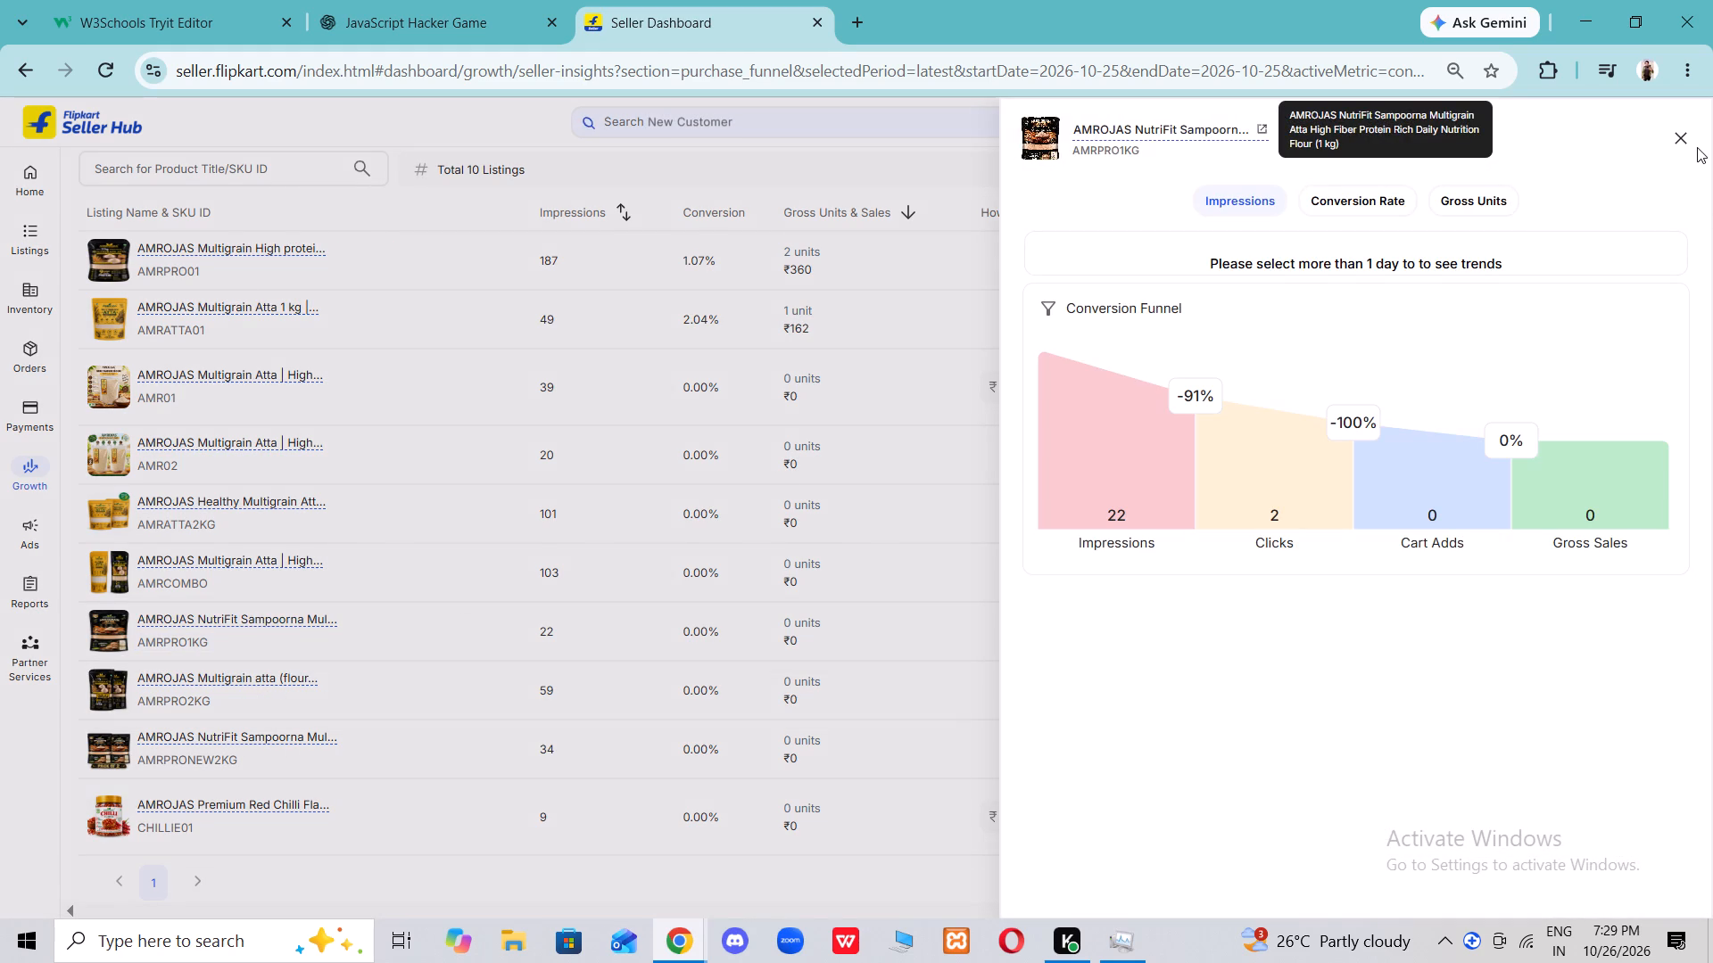
click(1686, 135)
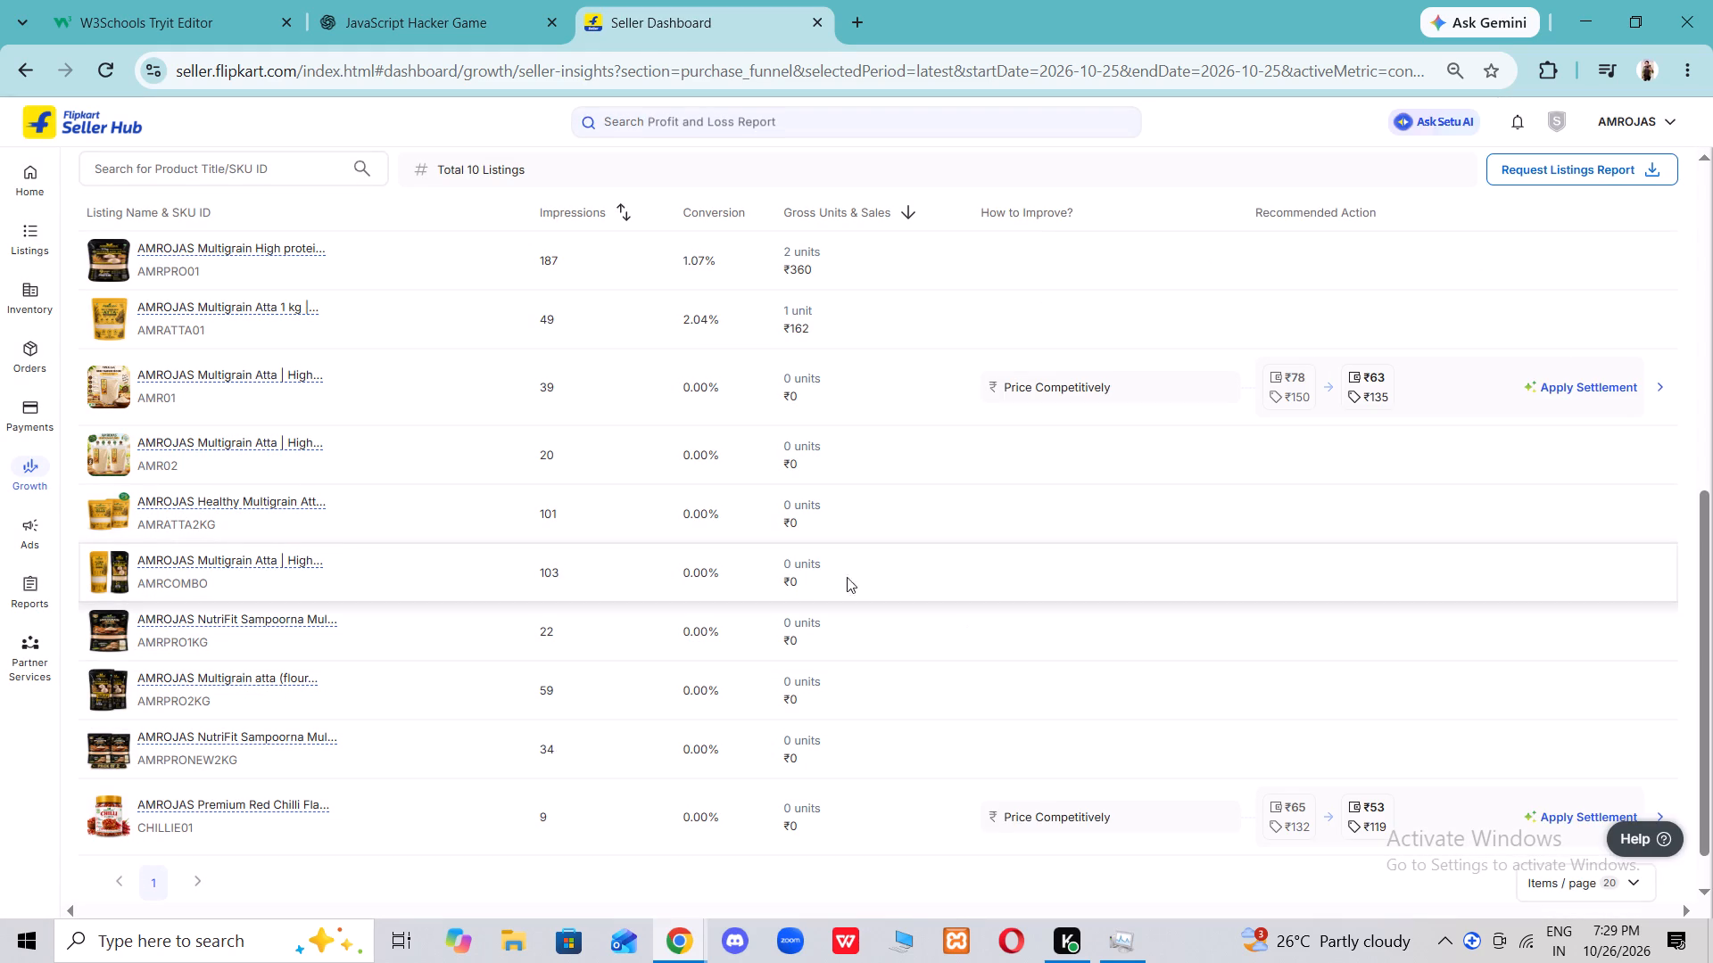
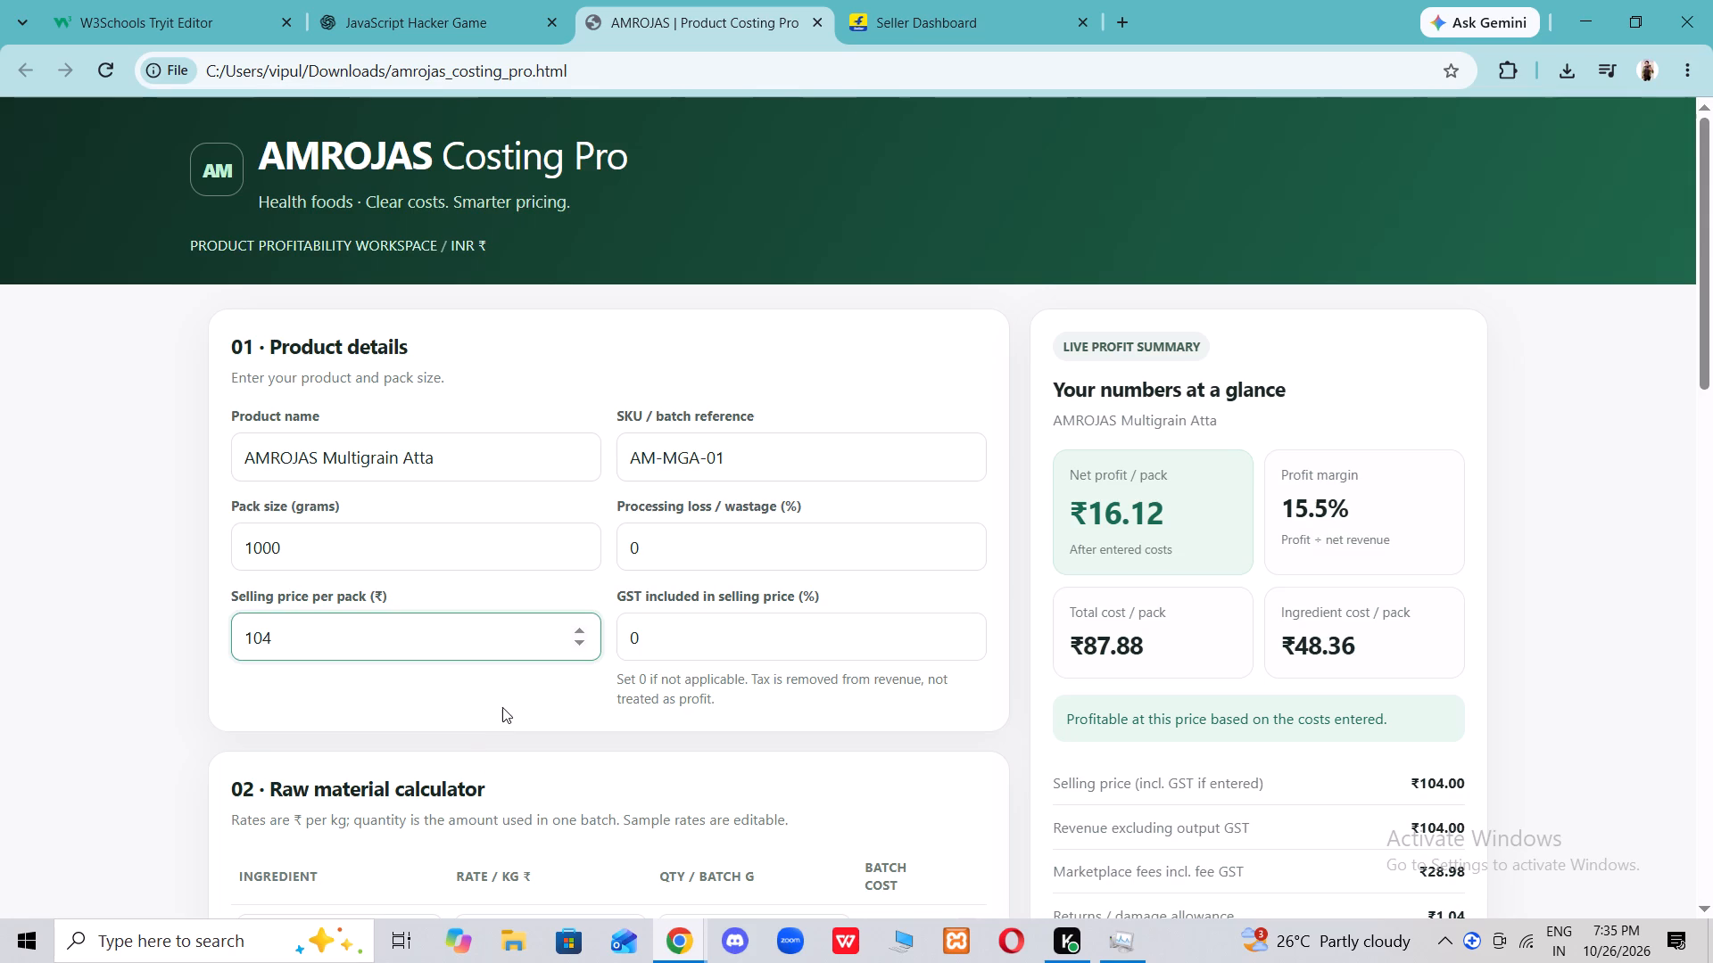
click(502, 707)
Examine the whole calculator page, from product details and raw materials to batch economics, cost breakdown and marketplace fees.
scroll(502, 706, down, 4)
scroll(492, 701, up, 2)
scroll(490, 700, down, 2)
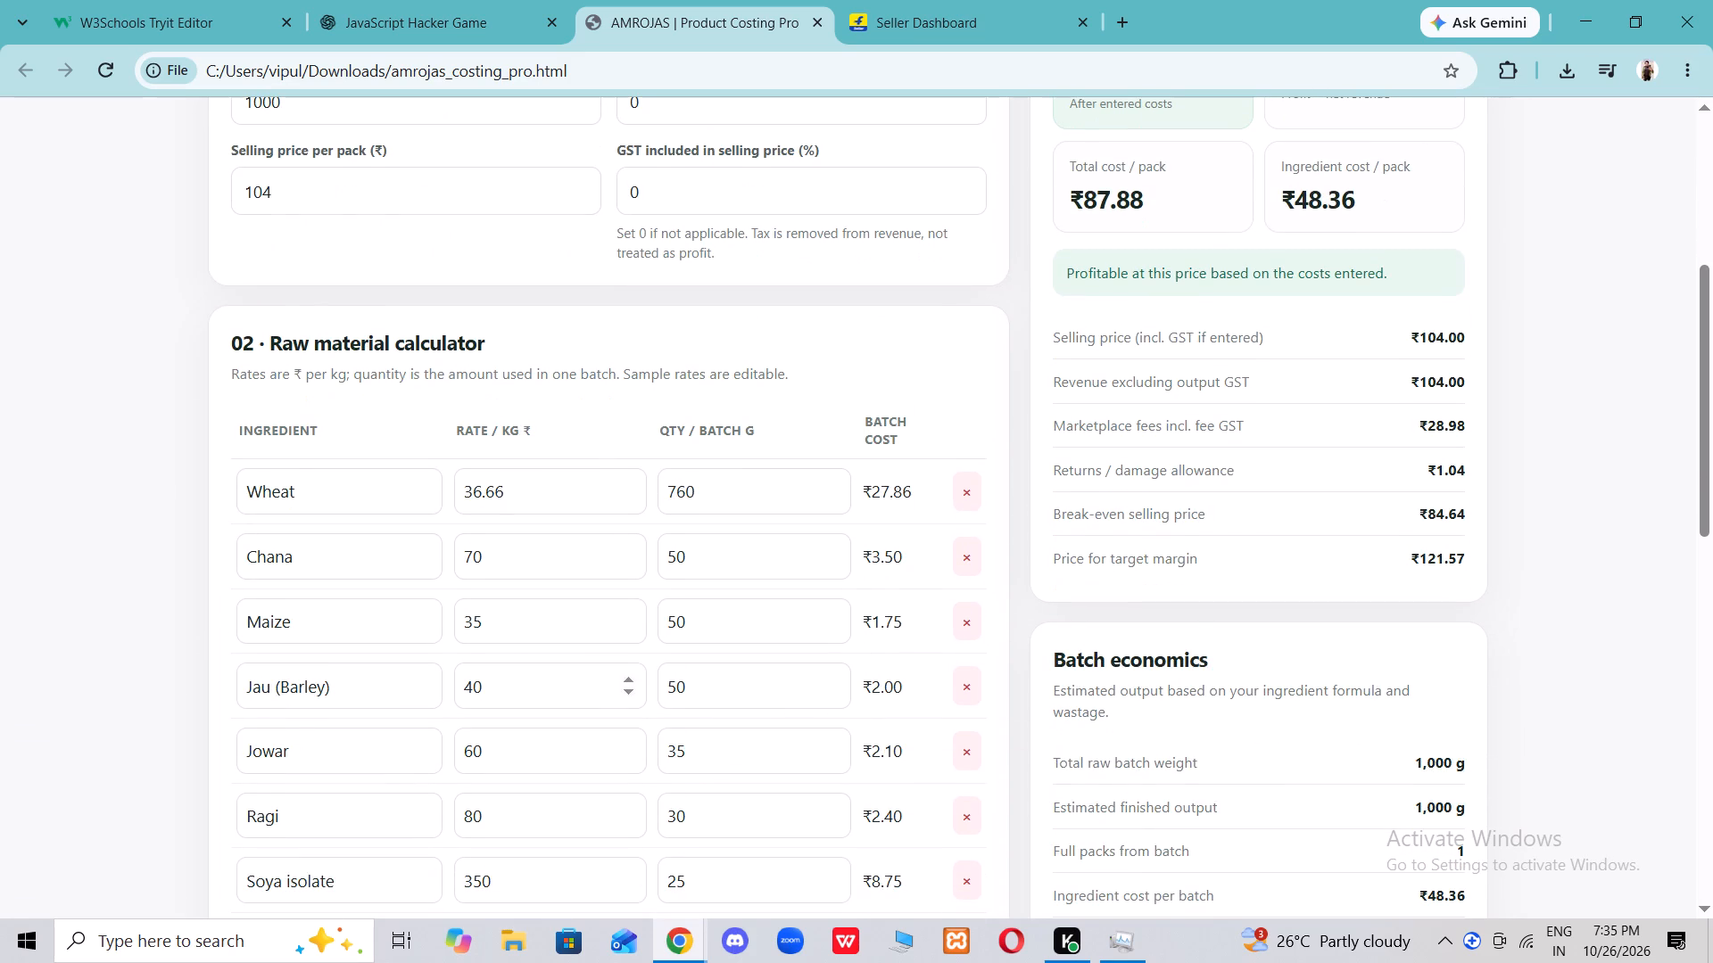
scroll(593, 517, down, 1)
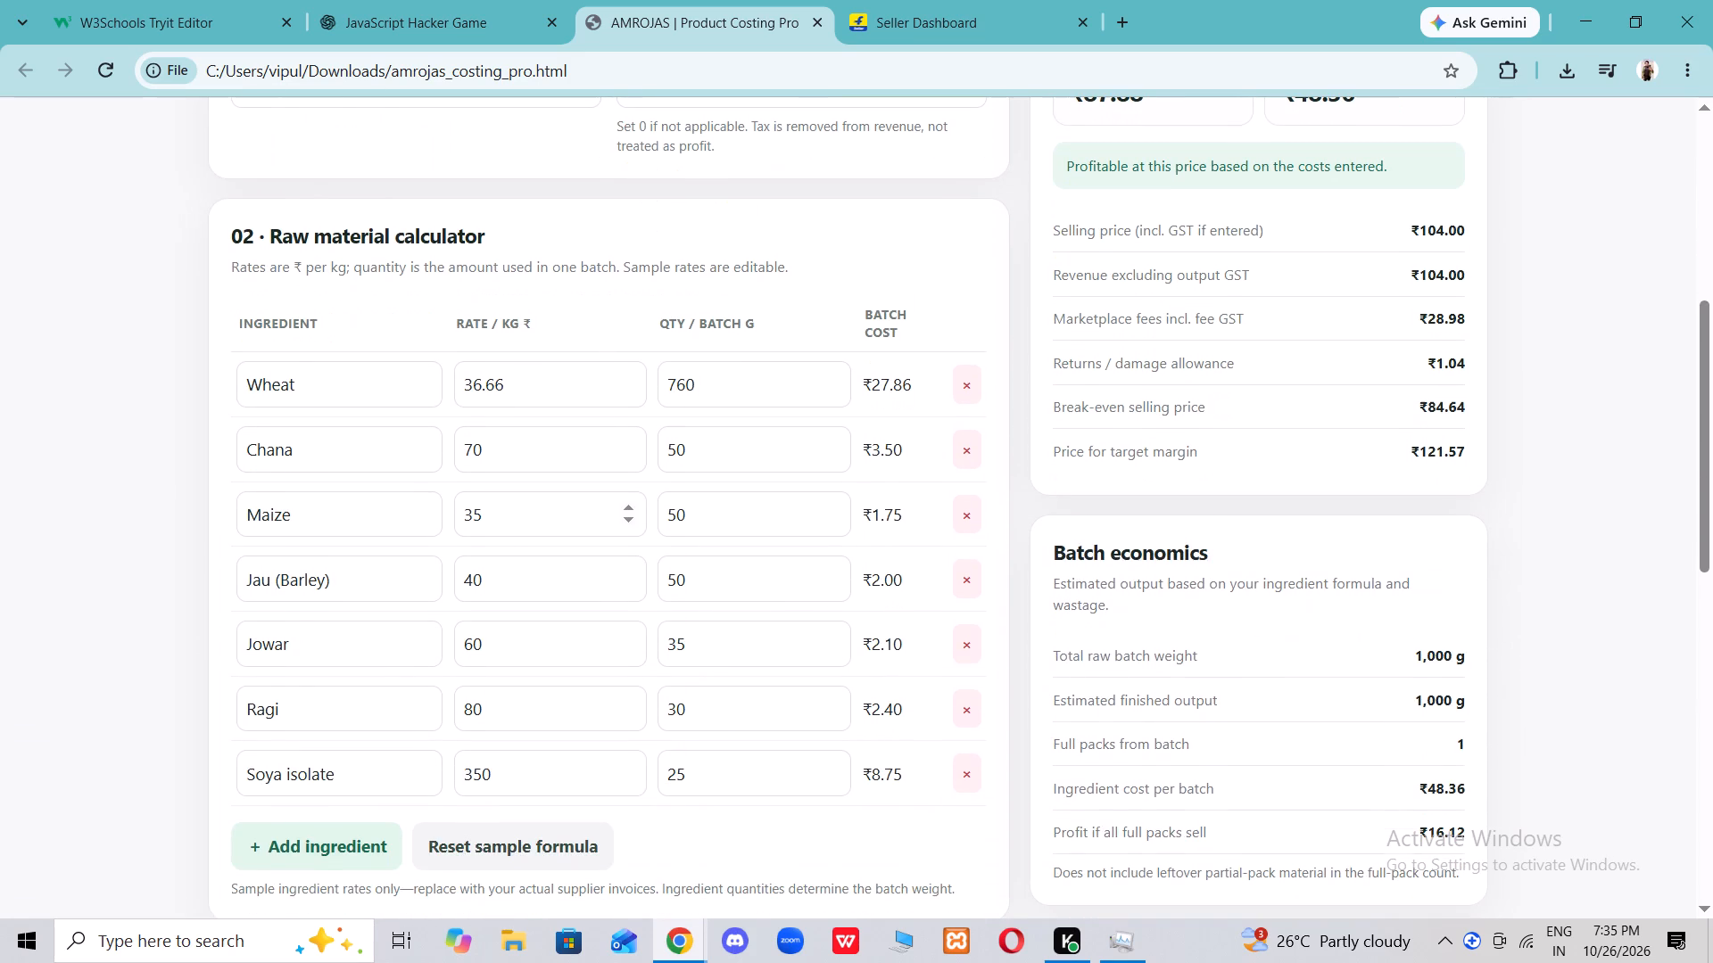
scroll(583, 520, down, 1)
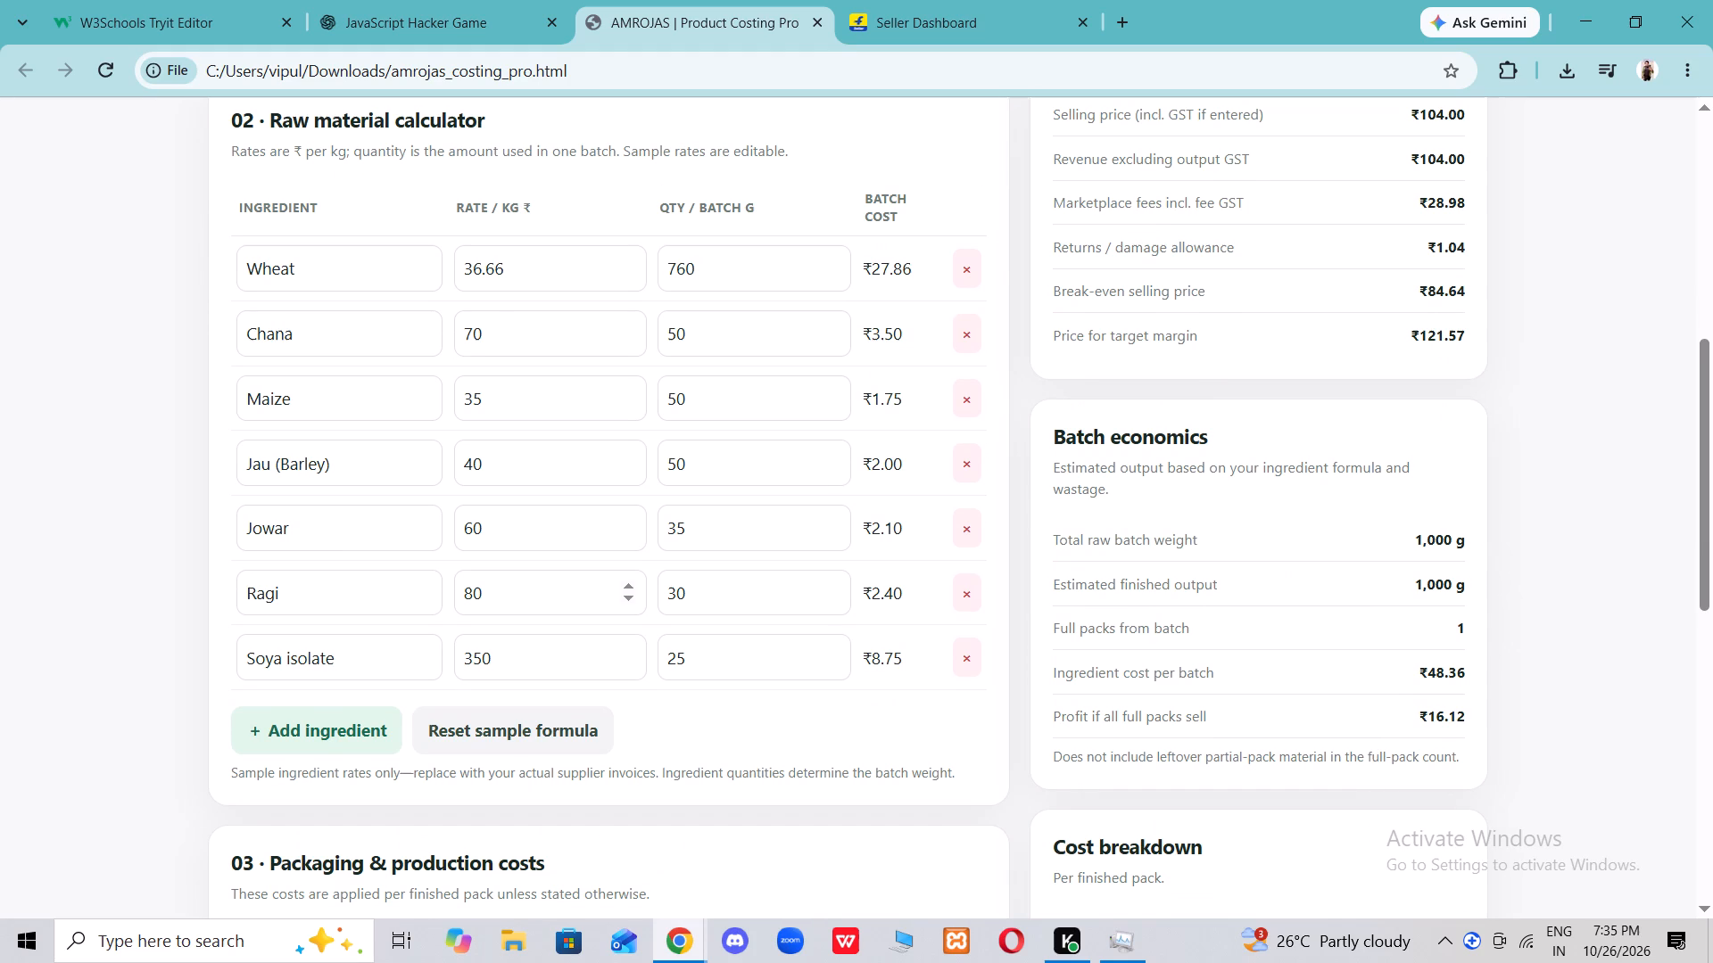
scroll(569, 572, down, 3)
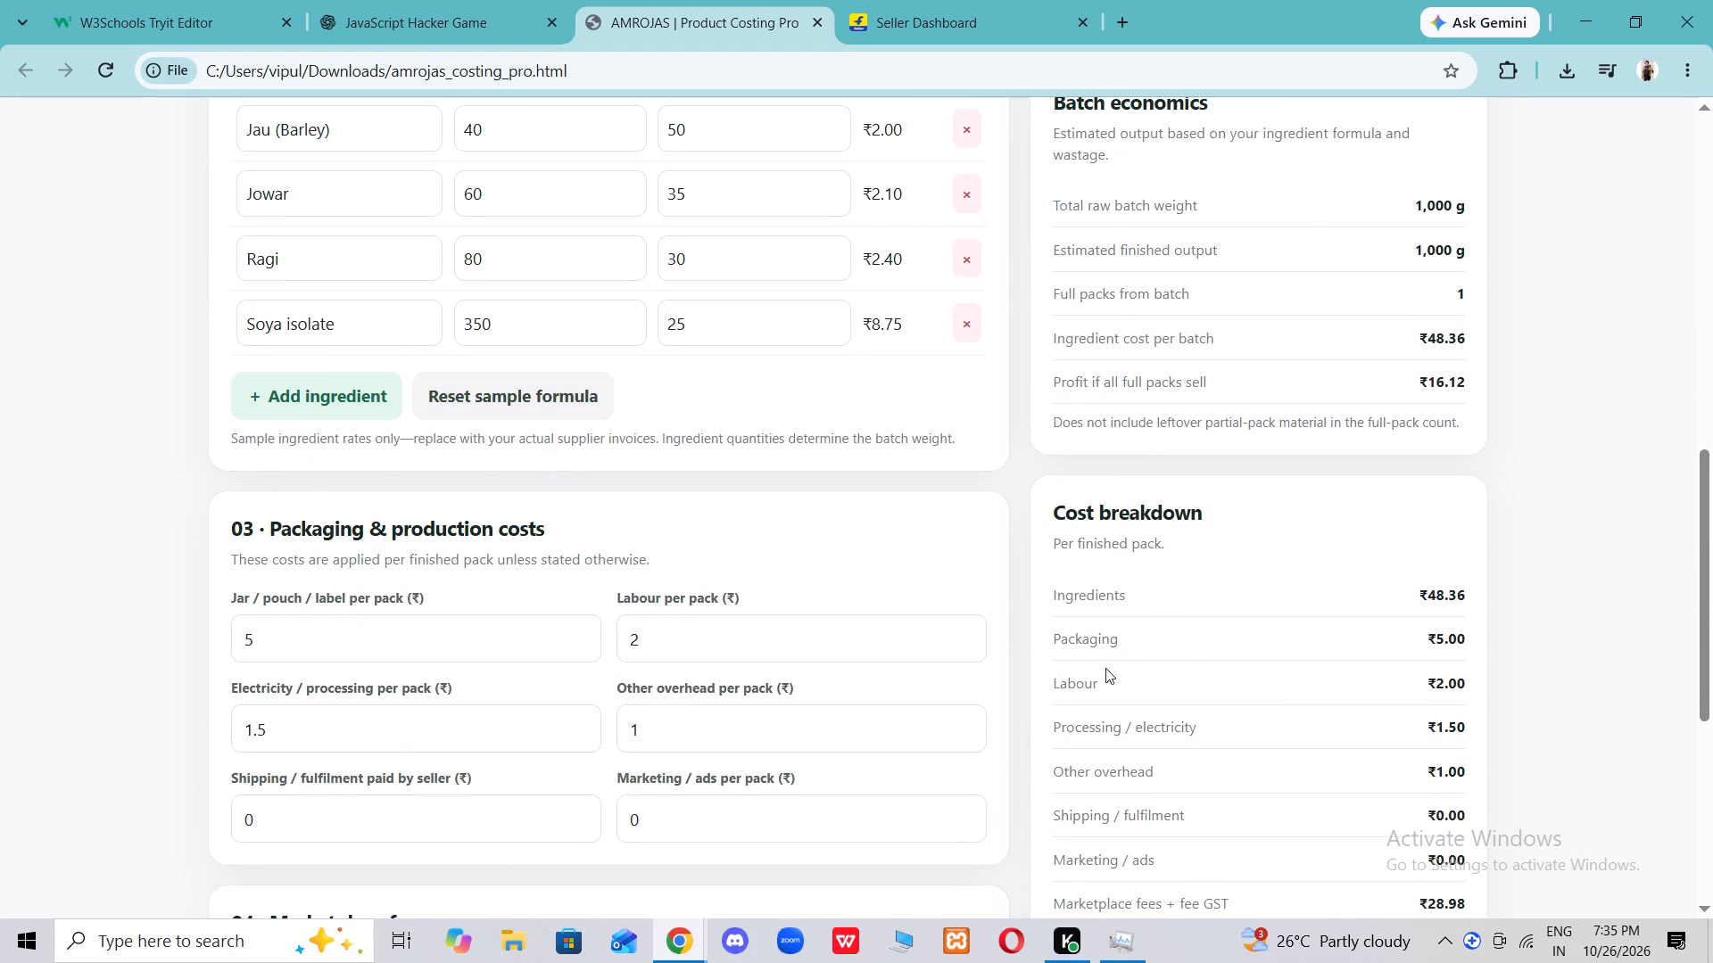
scroll(1188, 669, down, 3)
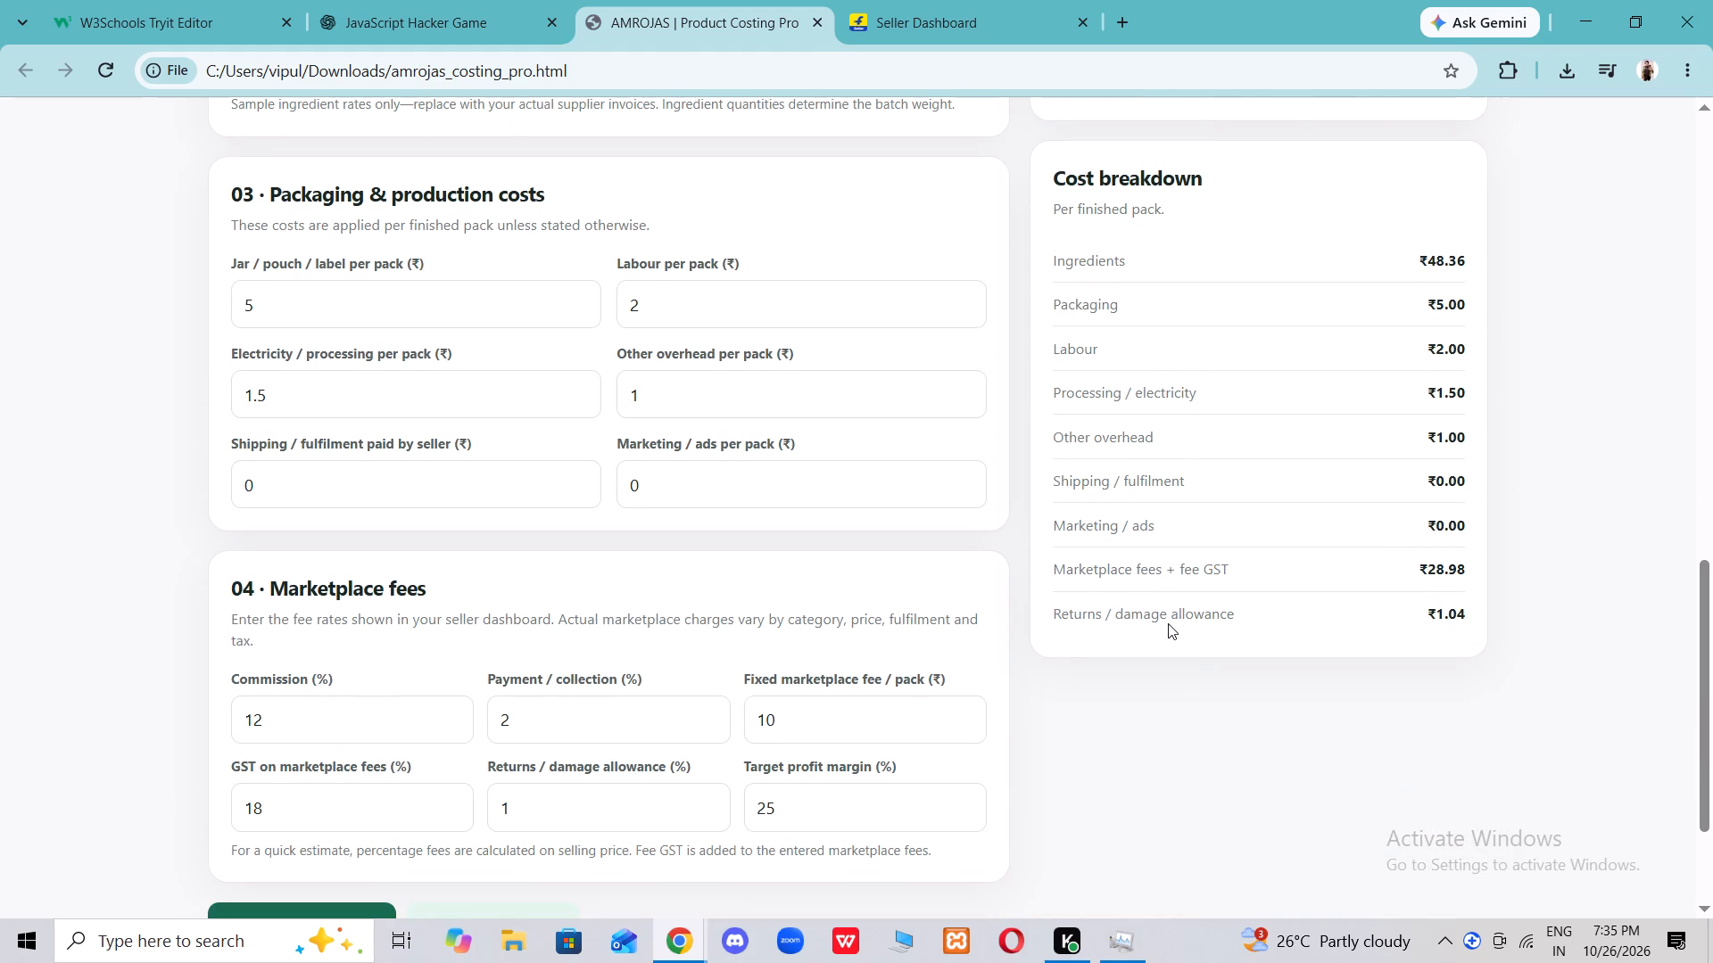
scroll(1168, 623, up, 3)
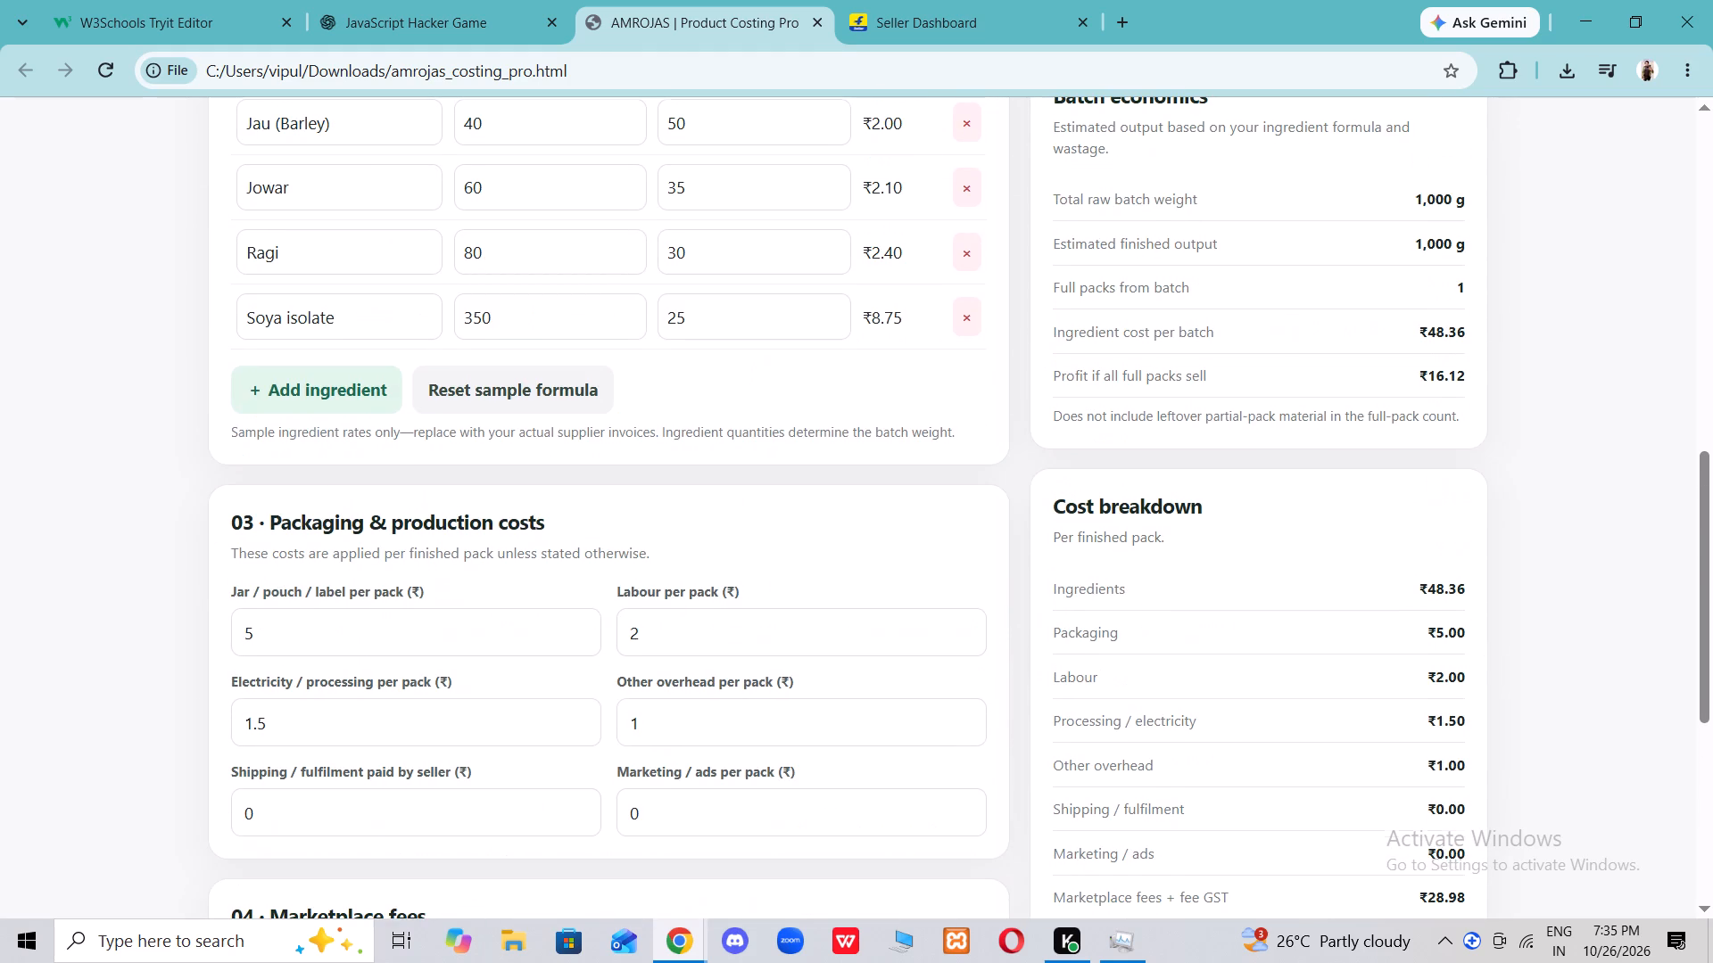
scroll(1114, 546, up, 2)
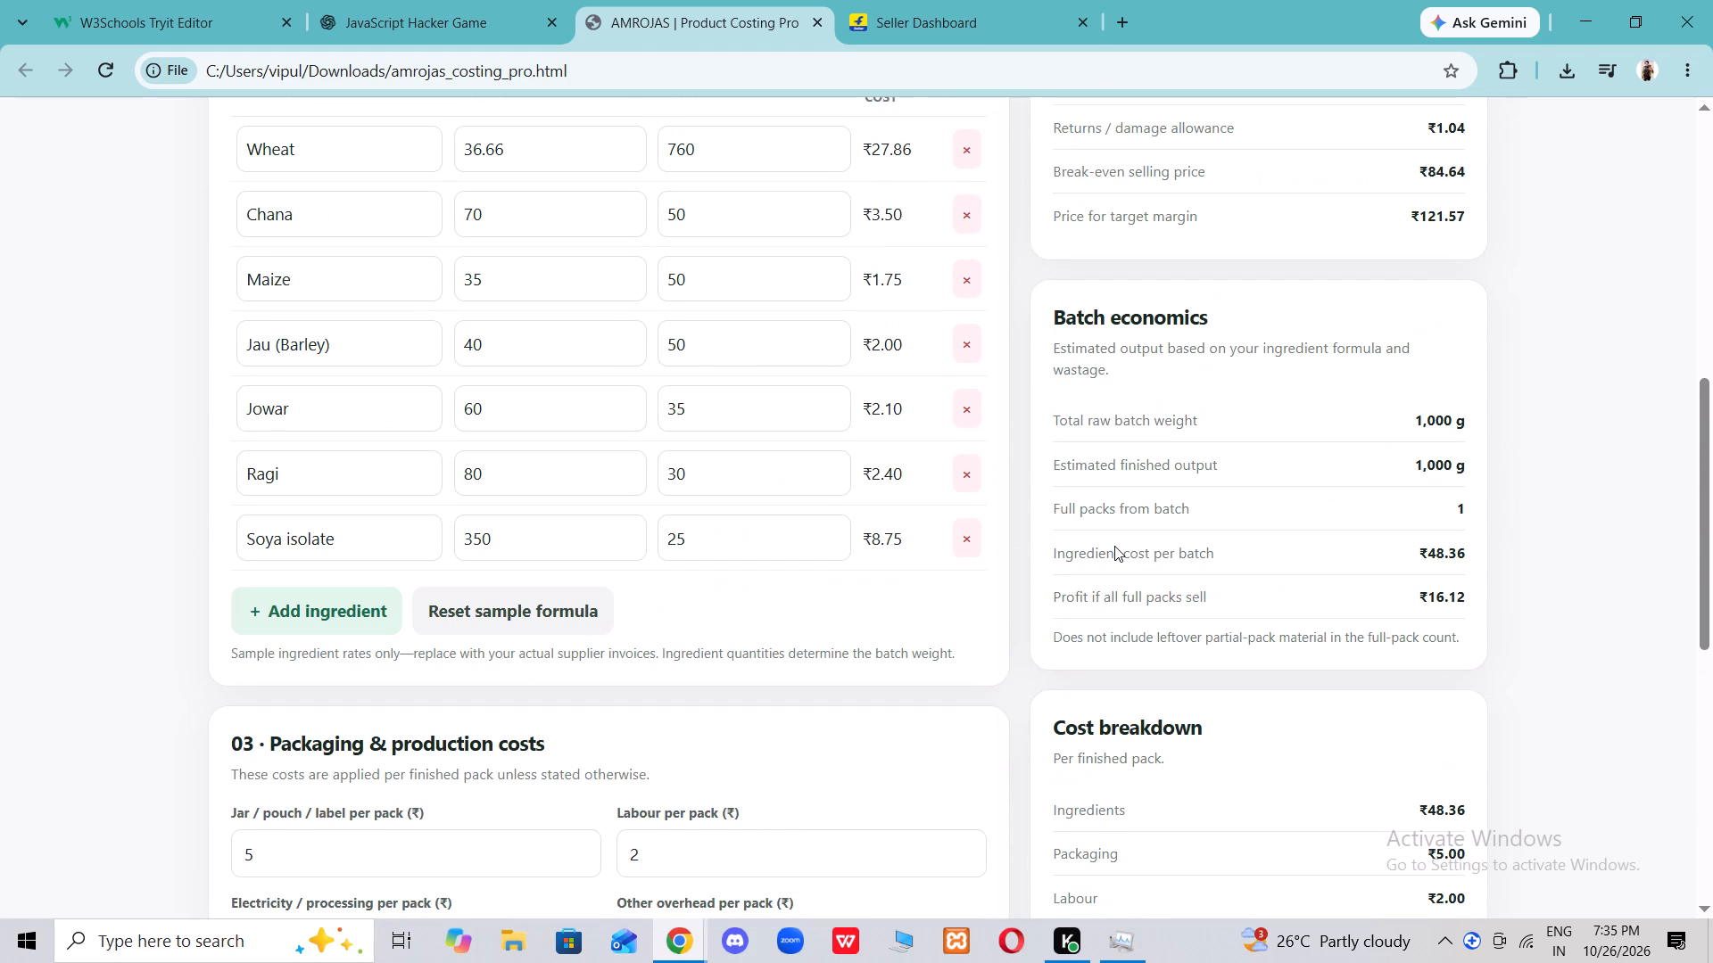
scroll(780, 499, down, 4)
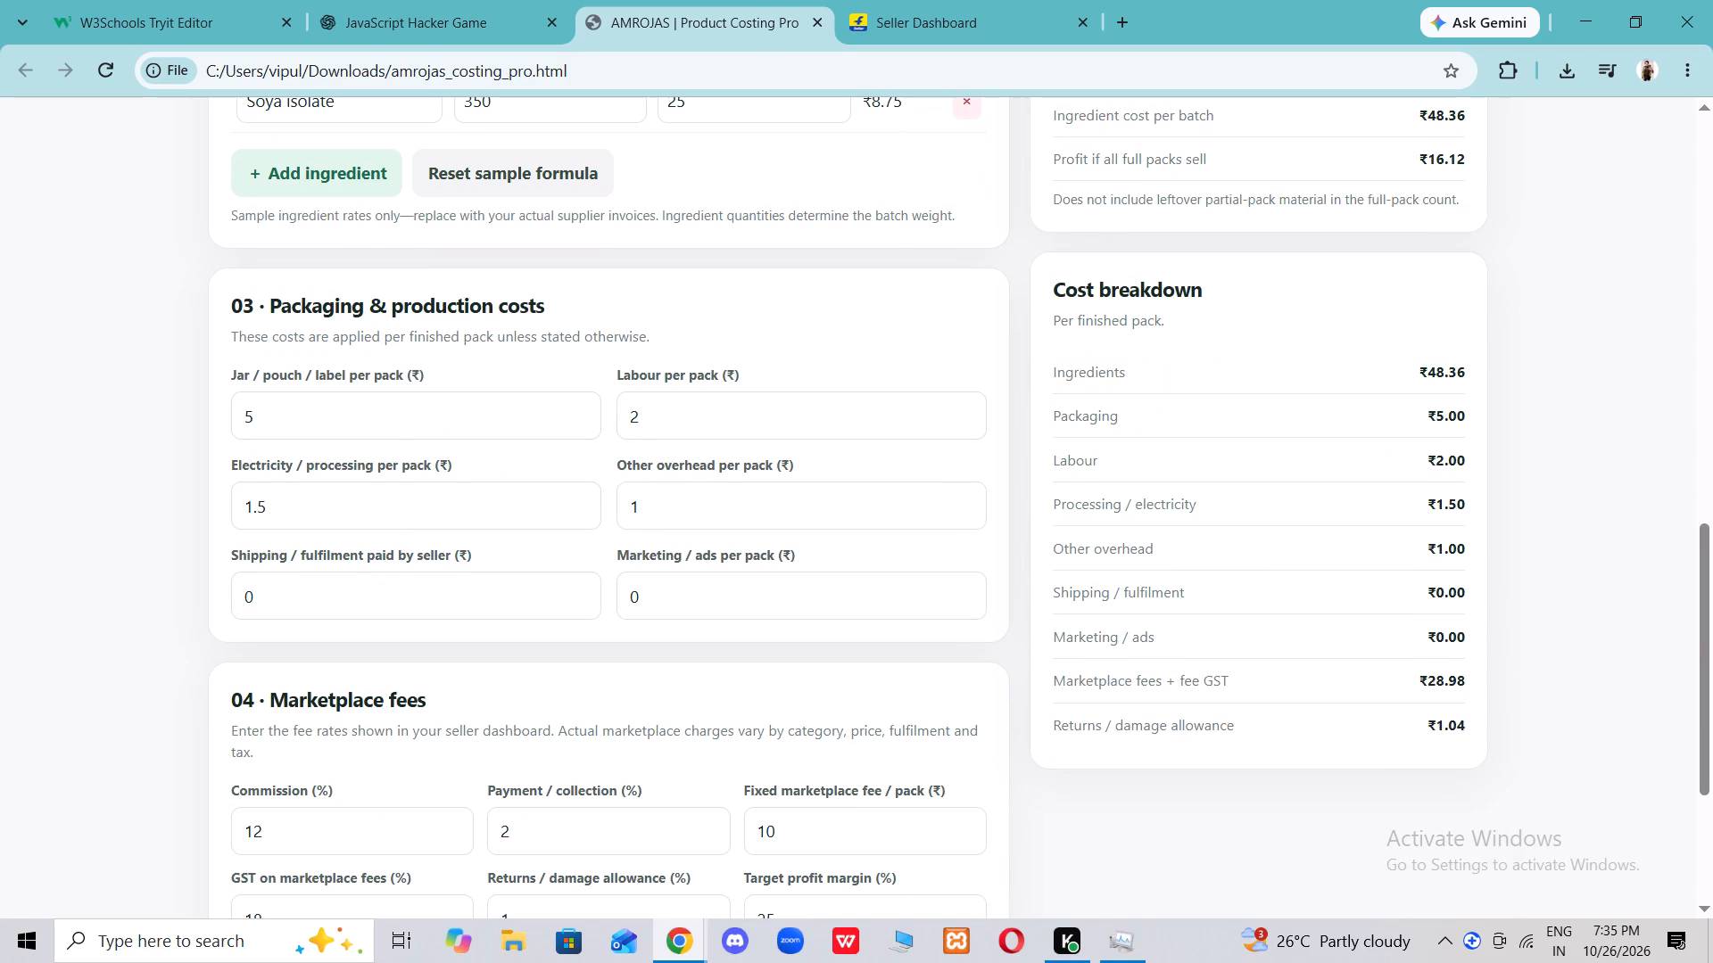
scroll(454, 566, down, 3)
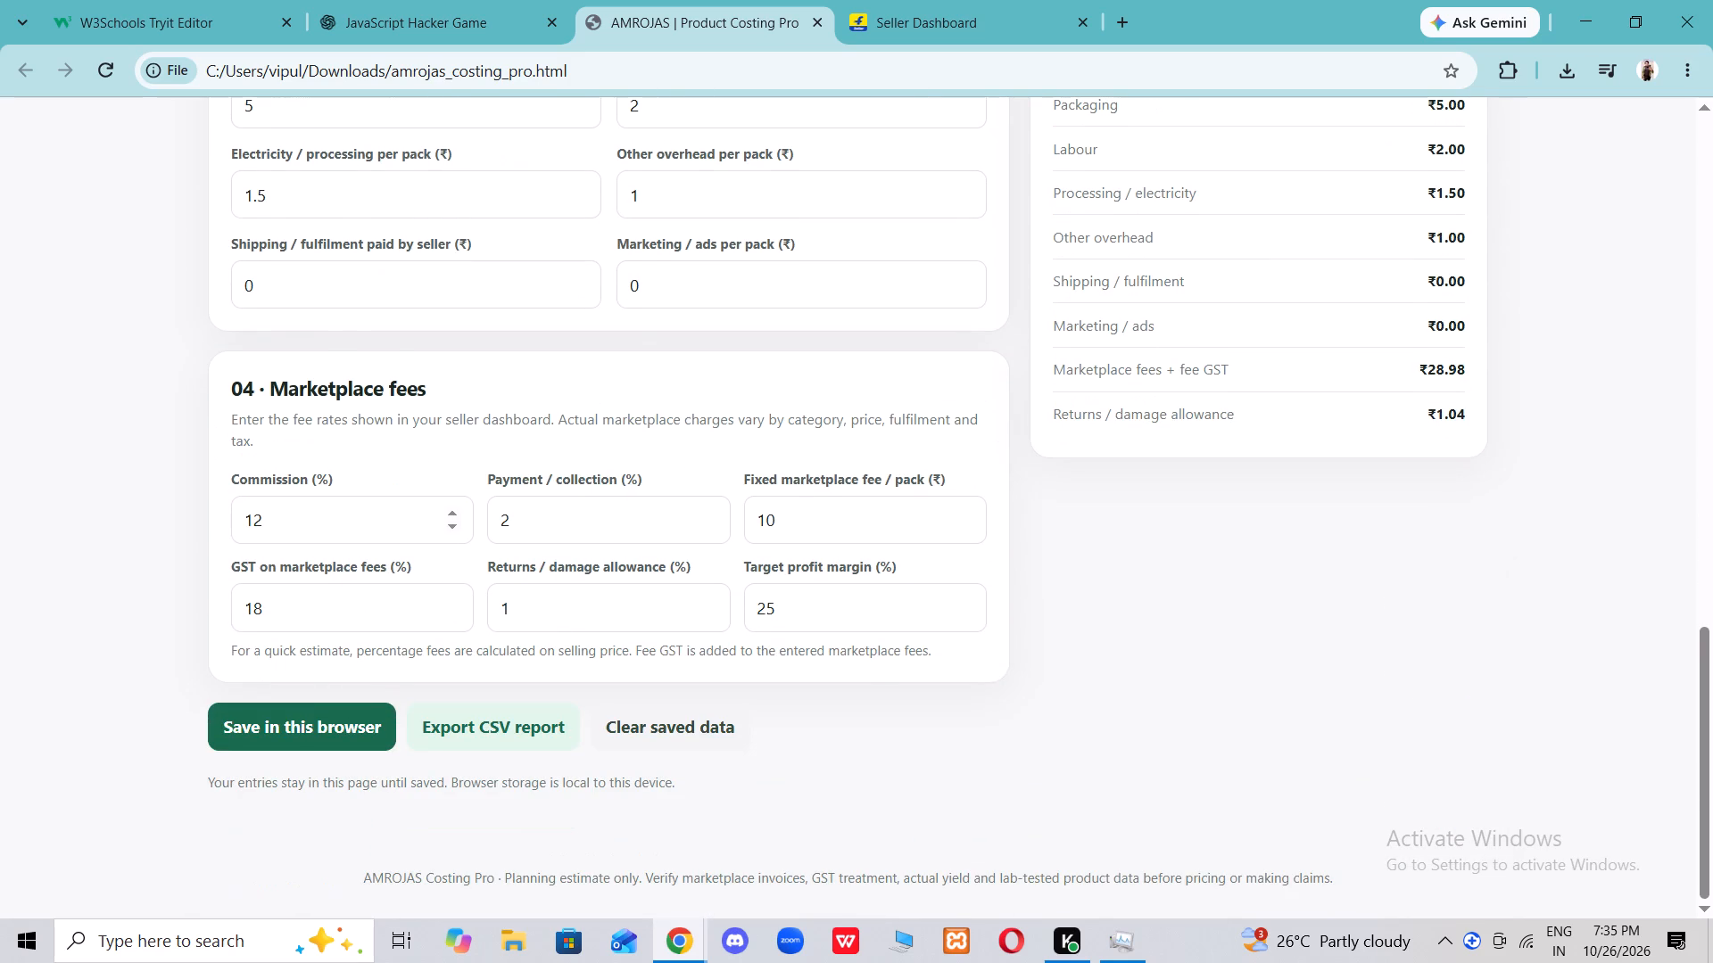
scroll(360, 531, down, 2)
scroll(361, 532, up, 11)
scroll(361, 532, down, 3)
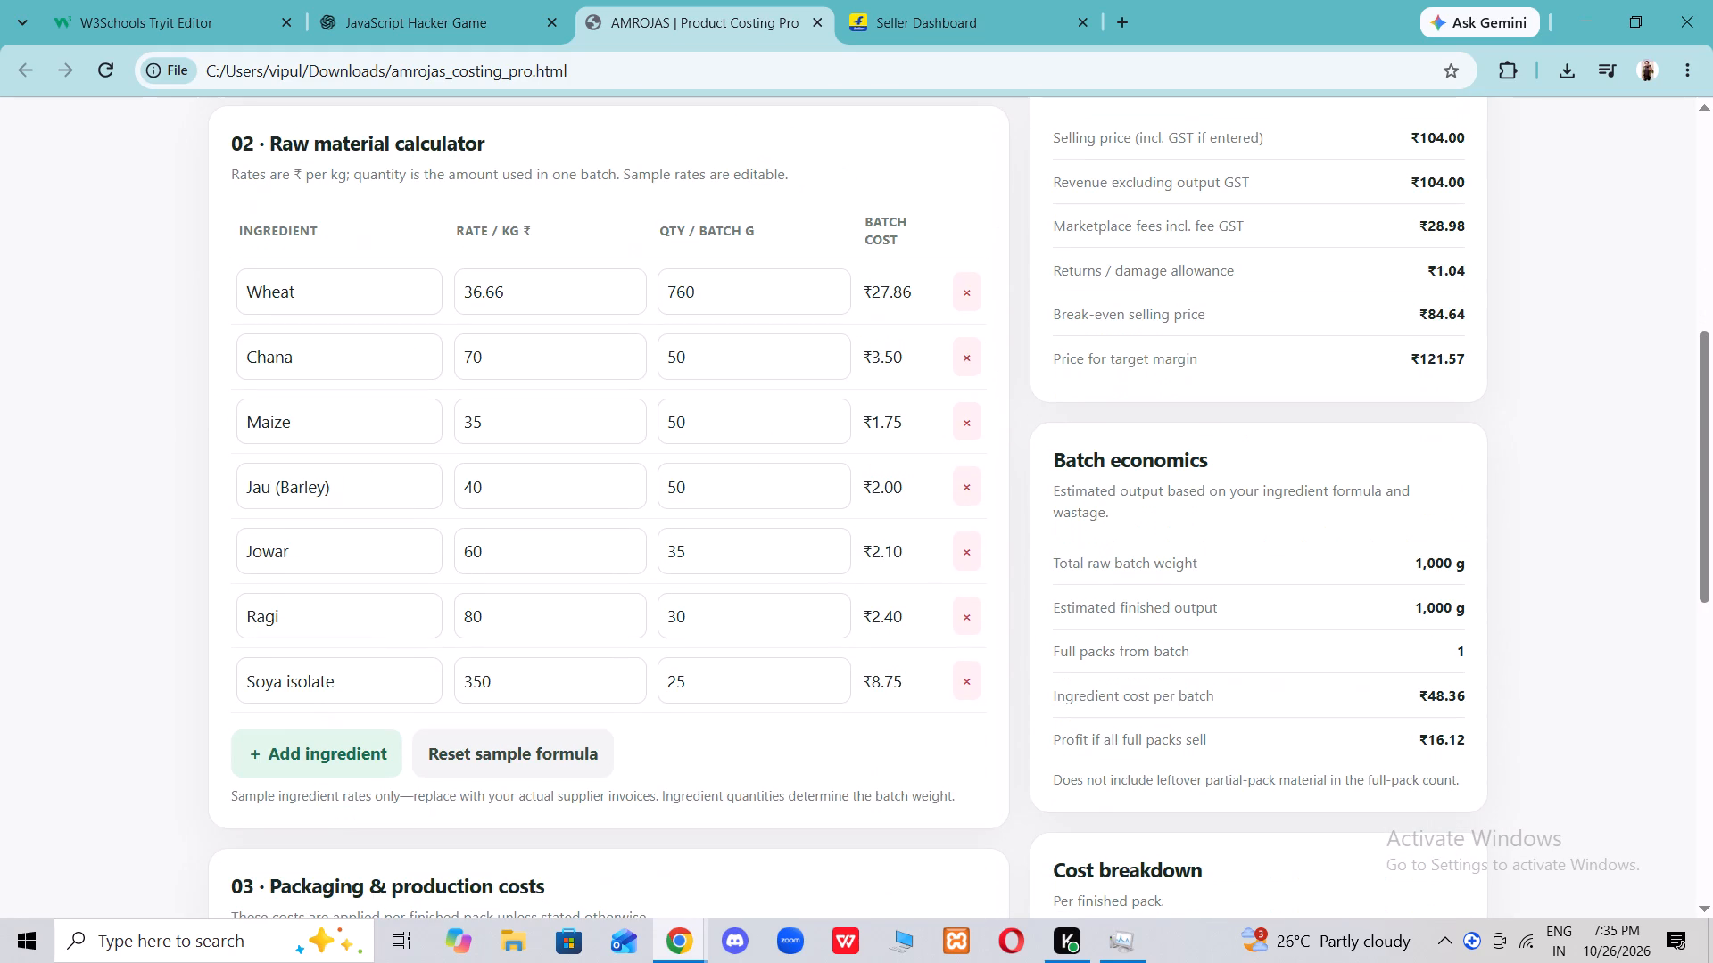
scroll(377, 540, up, 4)
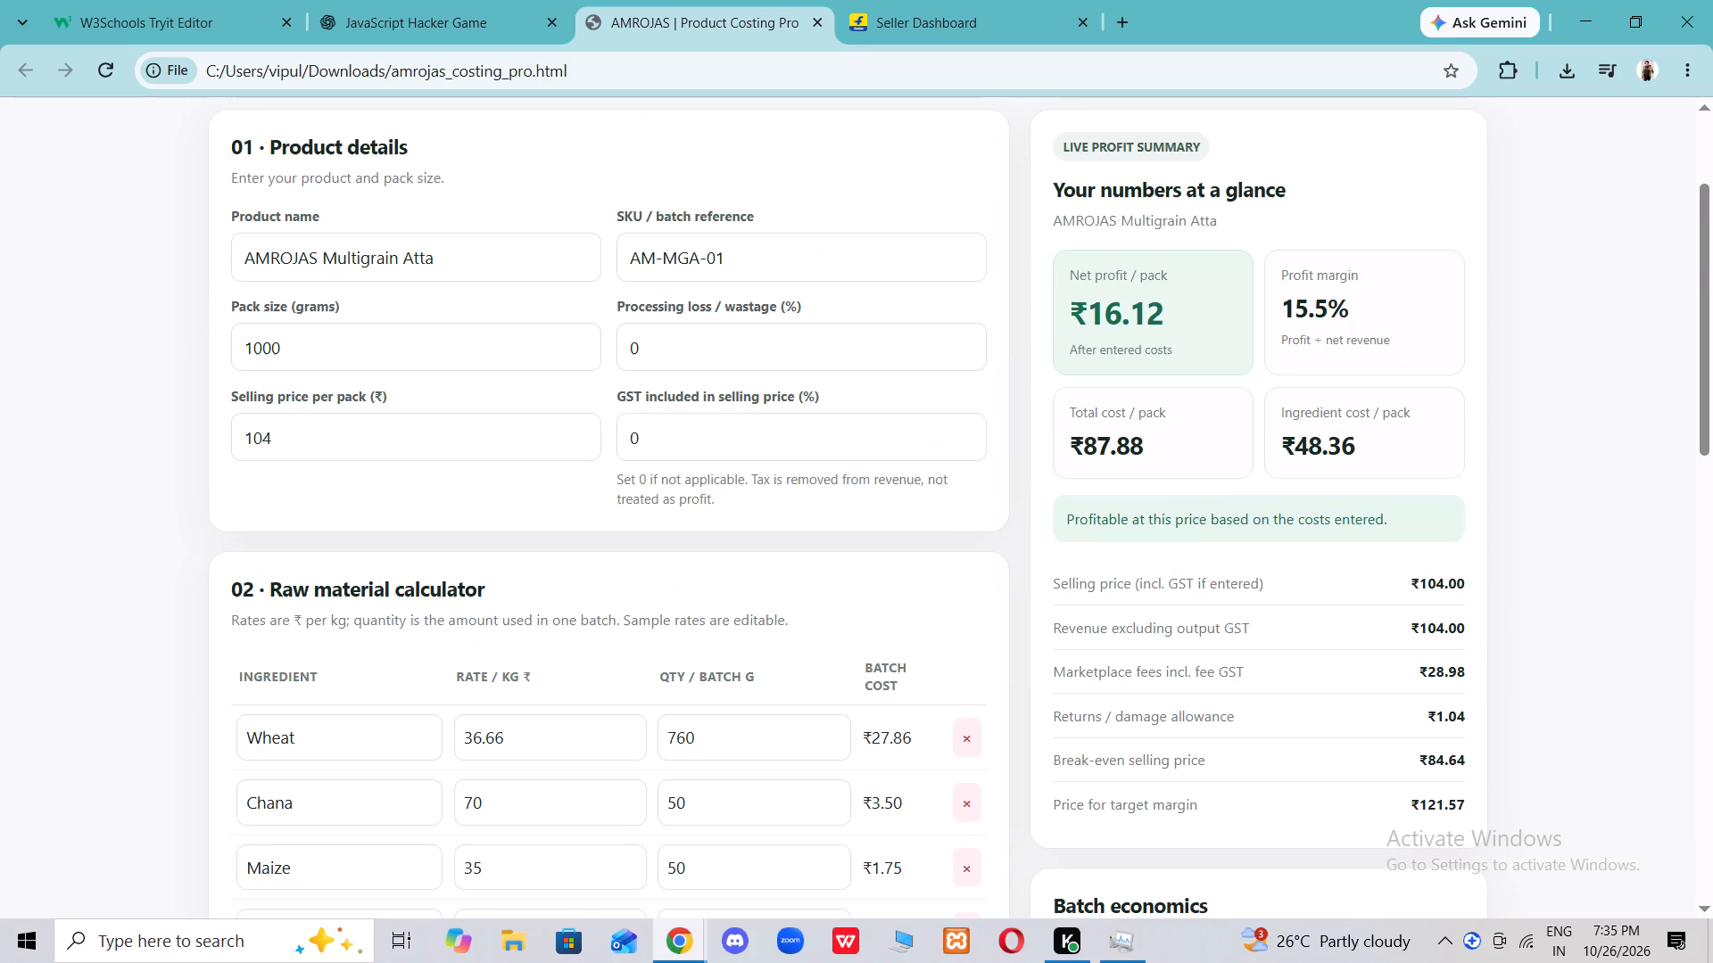
scroll(377, 540, up, 1)
scroll(377, 540, down, 4)
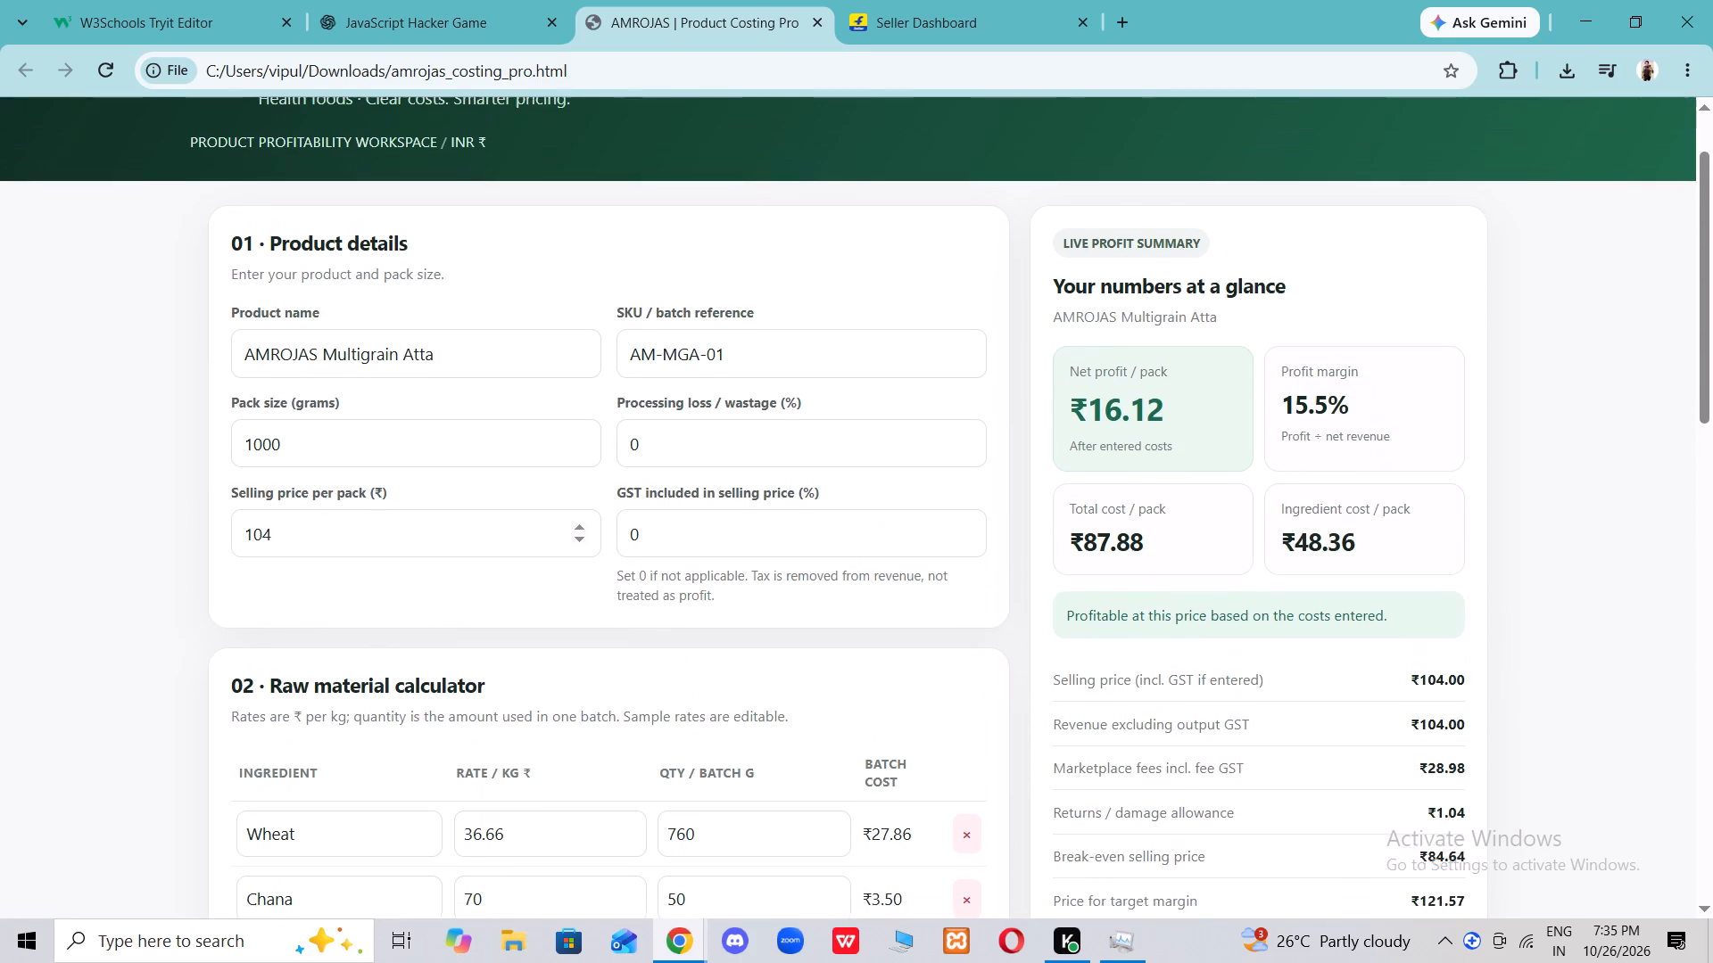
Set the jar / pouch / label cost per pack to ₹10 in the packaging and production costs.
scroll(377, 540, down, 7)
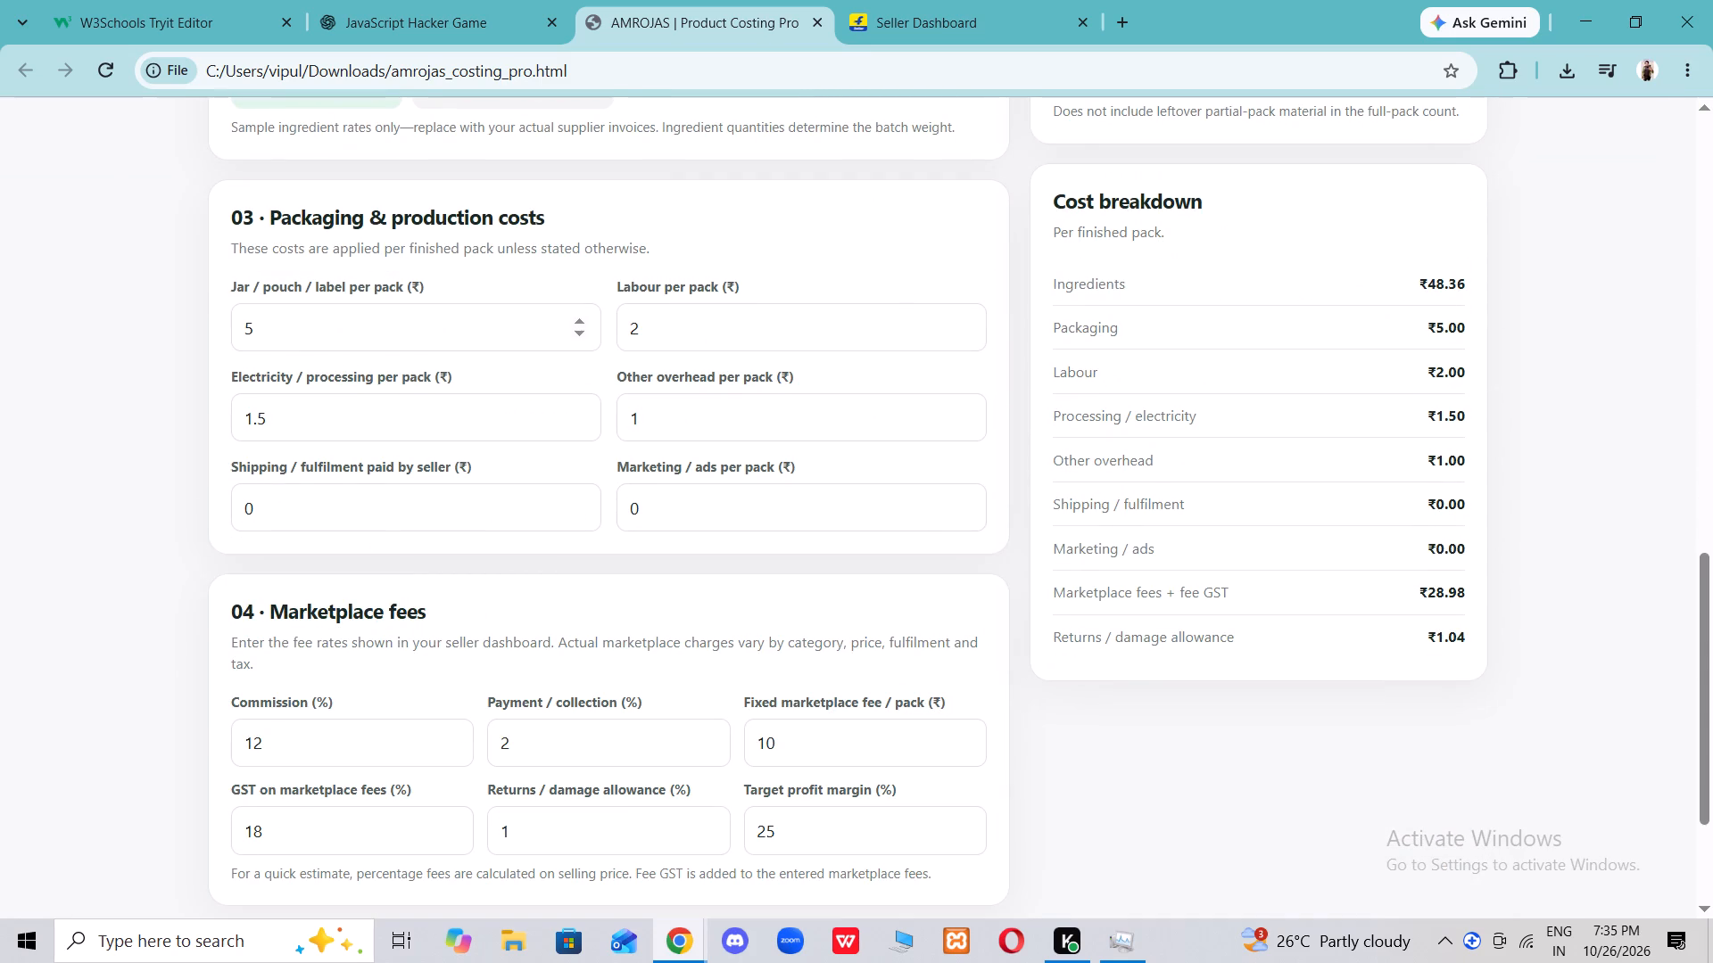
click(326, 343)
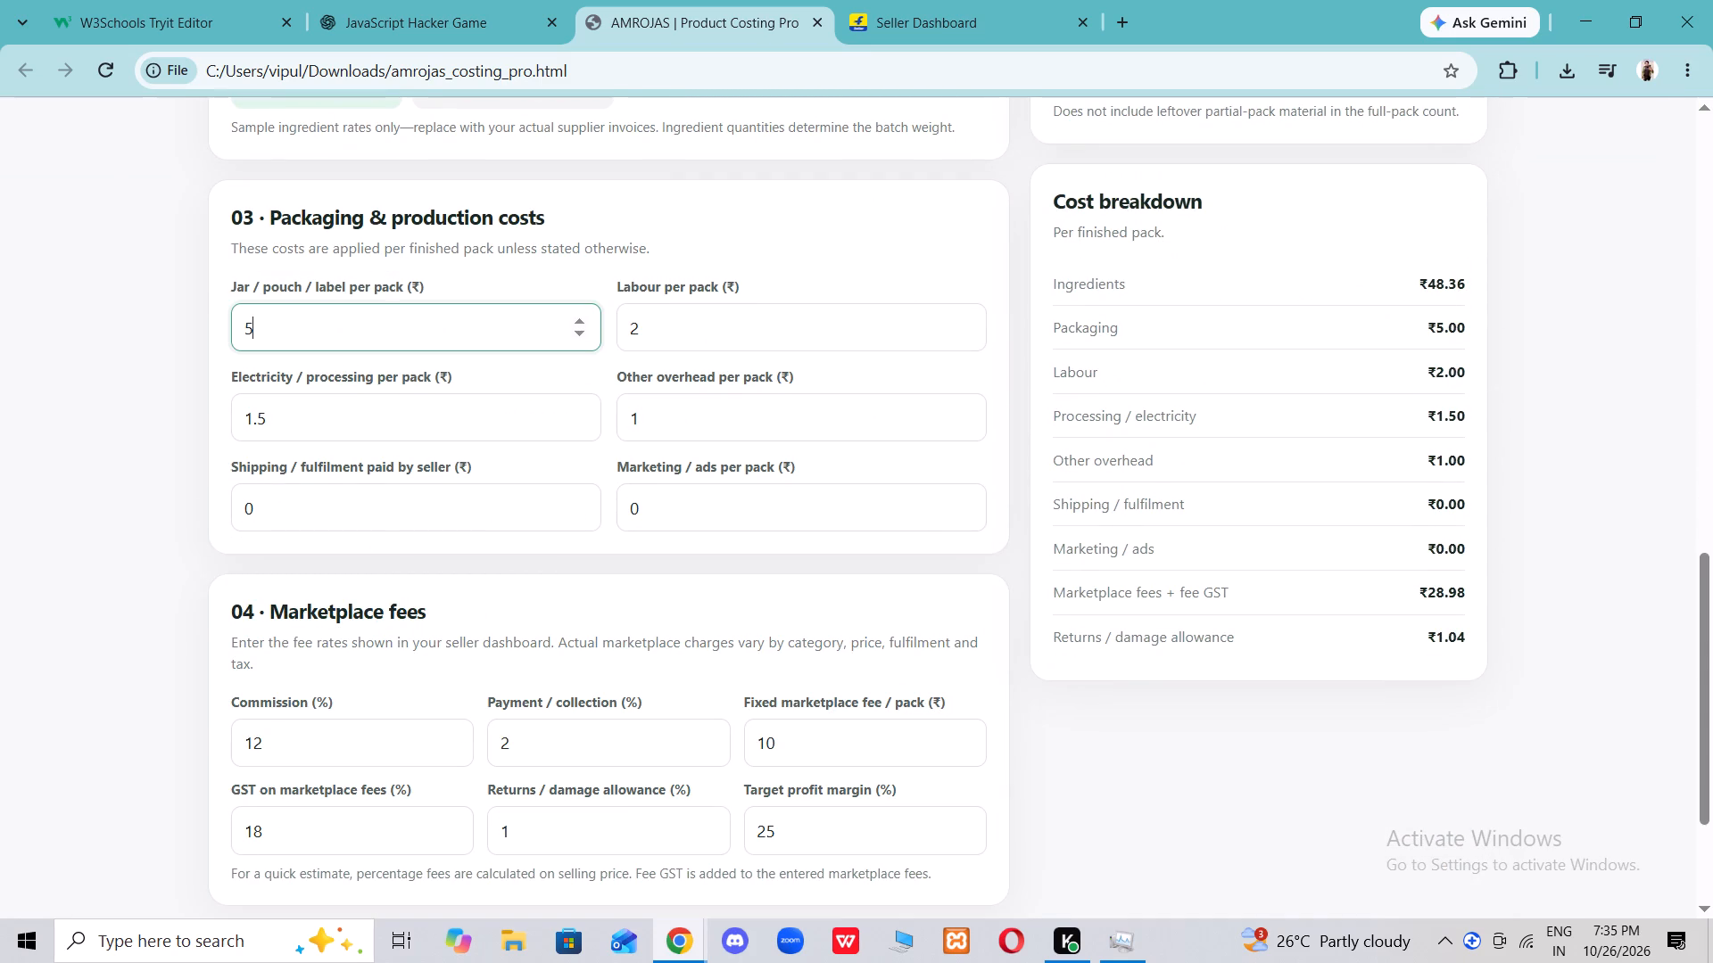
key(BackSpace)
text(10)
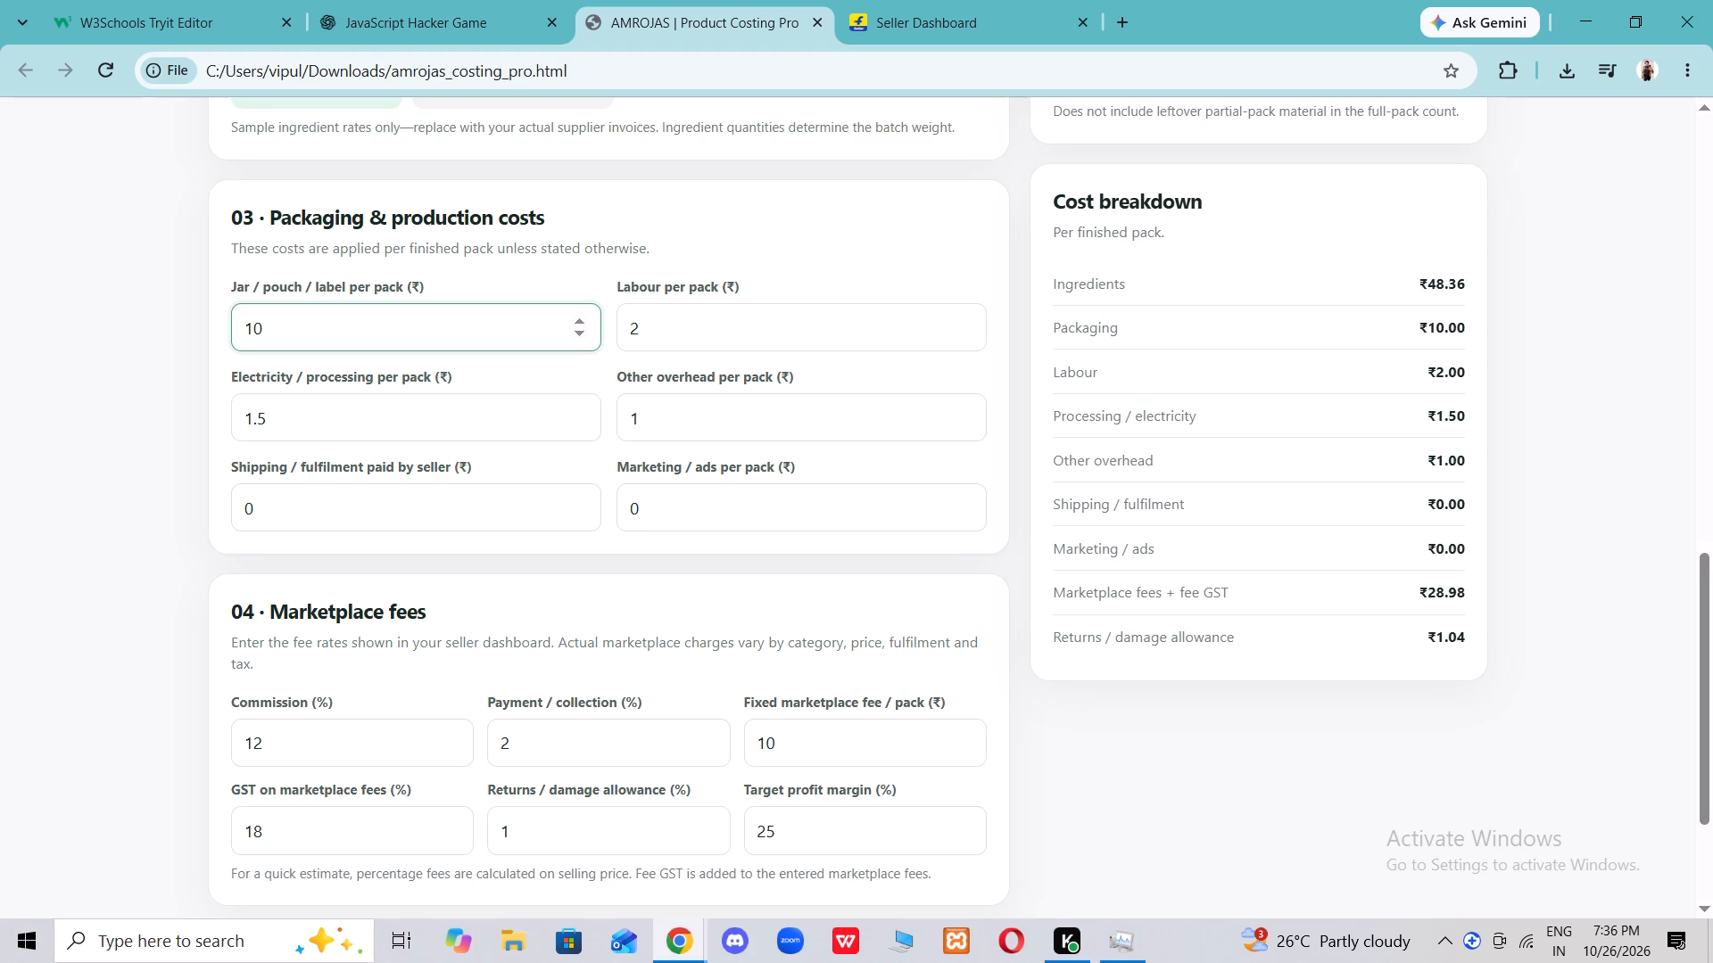
Set the labour cost per pack to ₹0 and the electricity / processing cost per pack to ₹4.
click(708, 337)
key(BackSpace)
key(0)
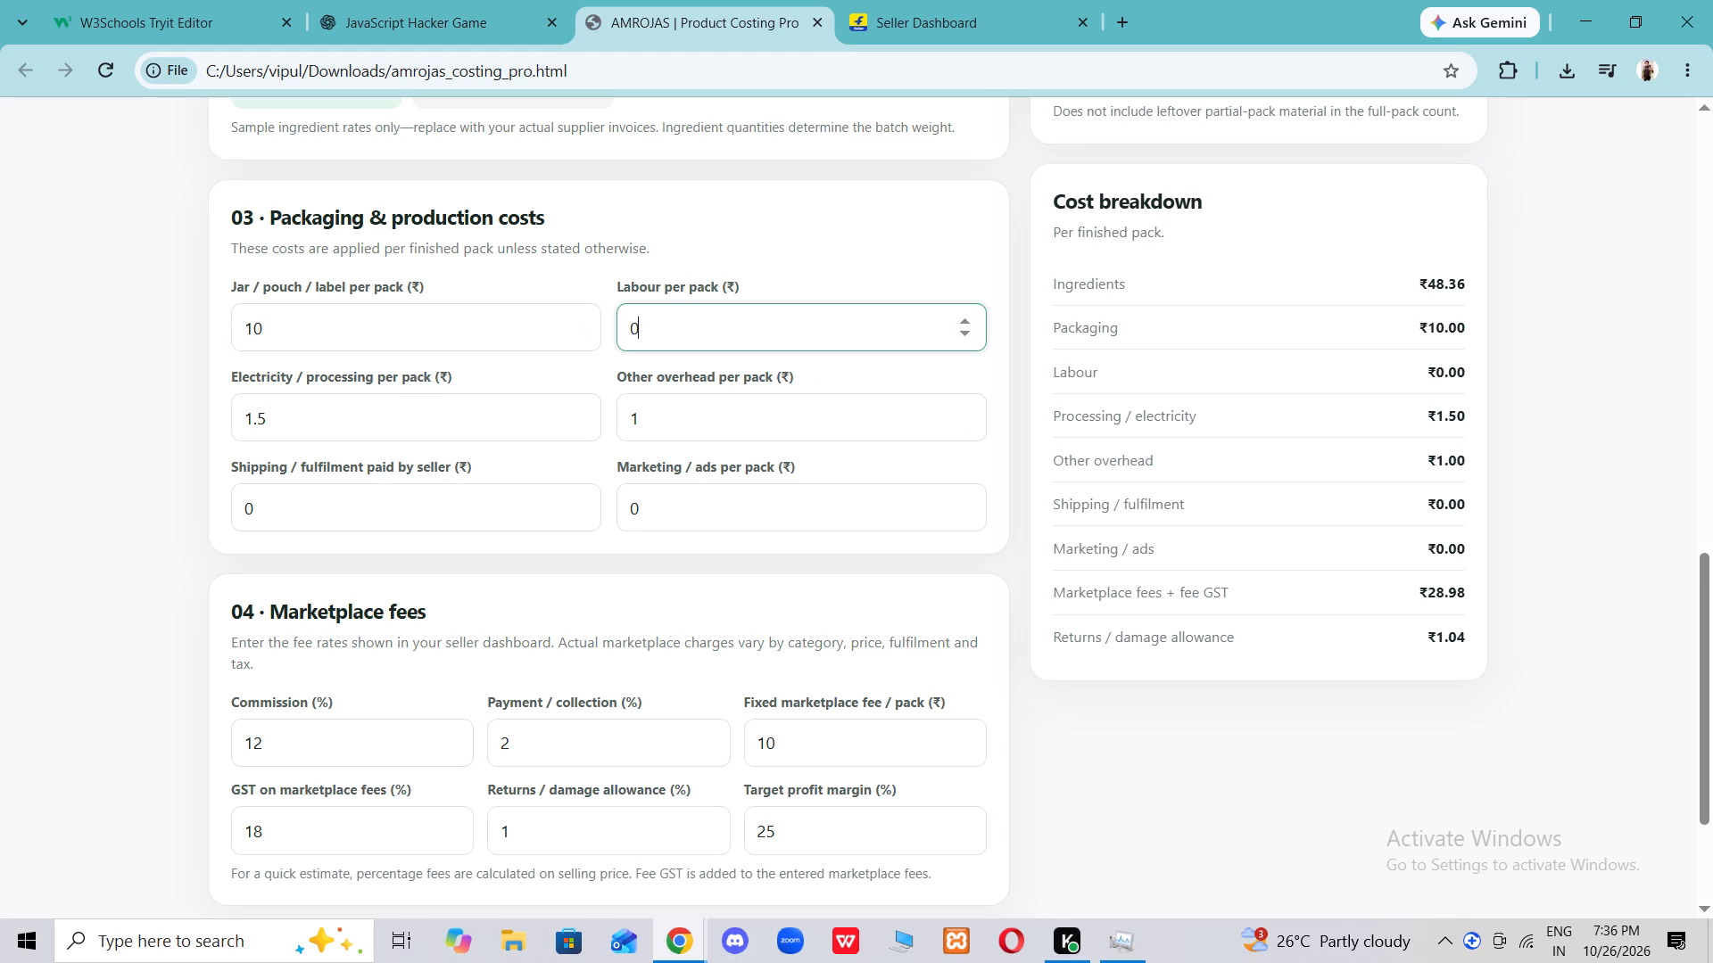
drag(301, 413, 244, 417)
key(4)
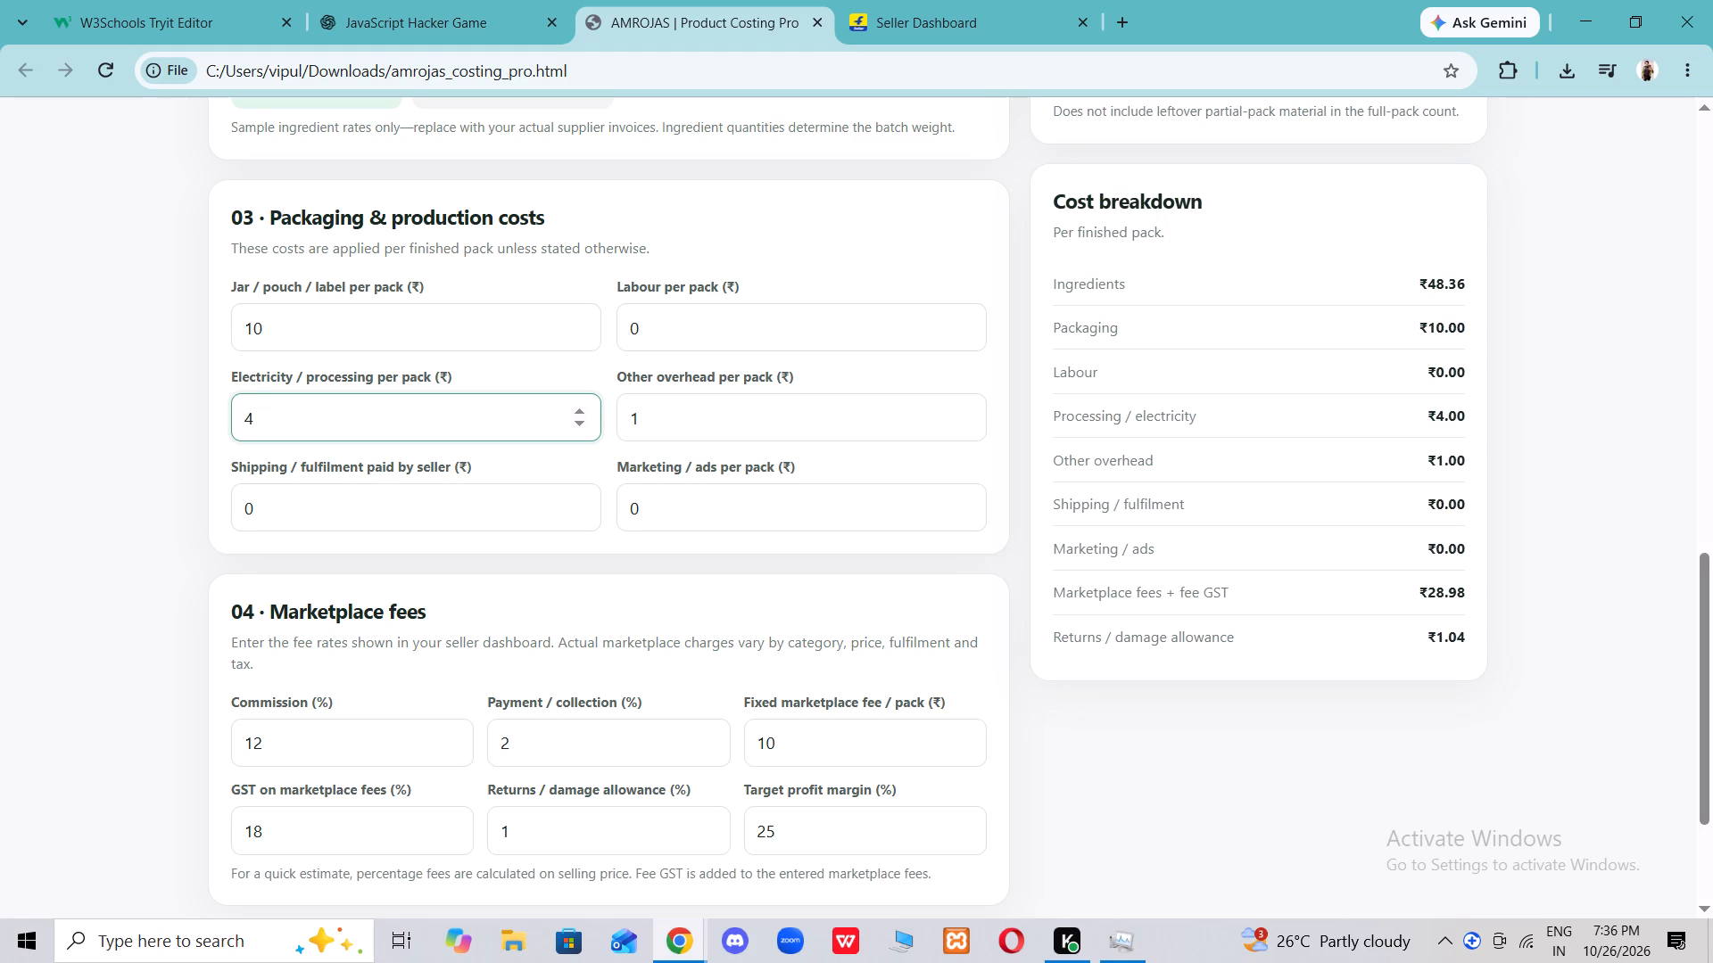
Set the jar / pouch / label cost per pack to ₹27 and the other overhead per pack to ₹0.
click(282, 334)
key(BackSpace)
key(BackSpace)
text(27)
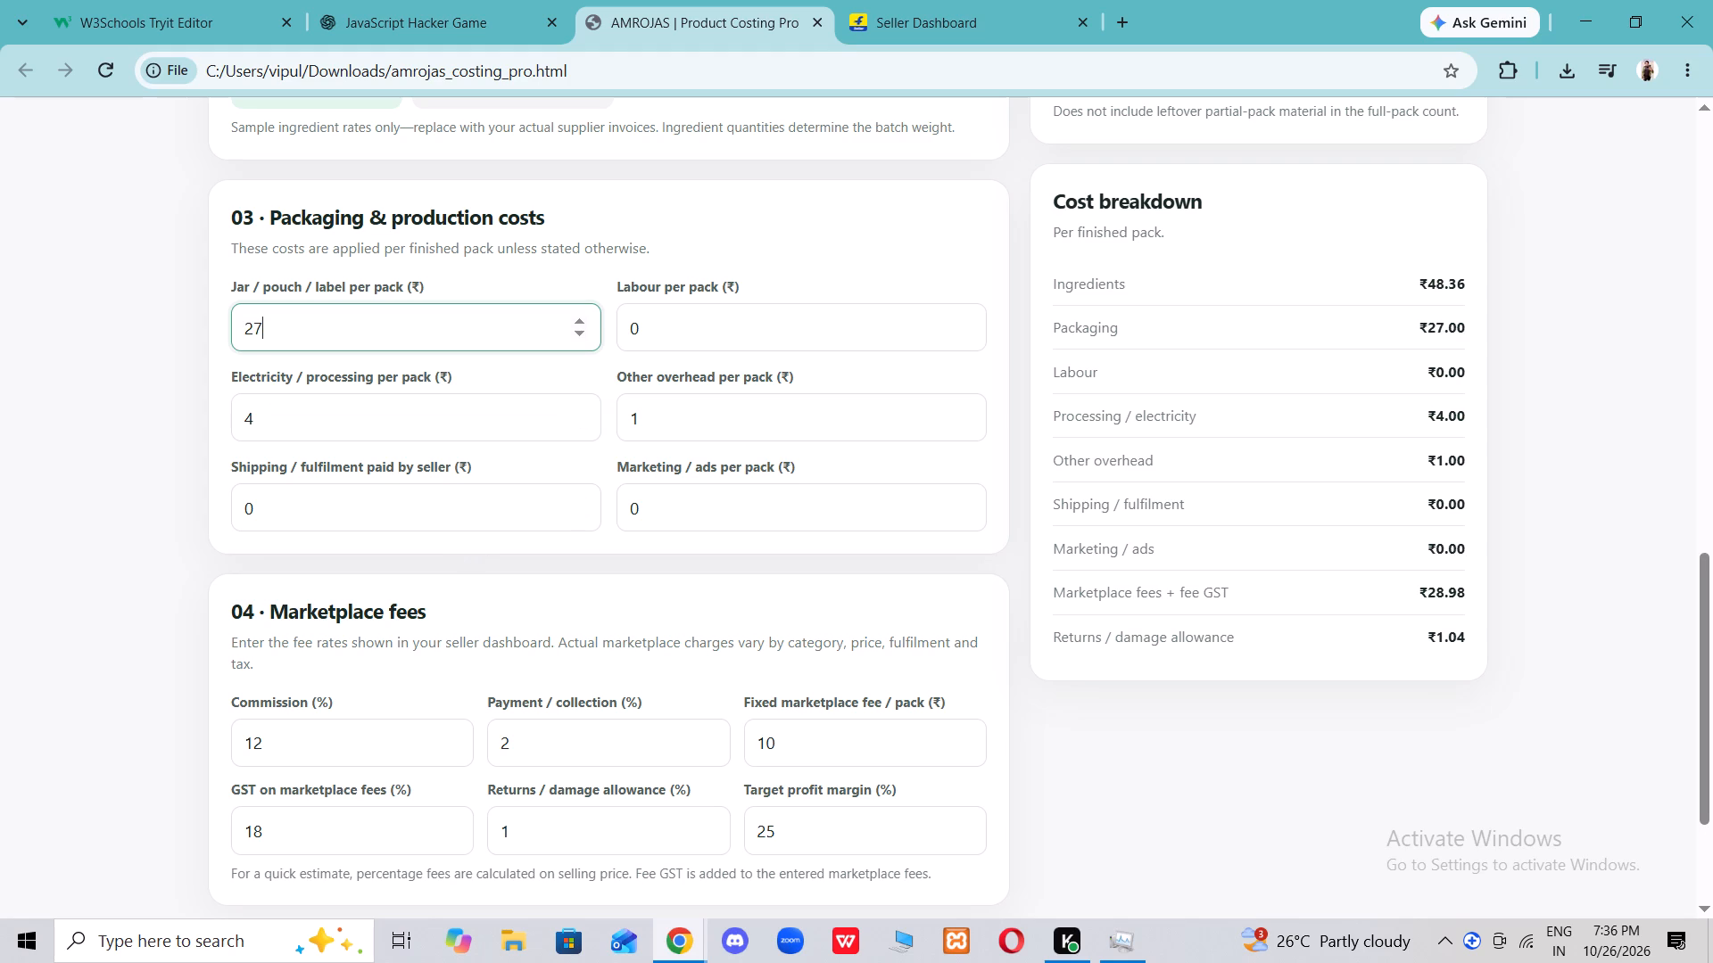
click(669, 407)
key(BackSpace)
key(0)
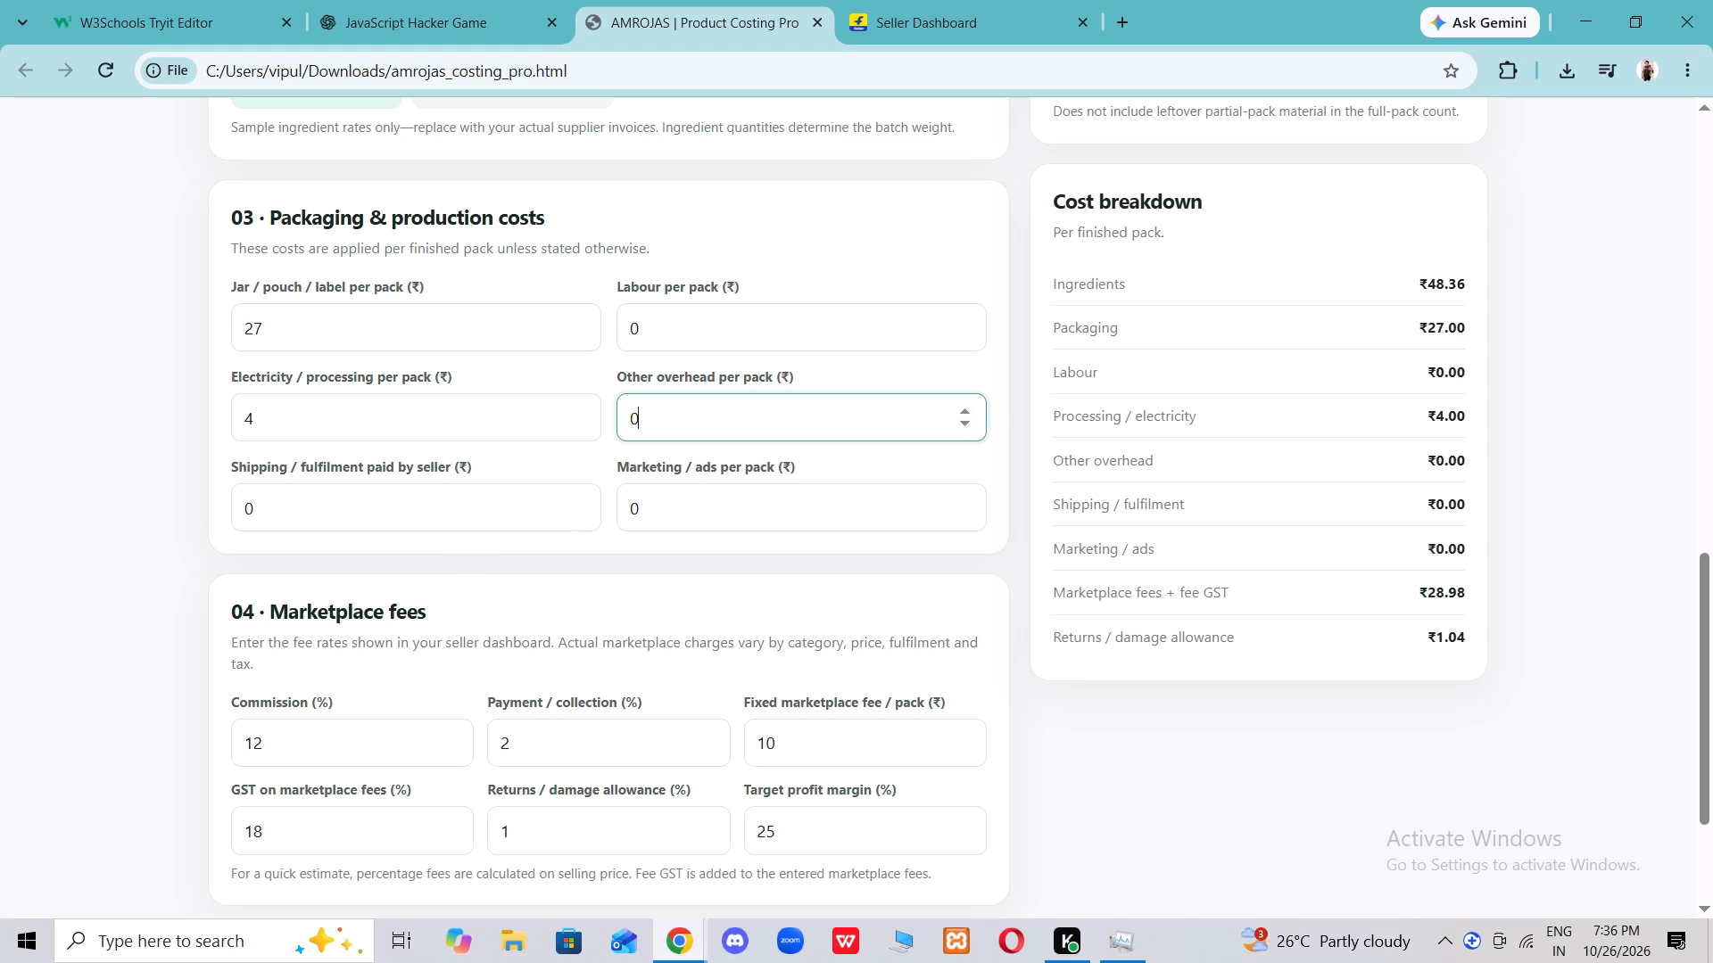
click(760, 550)
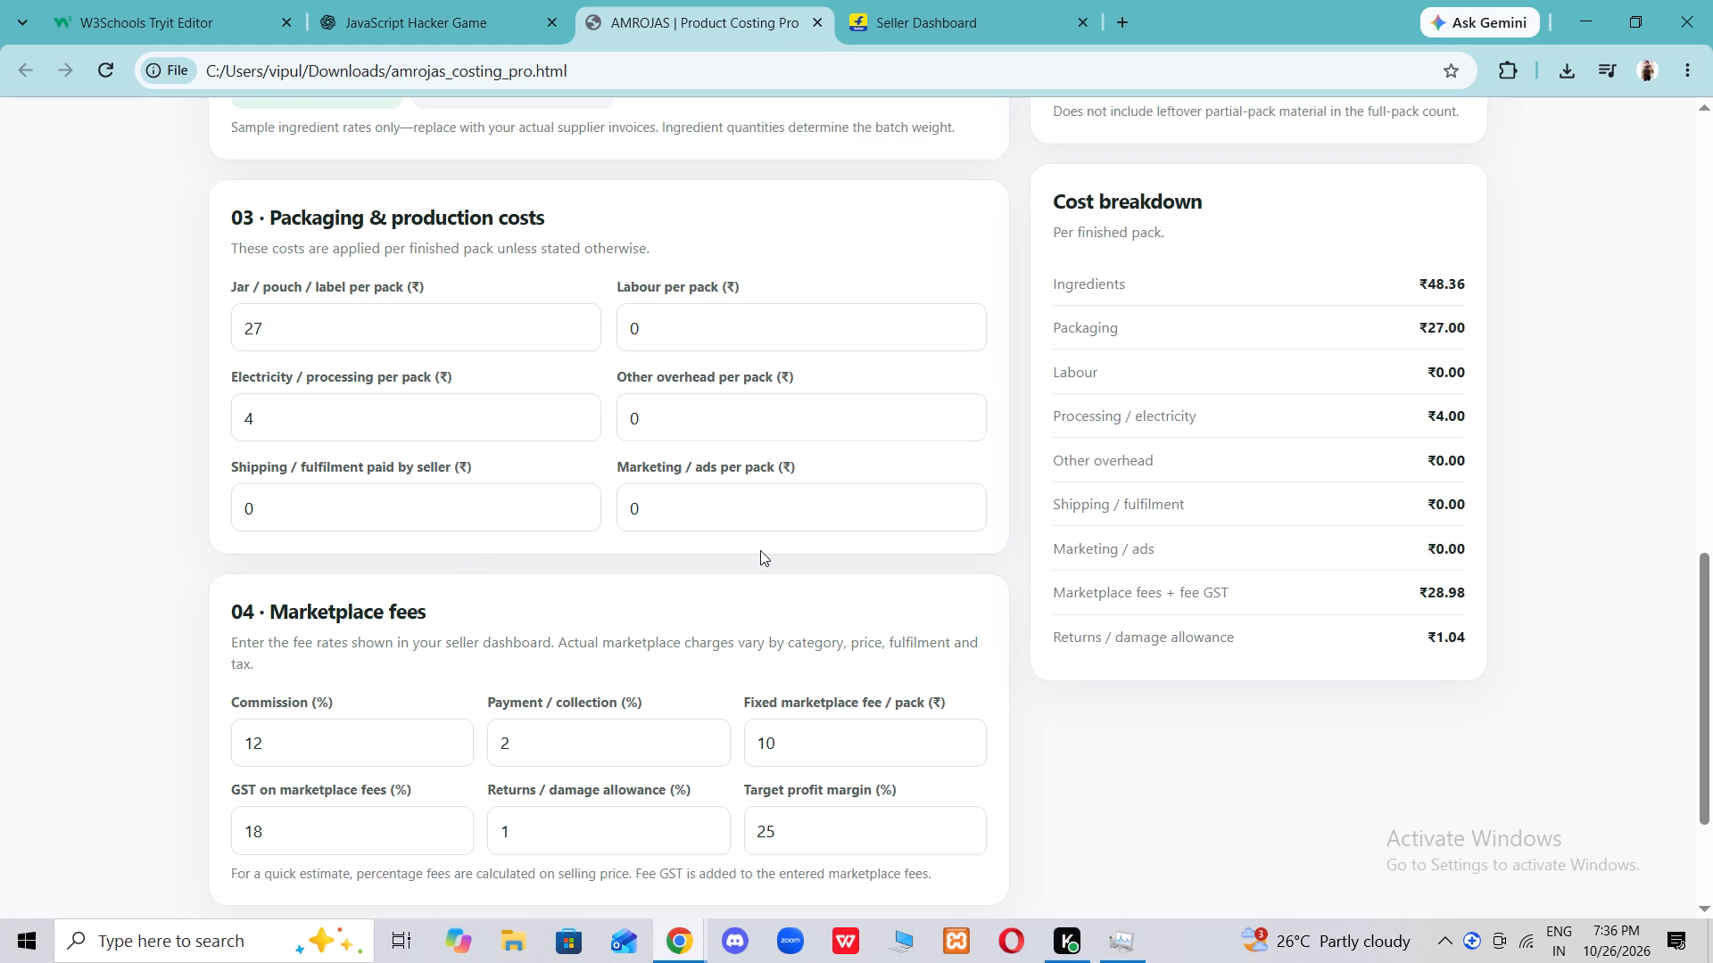
Review the live profit summary, batch economics and raw material table against the edited packaging and production costs.
scroll(760, 550, up, 10)
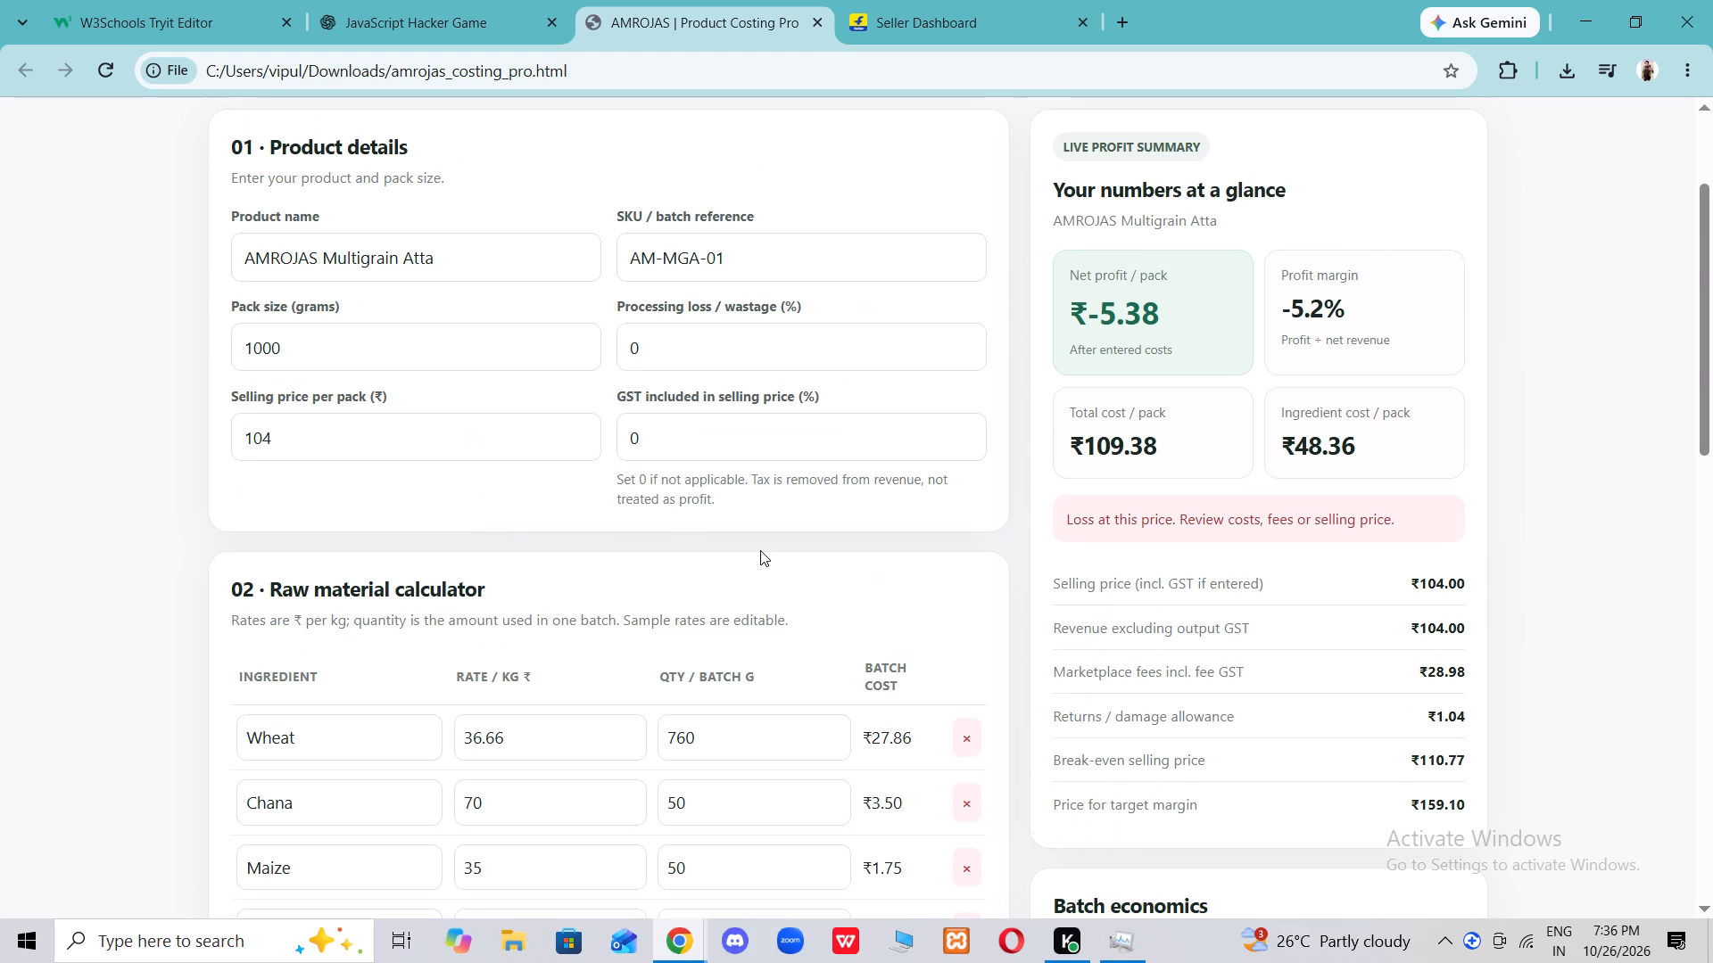
scroll(760, 550, down, 6)
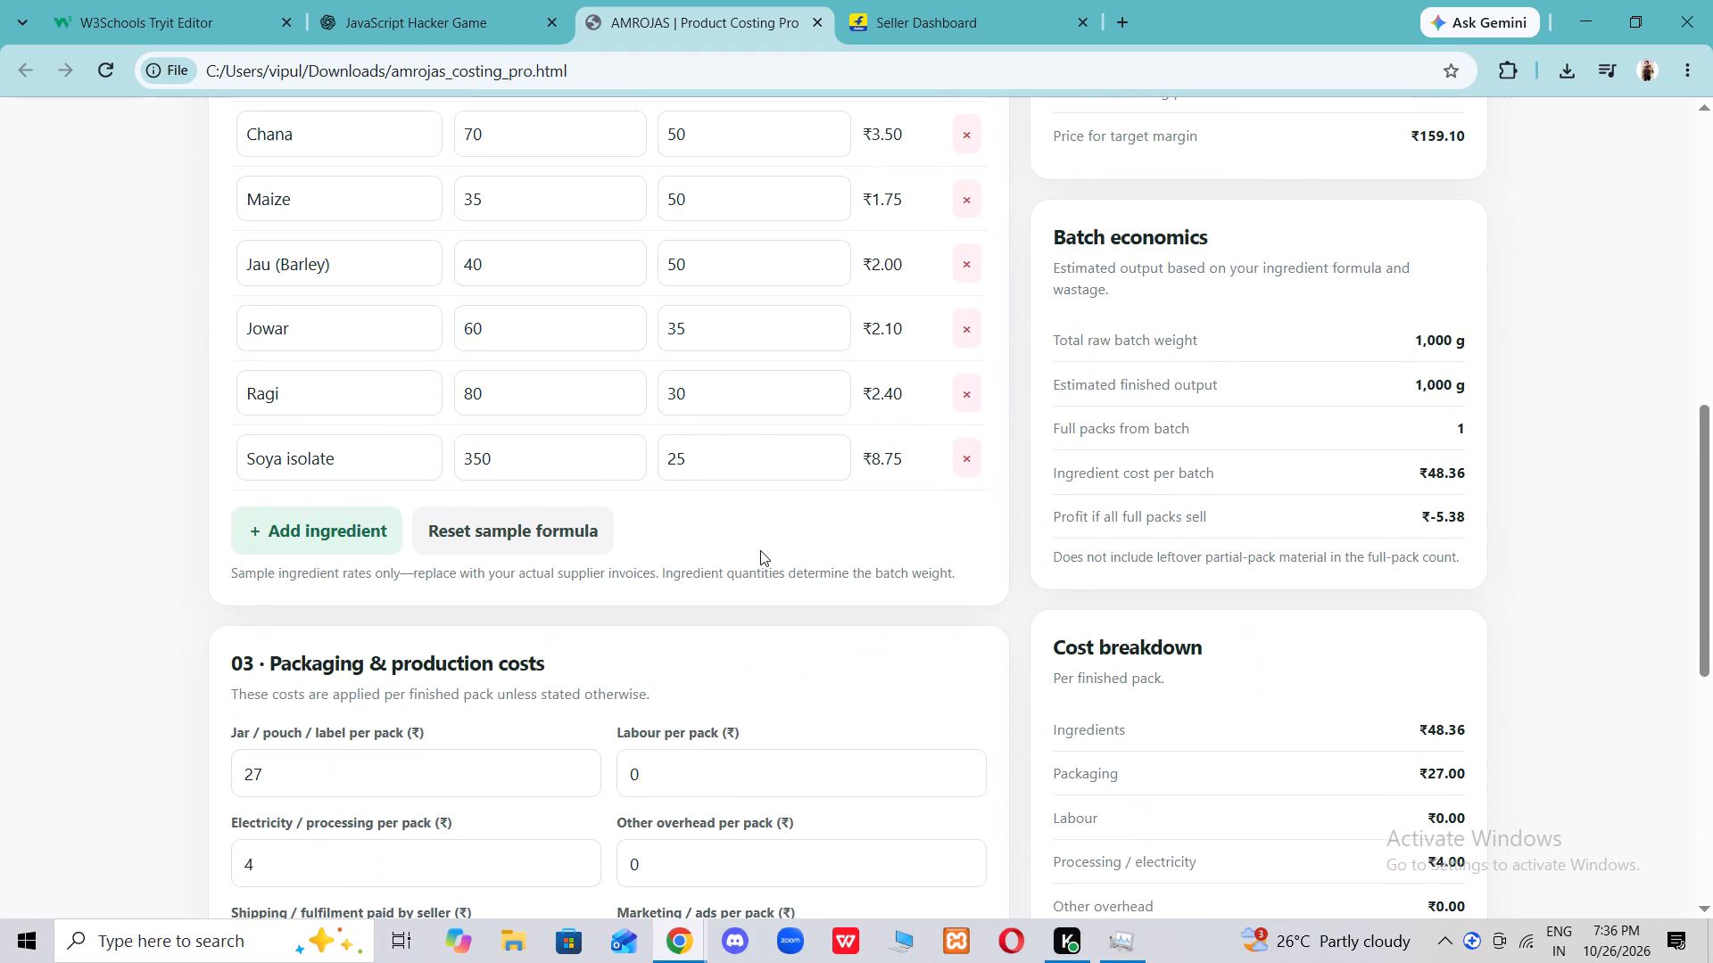
scroll(760, 550, up, 2)
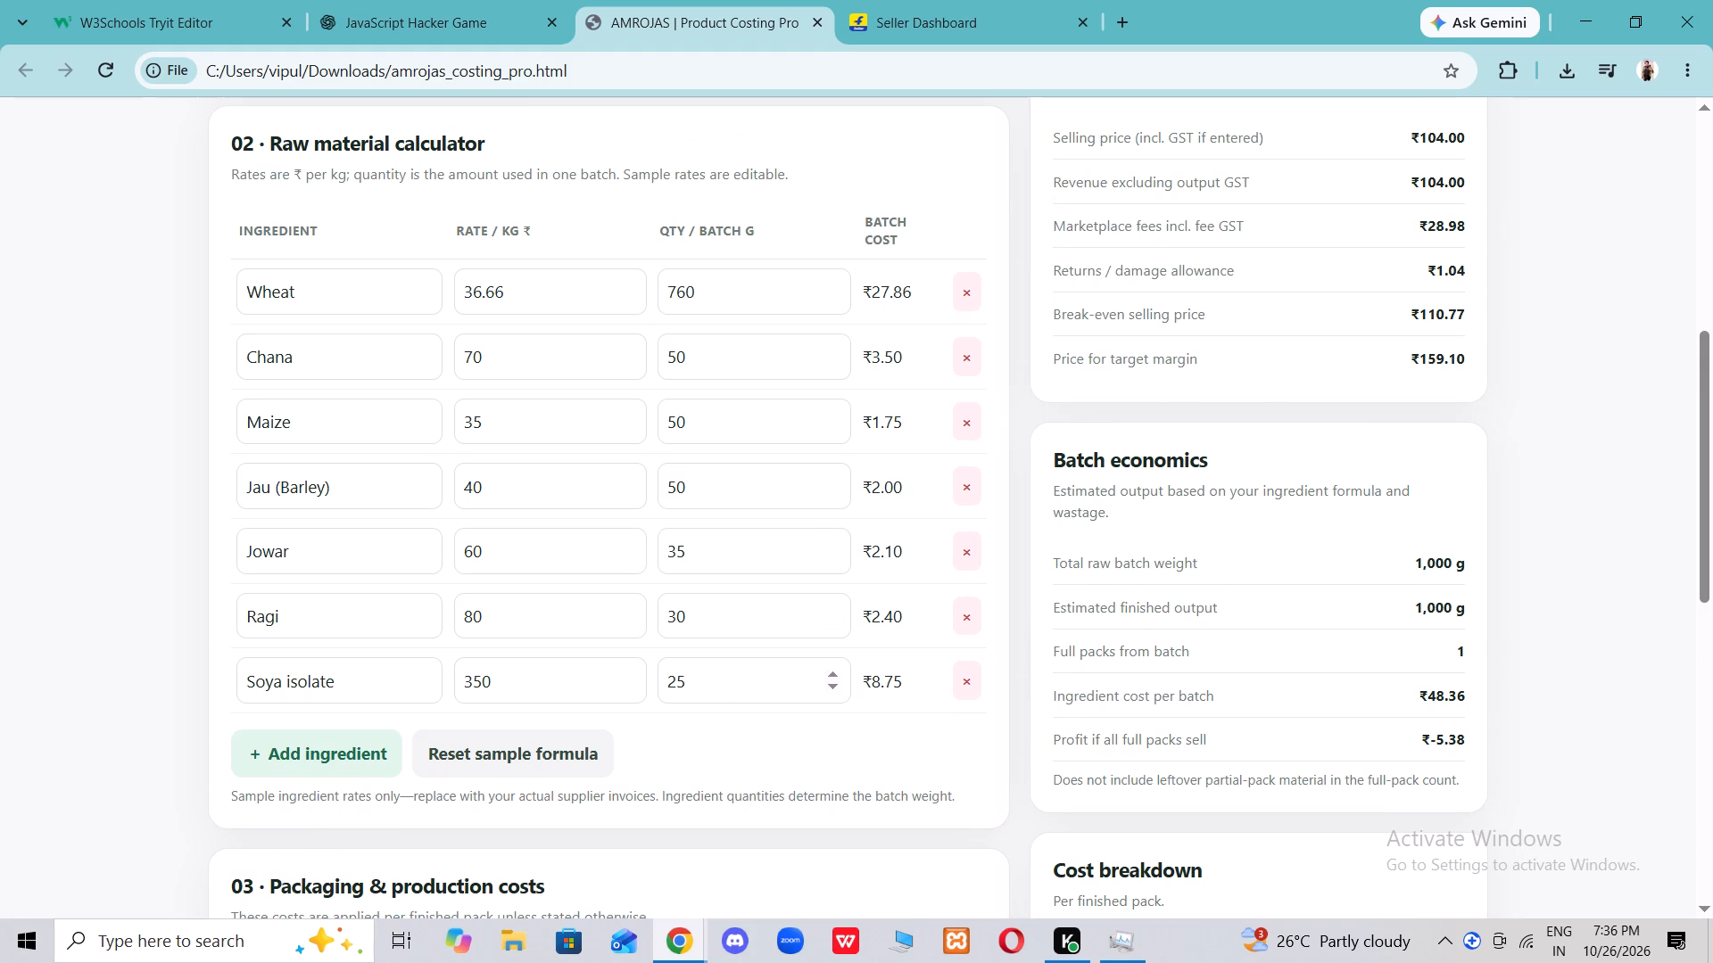
scroll(712, 692, down, 3)
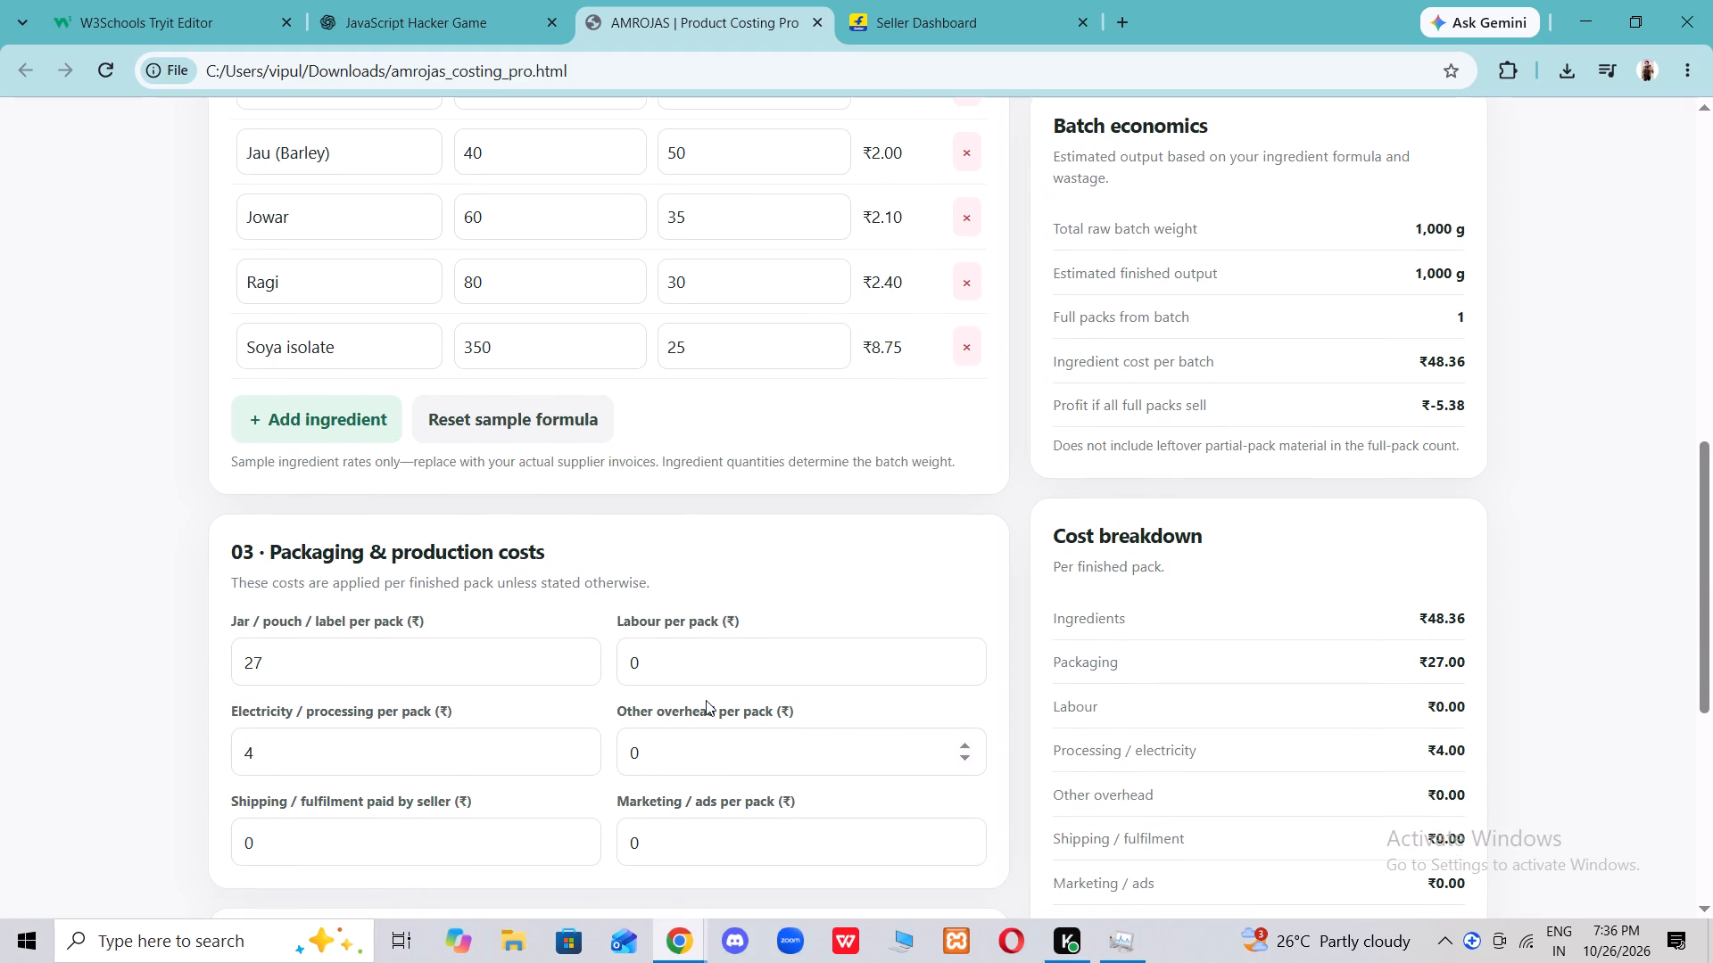
scroll(706, 700, up, 4)
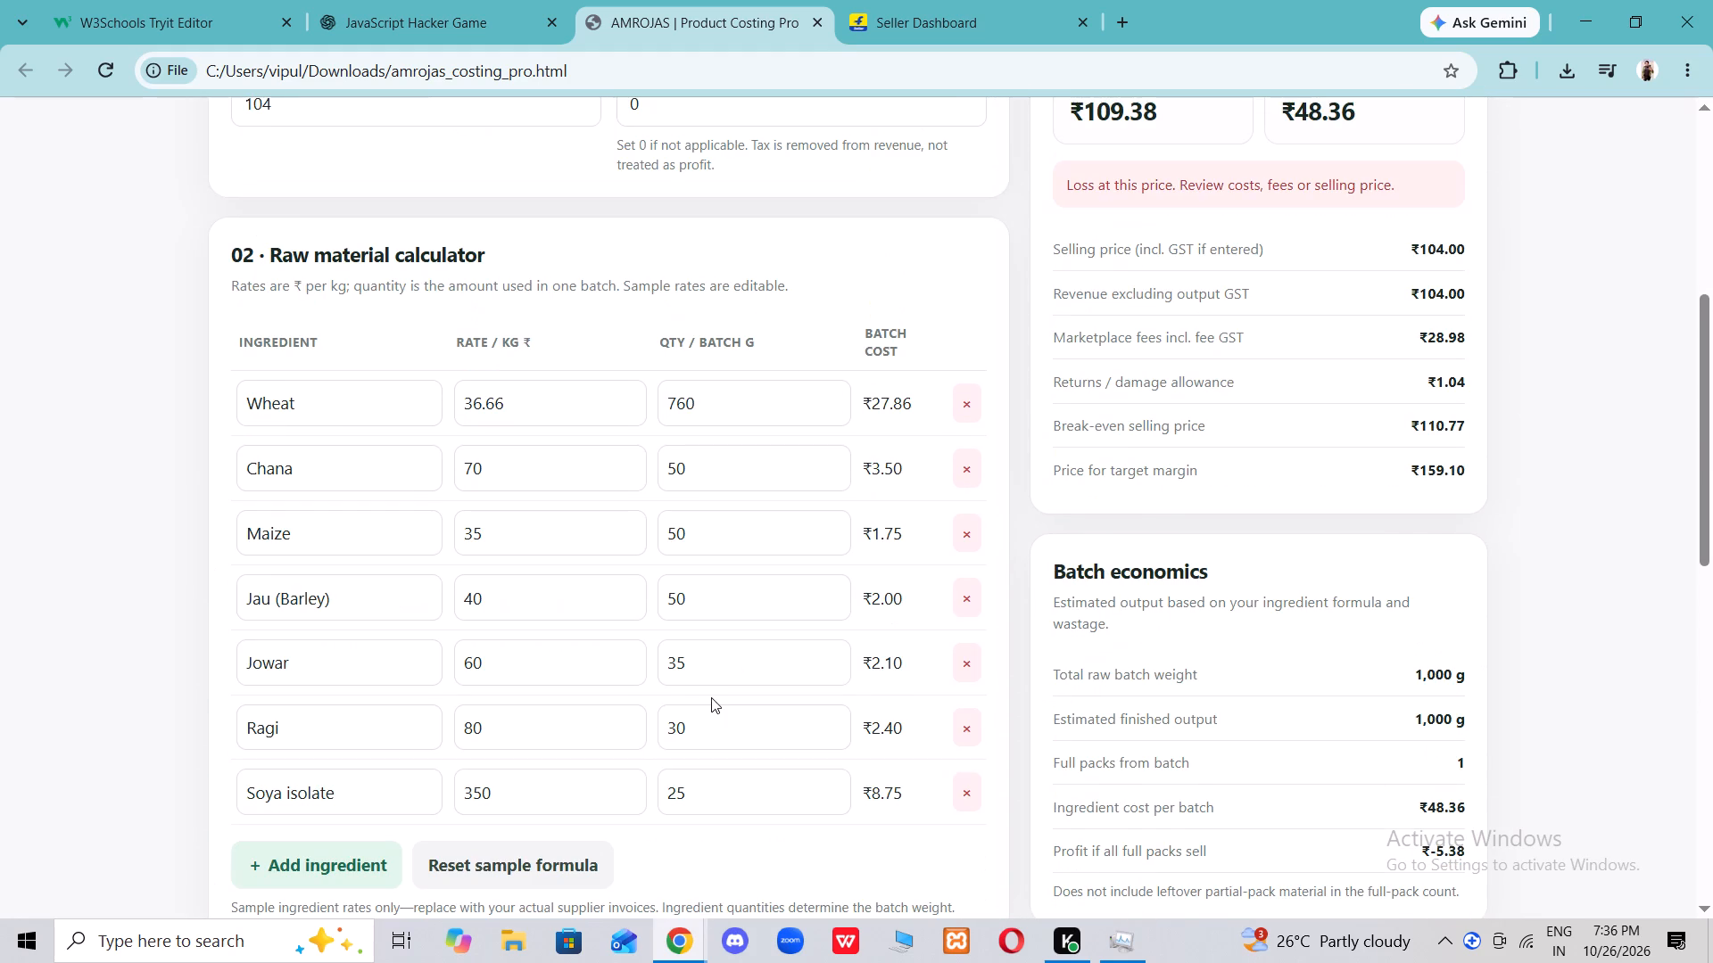
scroll(711, 697, down, 4)
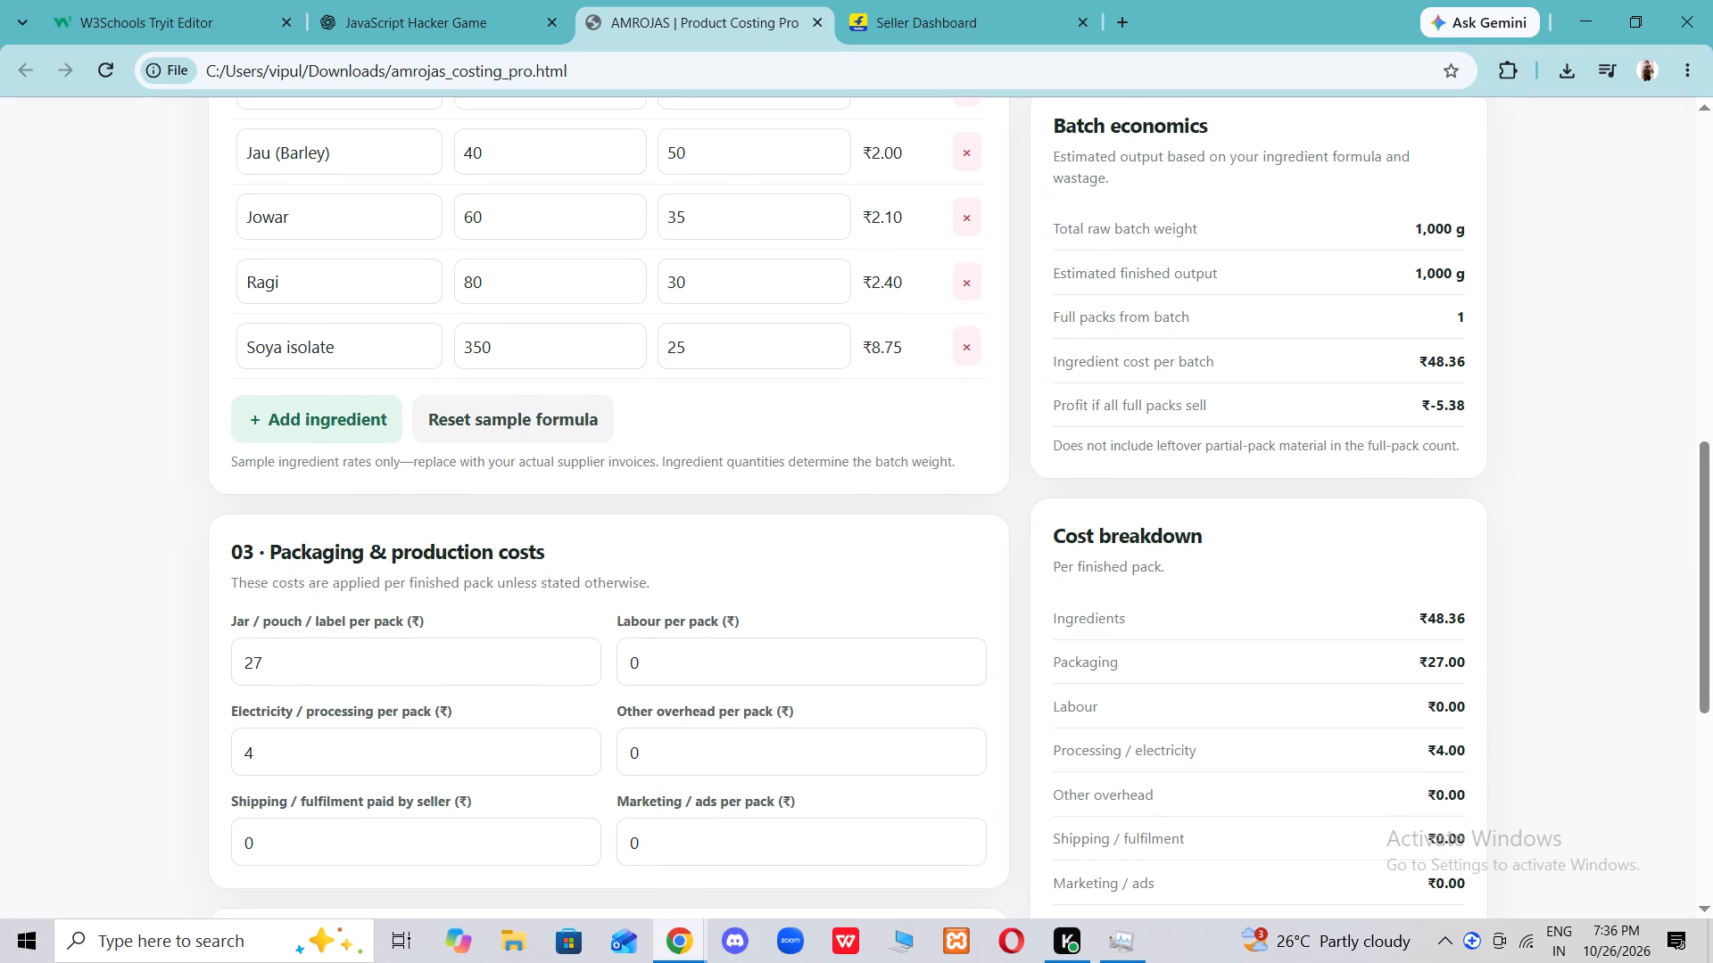
scroll(392, 675, up, 8)
scroll(393, 674, down, 8)
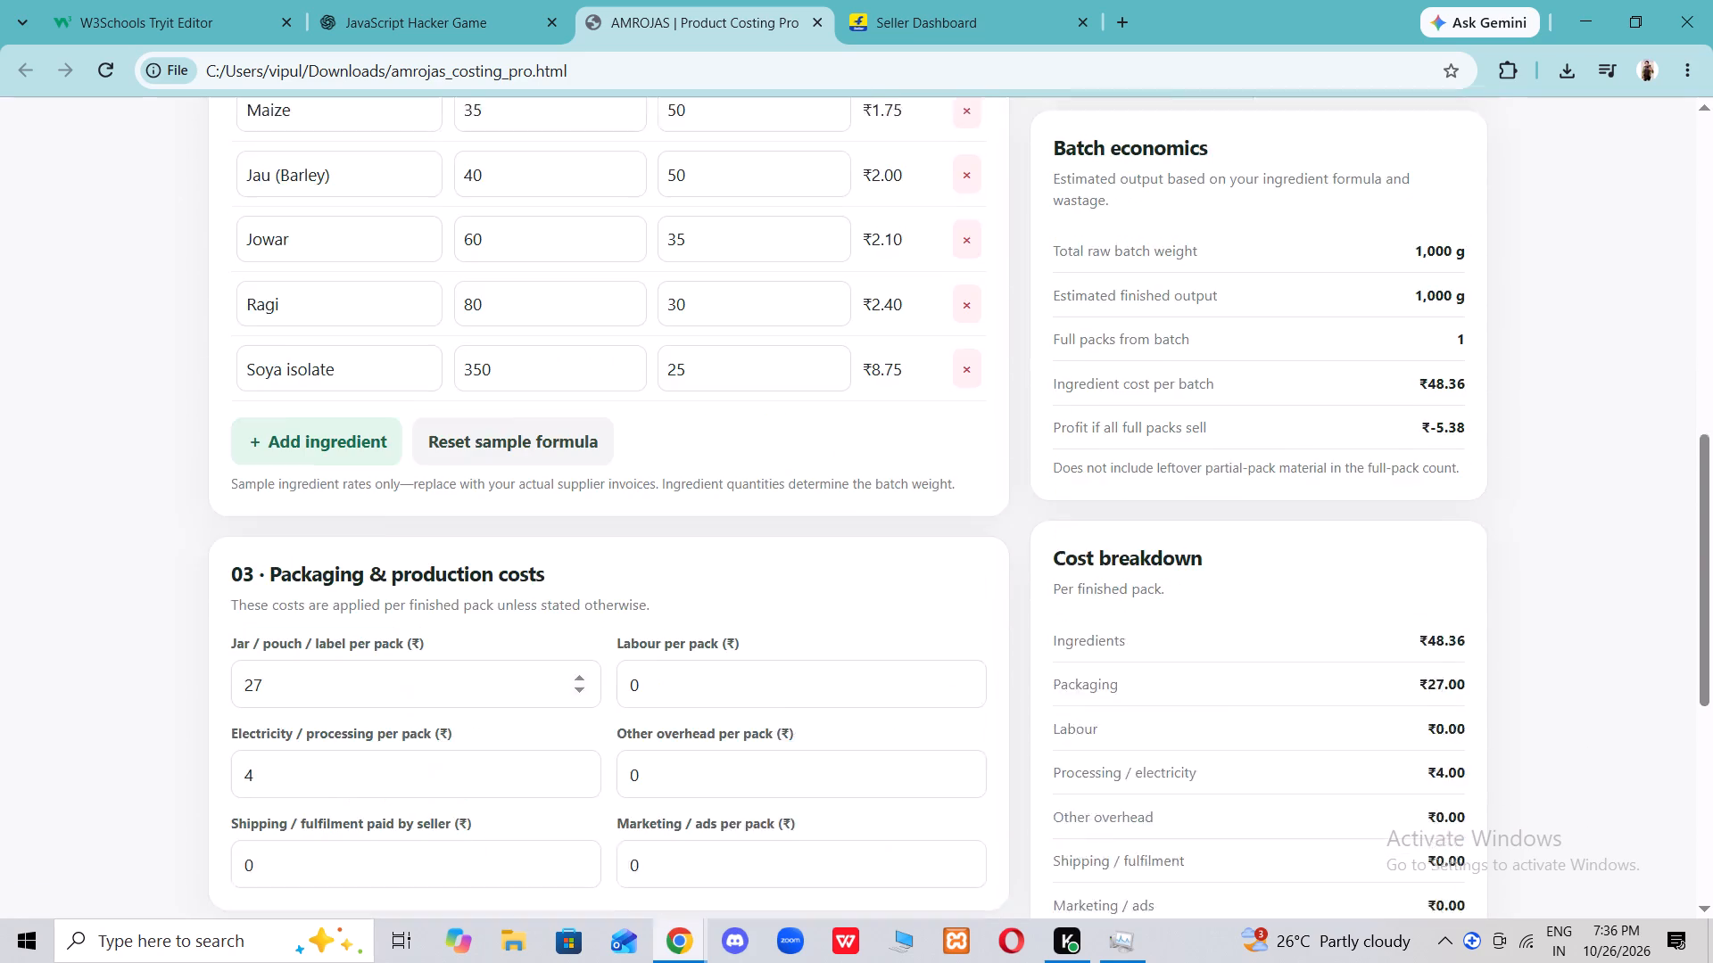
Set the marketplace commission, GST on marketplace fees and returns / damage allowance to 0%.
scroll(405, 672, down, 5)
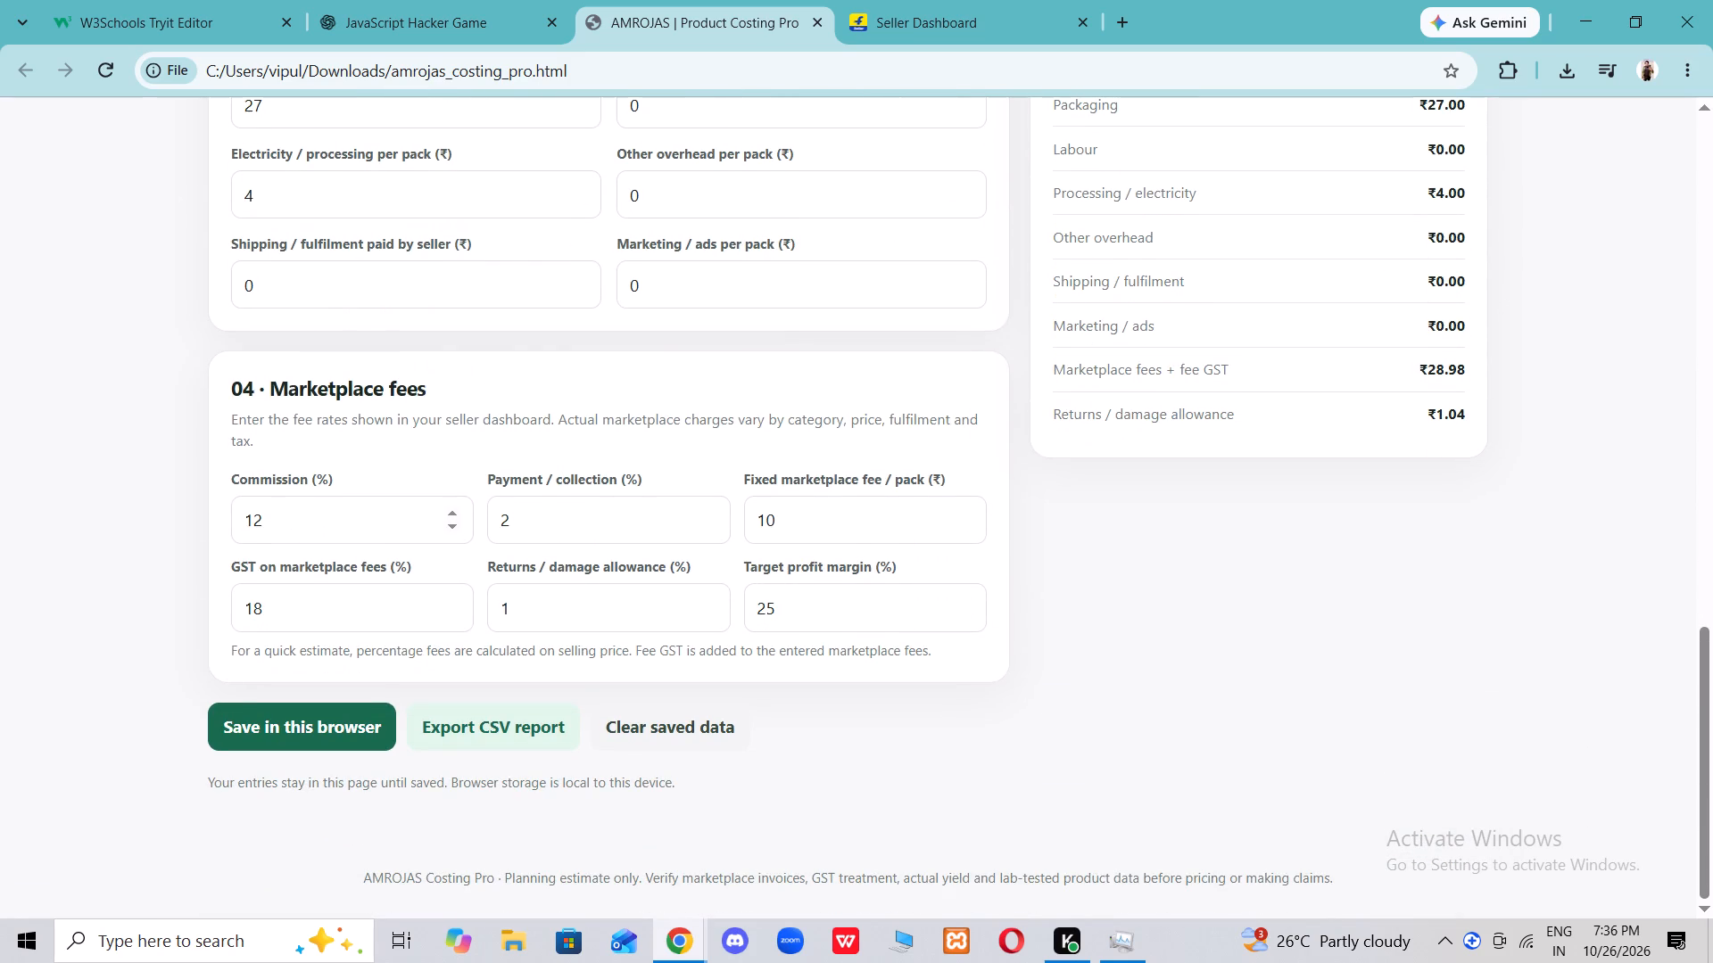
drag(330, 530, 218, 512)
key(0)
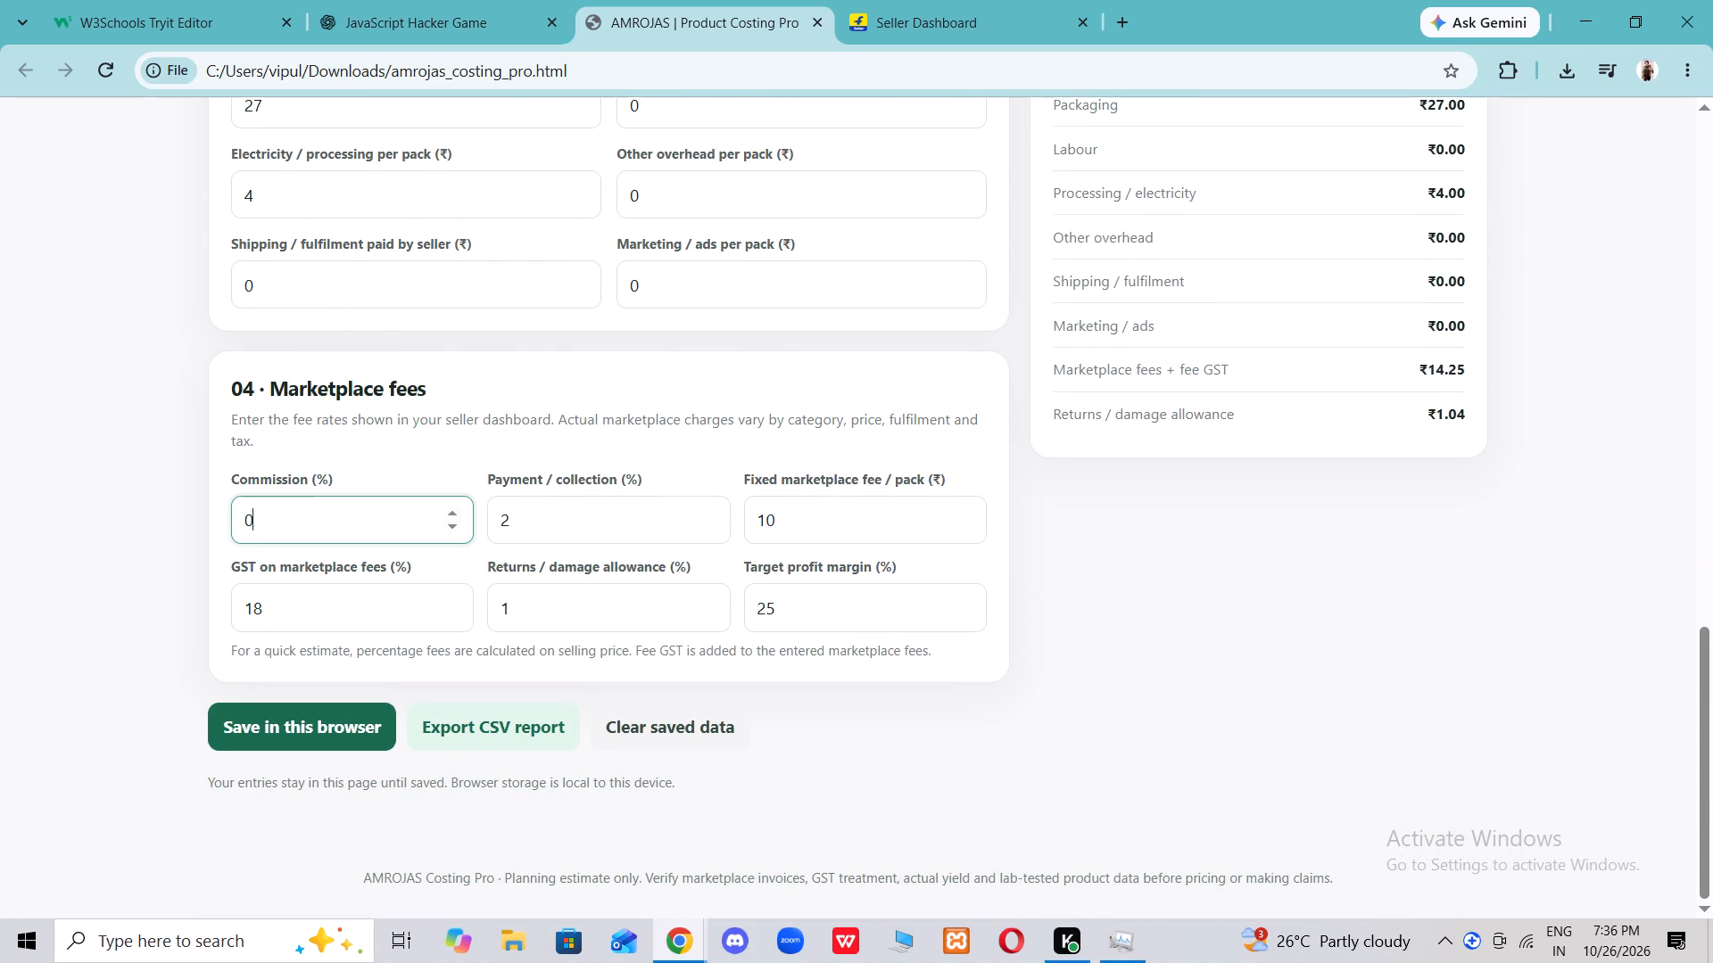
drag(273, 615, 244, 608)
key(0)
click(511, 615)
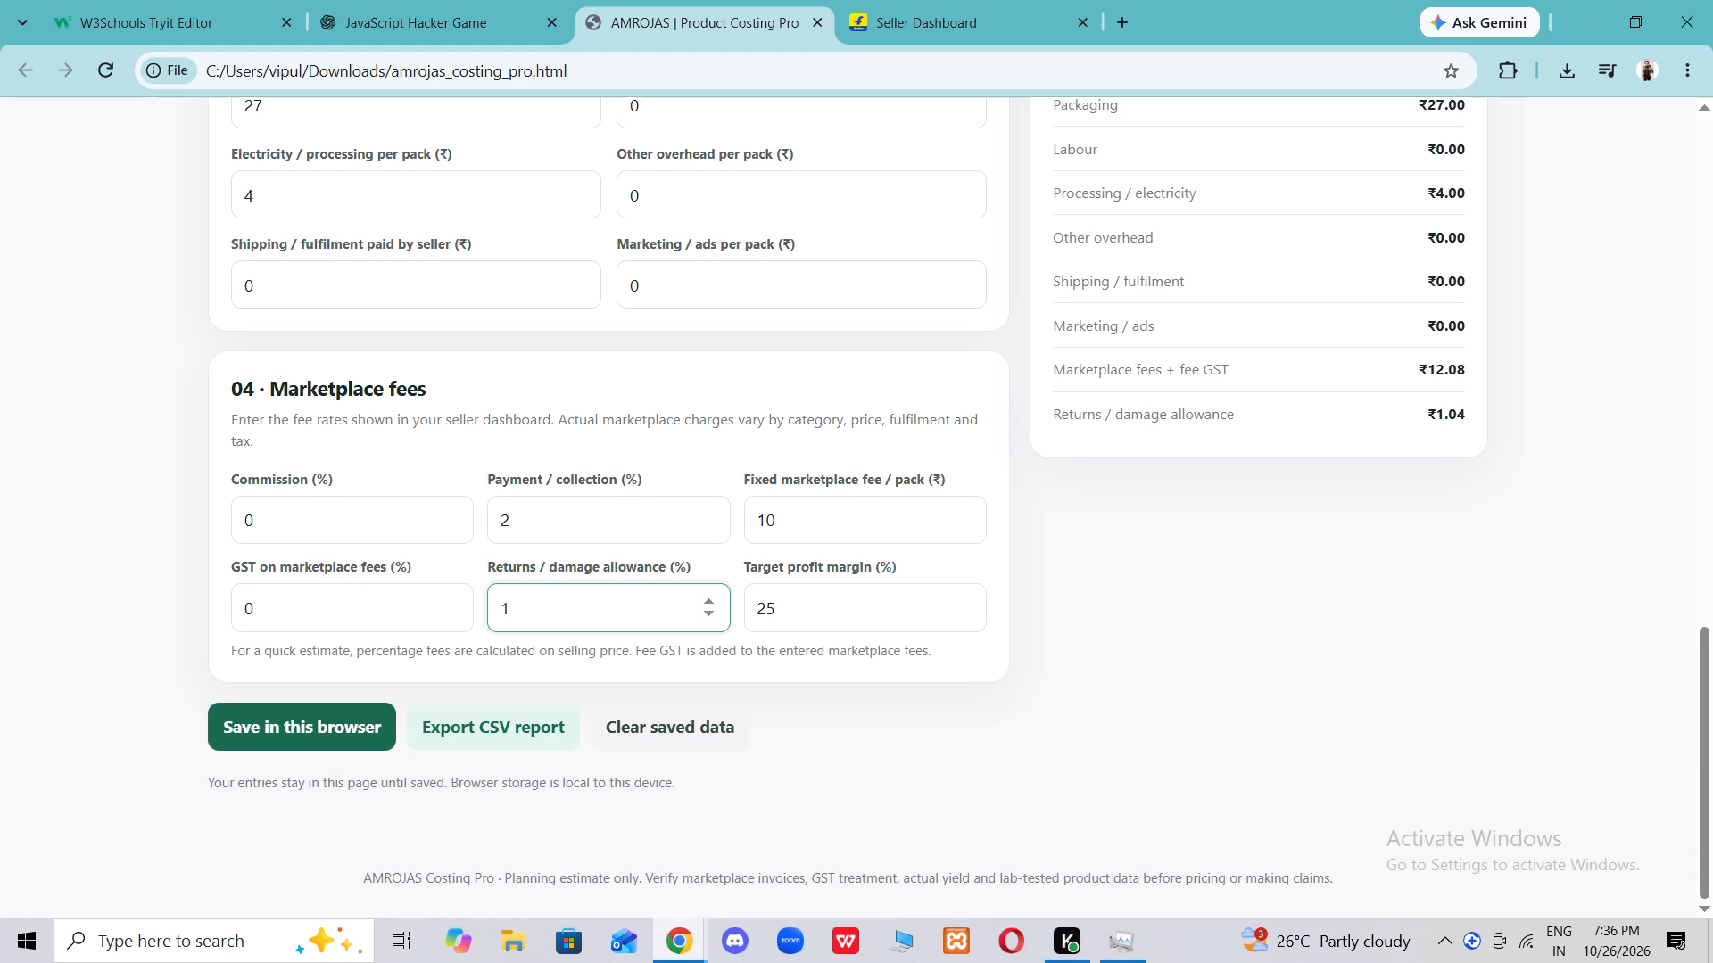
key(BackSpace)
key(0)
Set payment / collection to 0%, the fixed marketplace fee per pack to ₹0 and the target profit margin to 0%.
drag(539, 529, 536, 527)
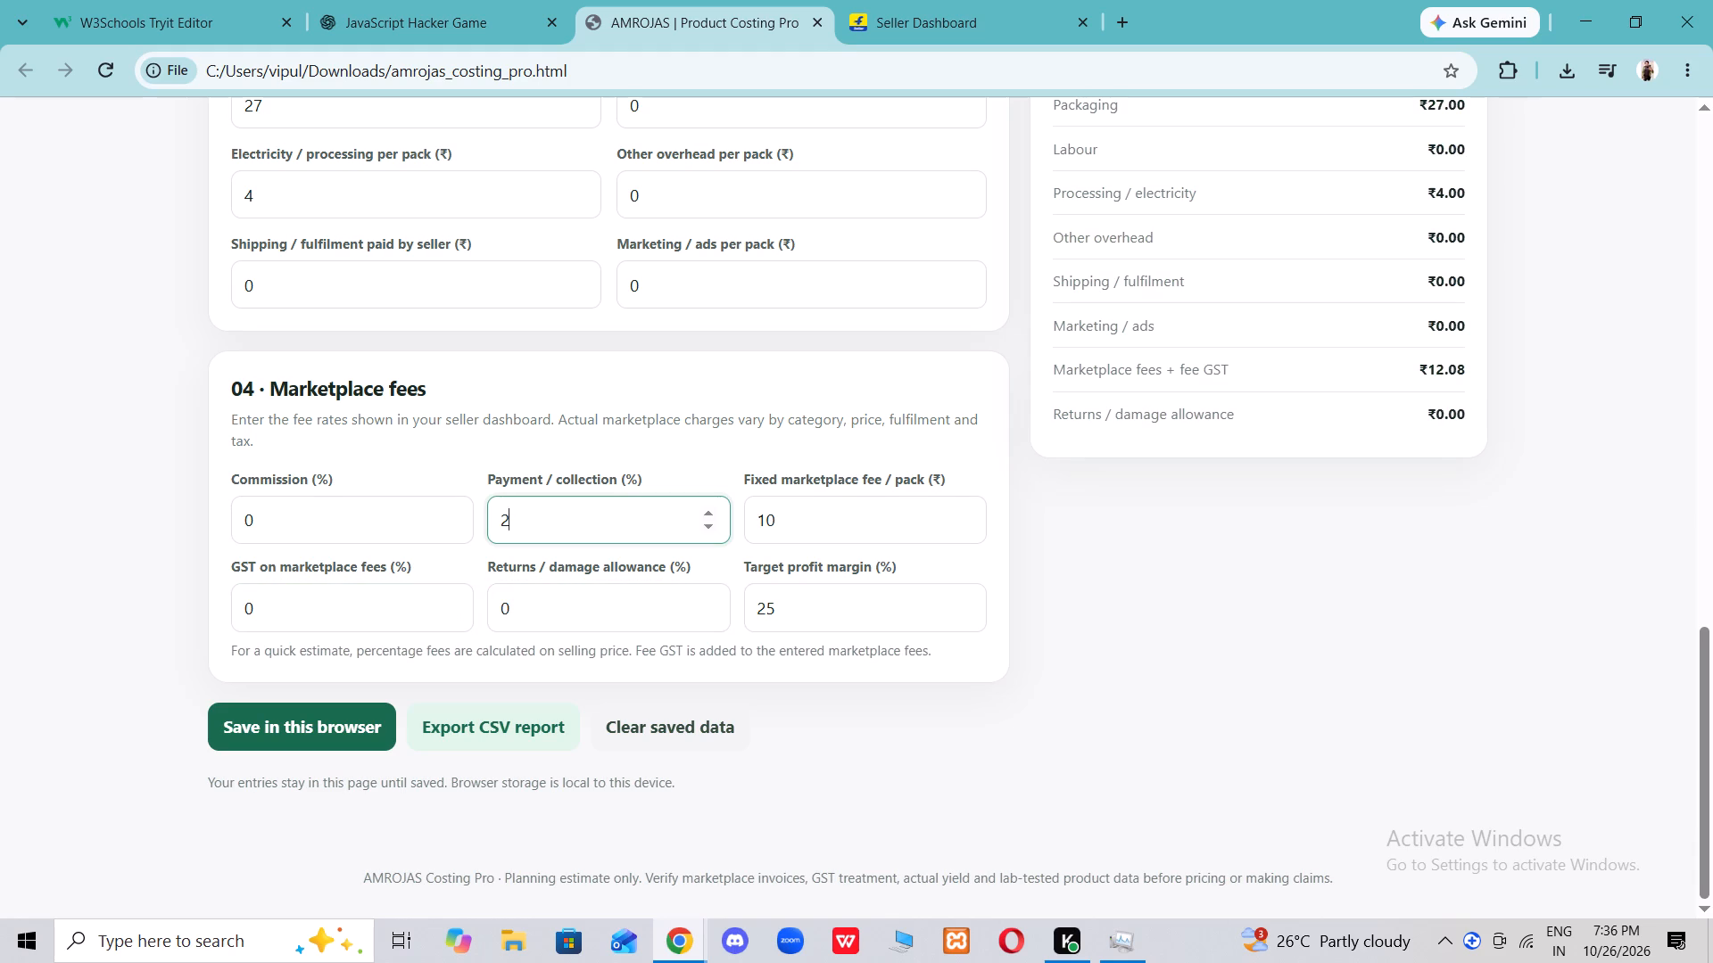
drag(536, 527, 465, 525)
key(0)
drag(789, 522, 749, 522)
key(0)
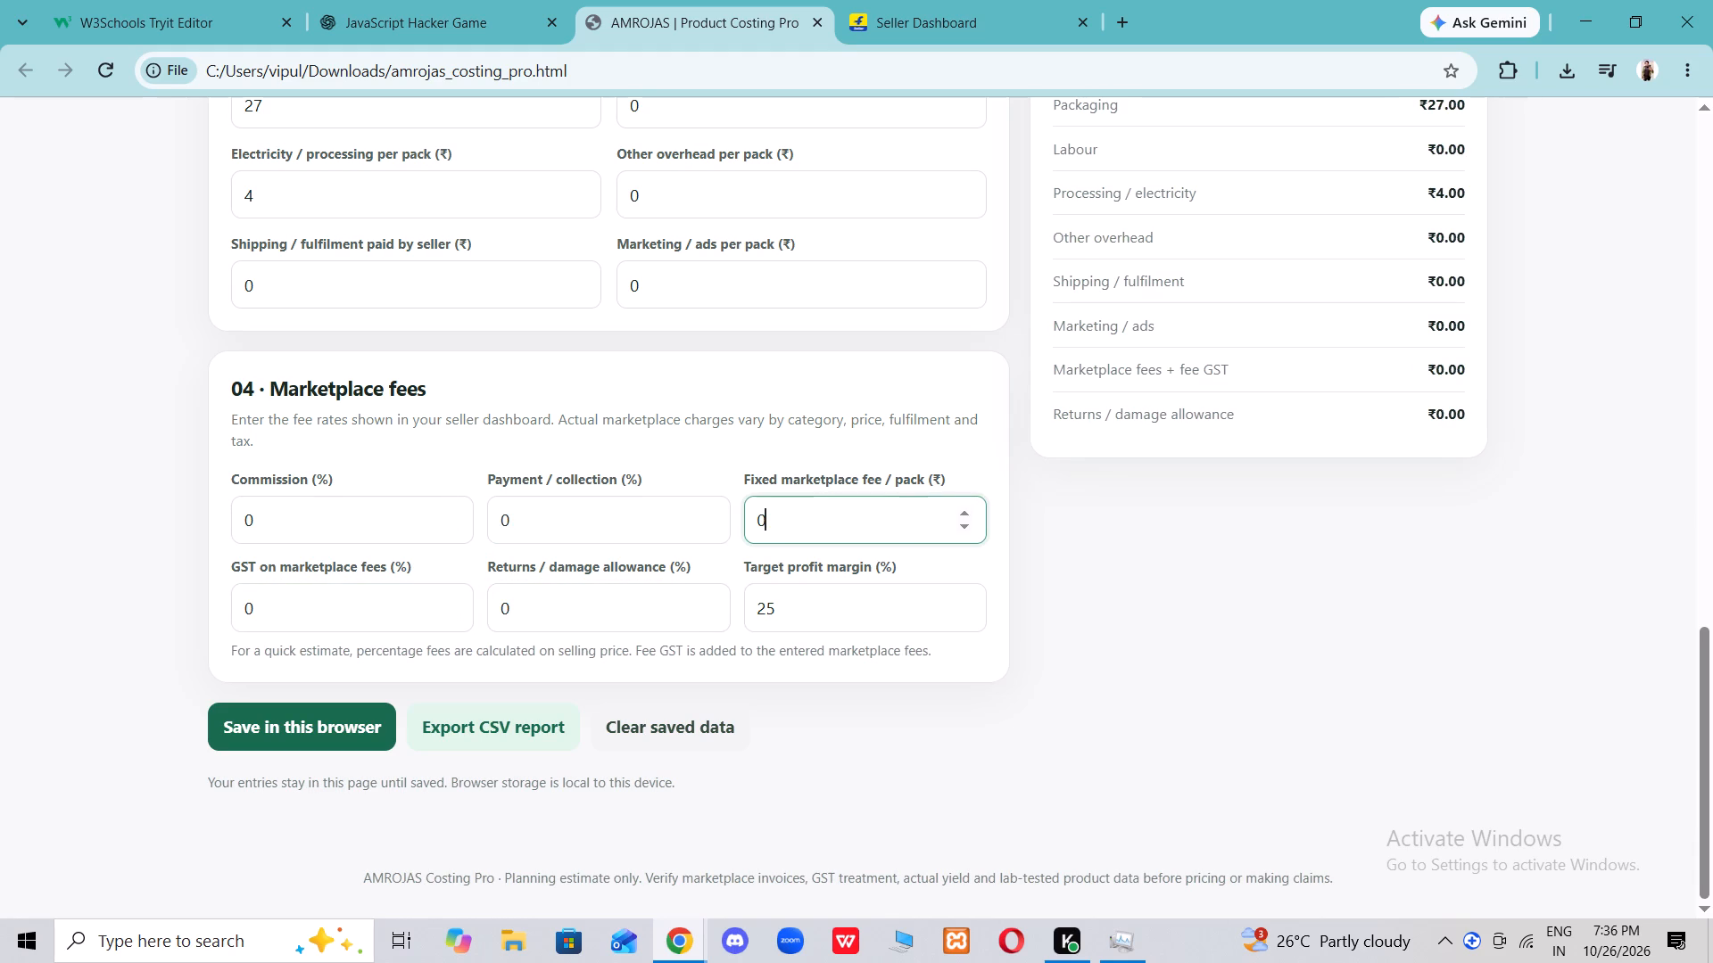
drag(781, 604, 745, 615)
key(0)
click(102, 475)
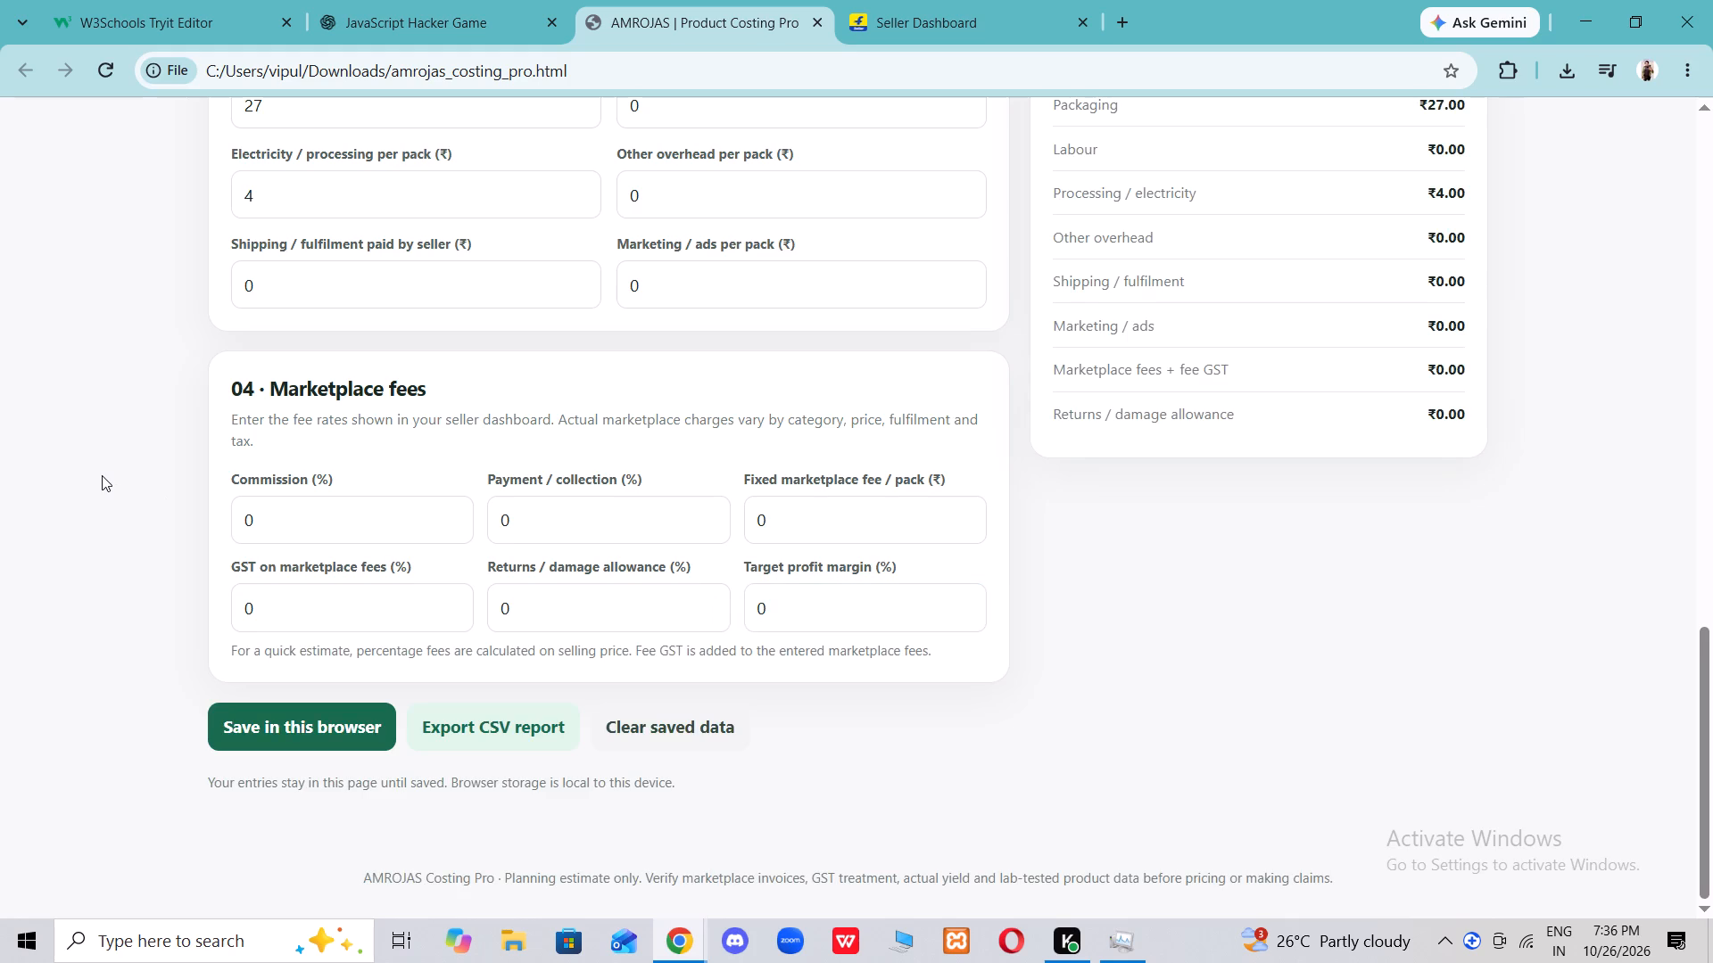
Review the live profit summary, raw material table, batch economics and cost breakdown against the zeroed marketplace fees.
scroll(102, 475, up, 16)
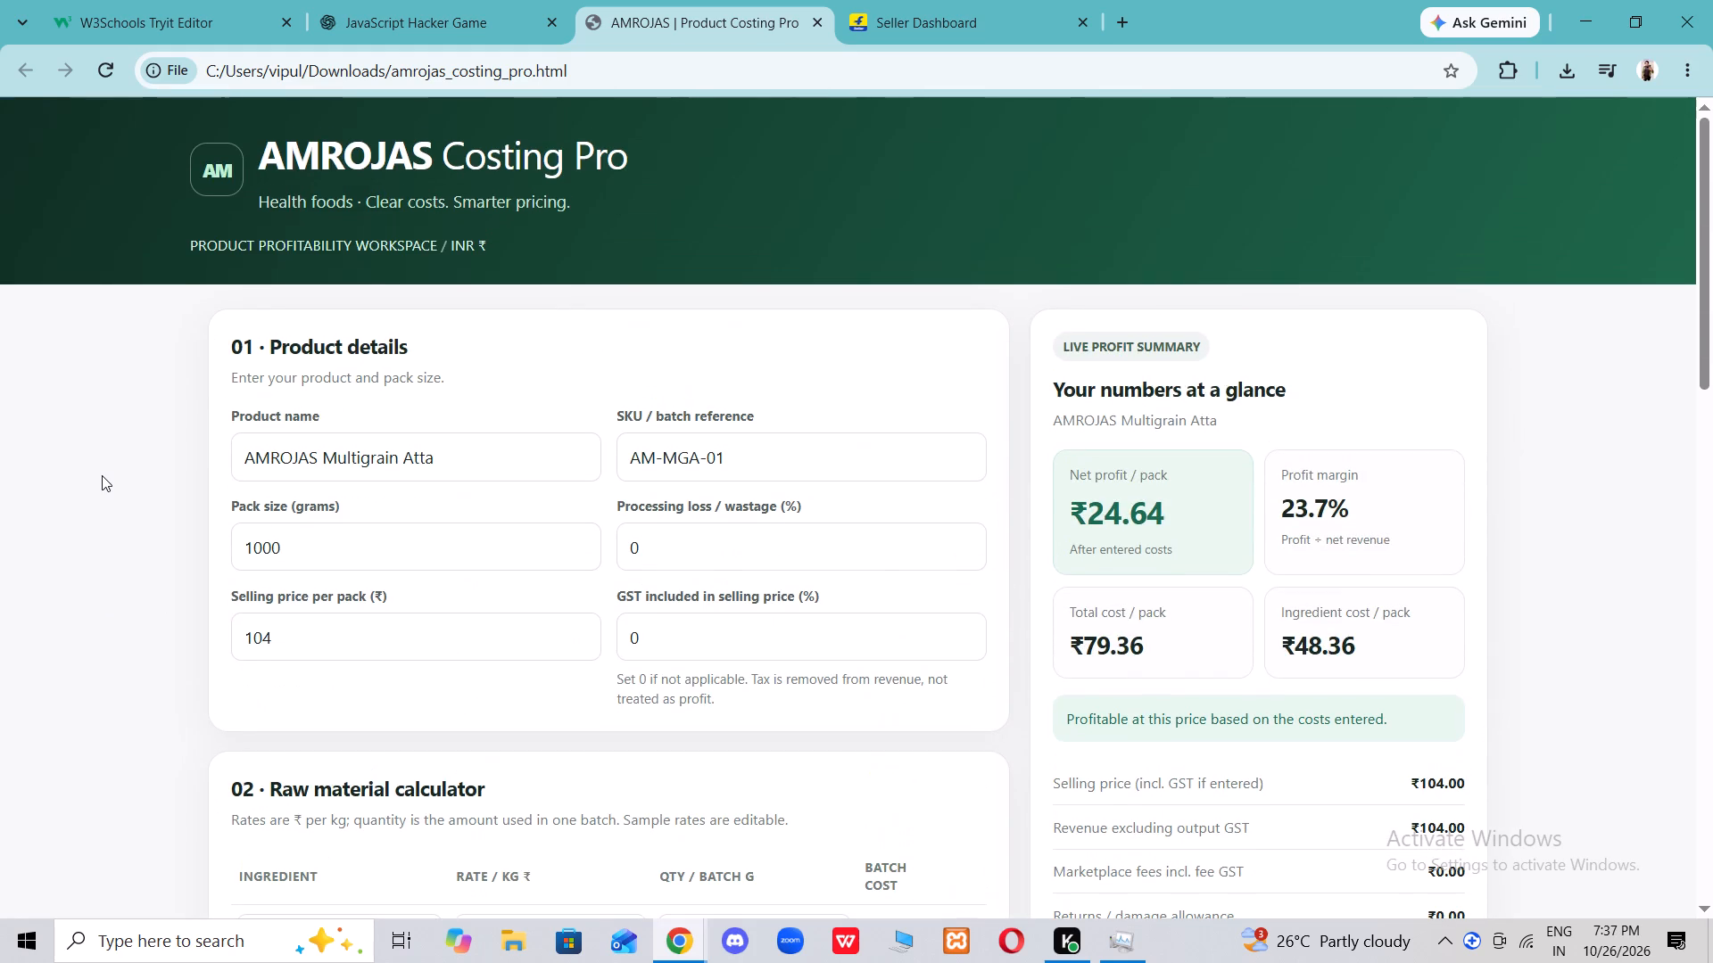
scroll(102, 475, down, 7)
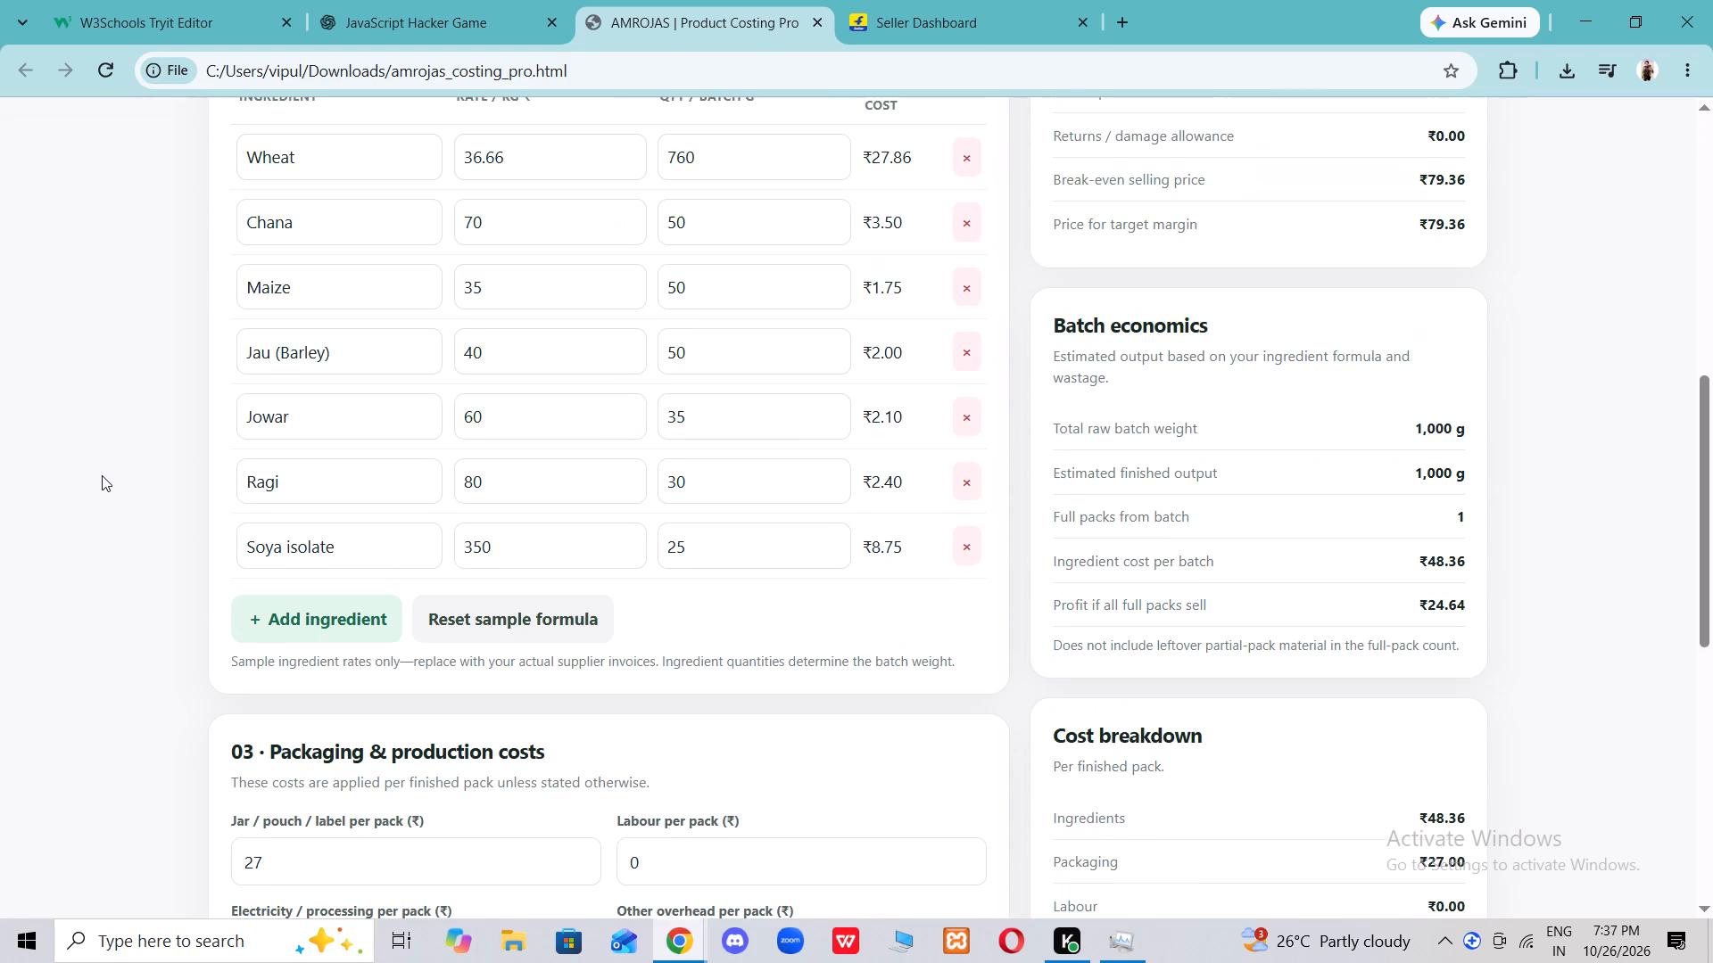
scroll(102, 475, down, 3)
scroll(102, 475, up, 4)
scroll(102, 475, down, 3)
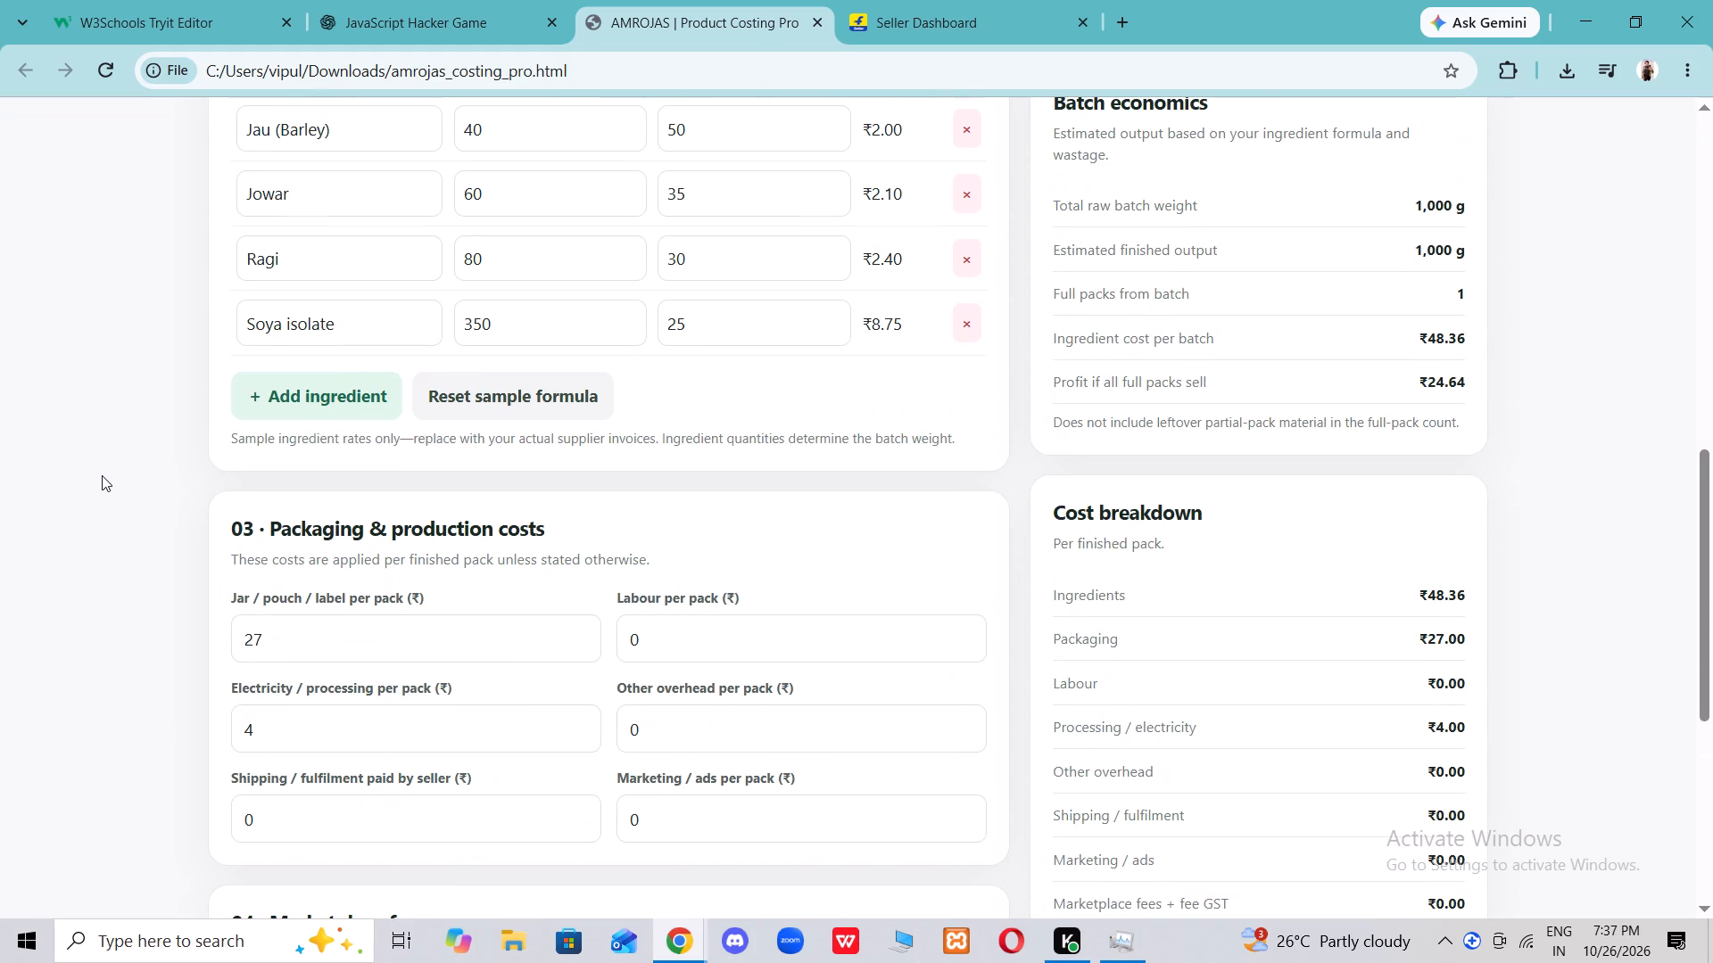
scroll(102, 475, up, 8)
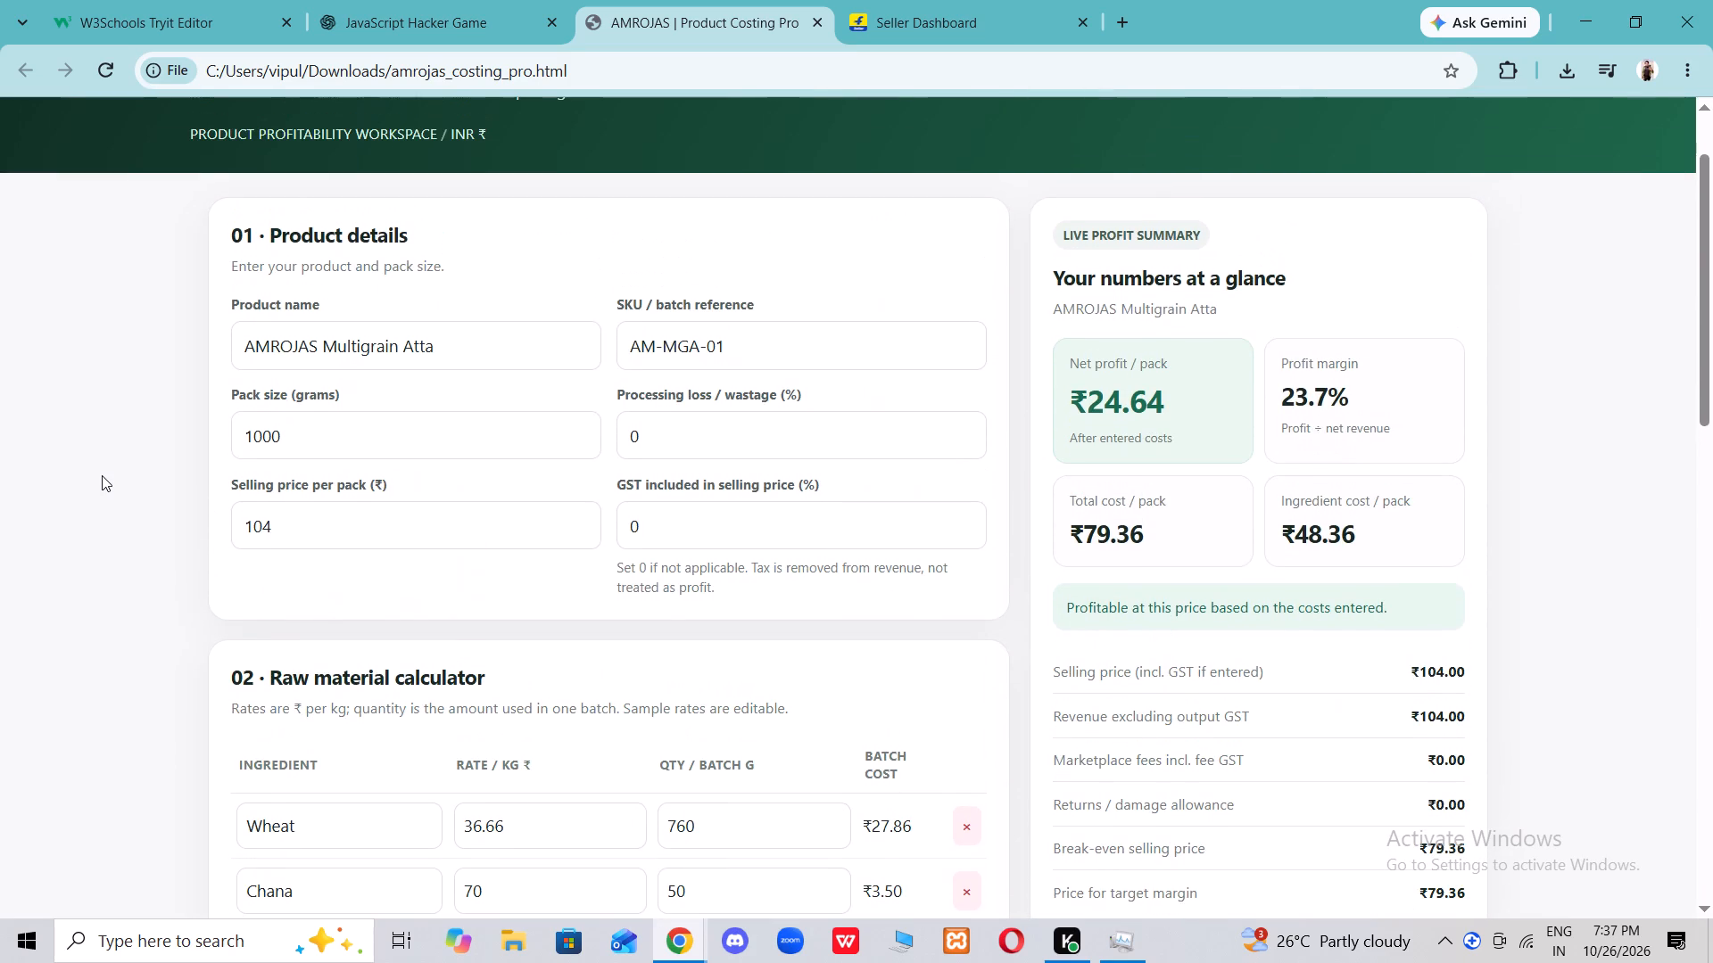
scroll(102, 475, down, 4)
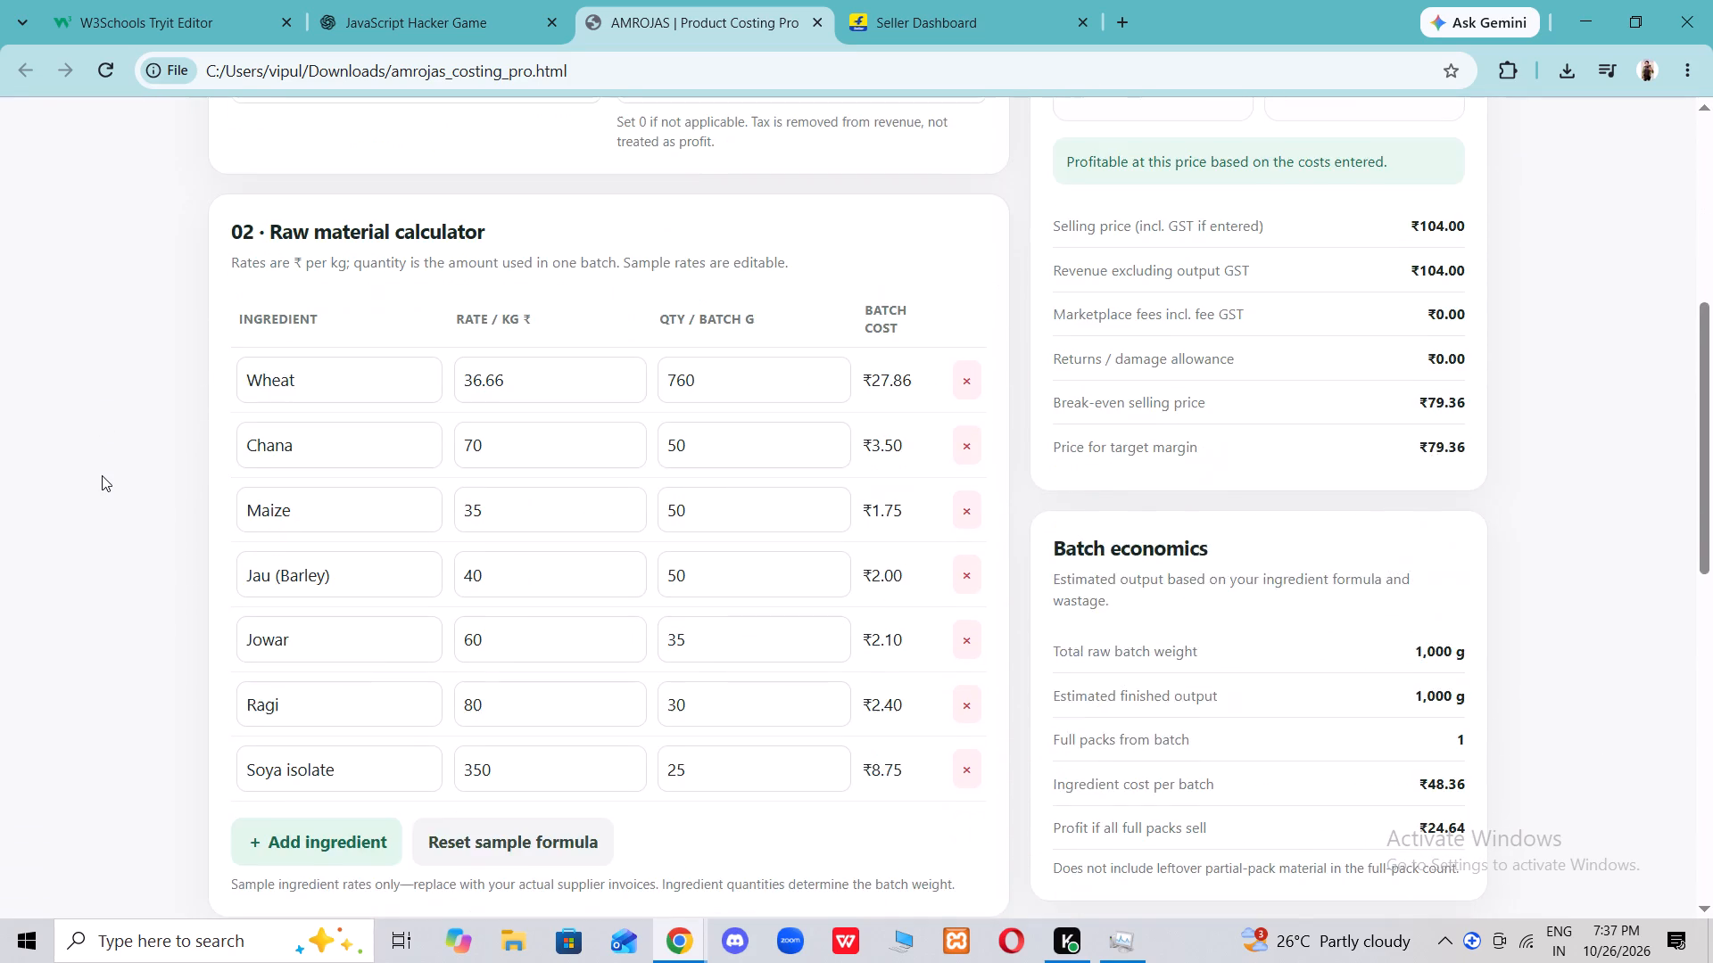
scroll(102, 475, up, 1)
scroll(102, 475, down, 4)
scroll(294, 446, up, 1)
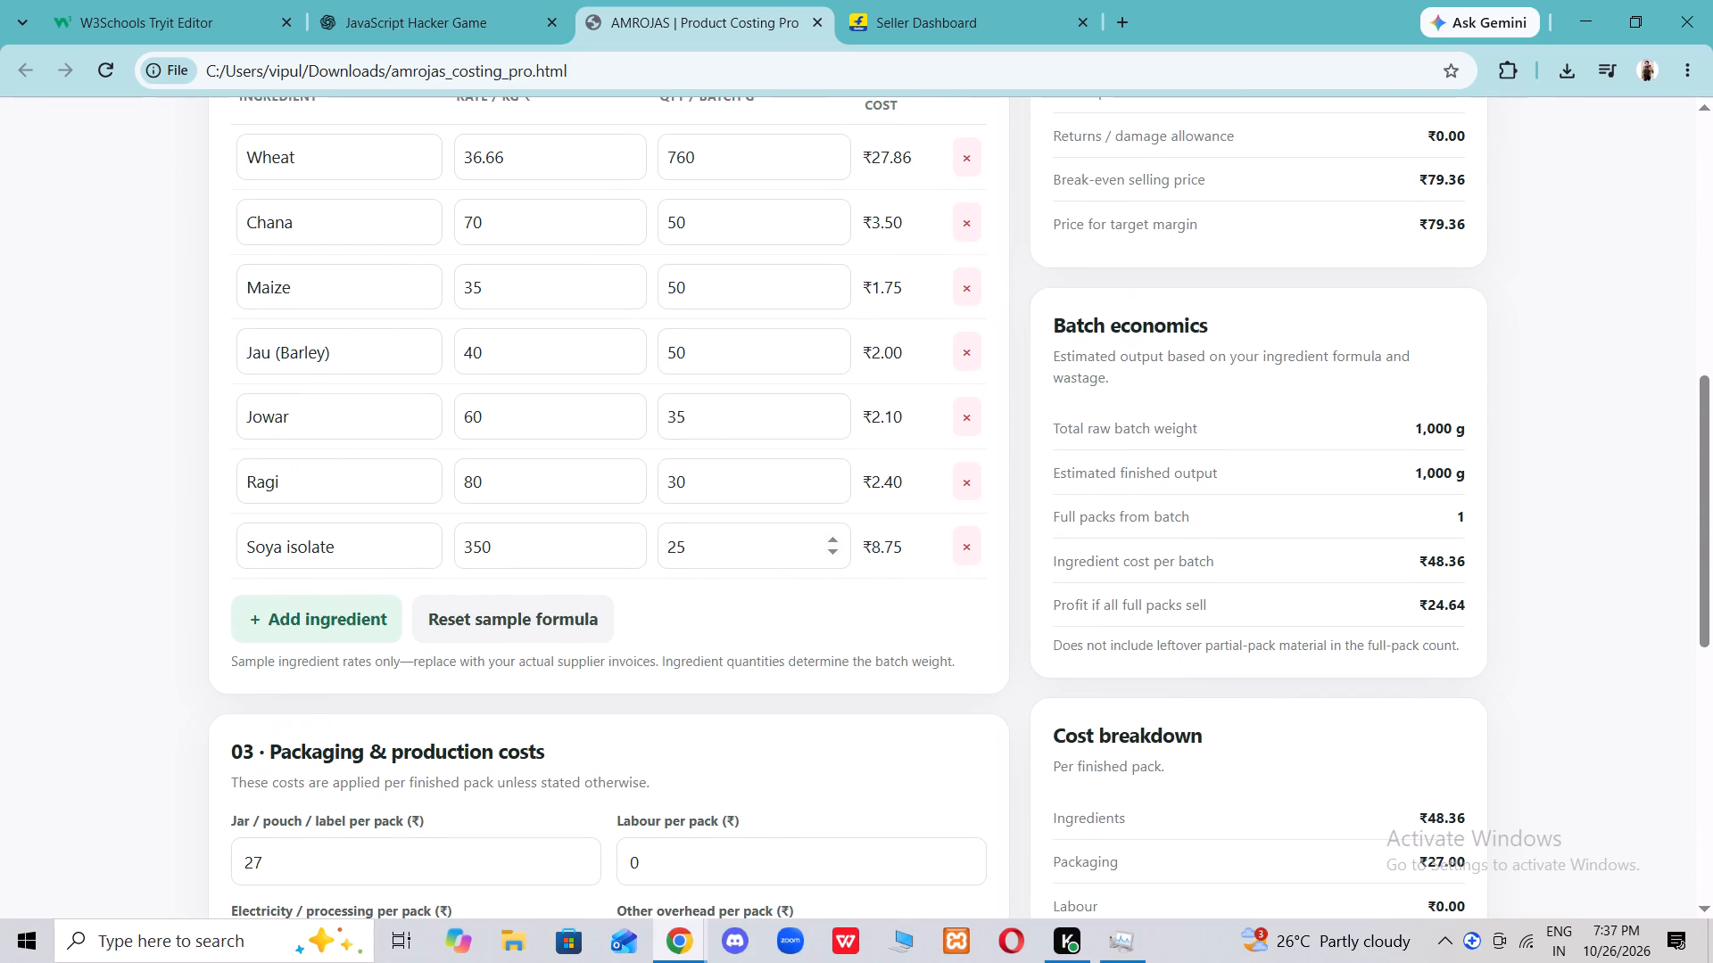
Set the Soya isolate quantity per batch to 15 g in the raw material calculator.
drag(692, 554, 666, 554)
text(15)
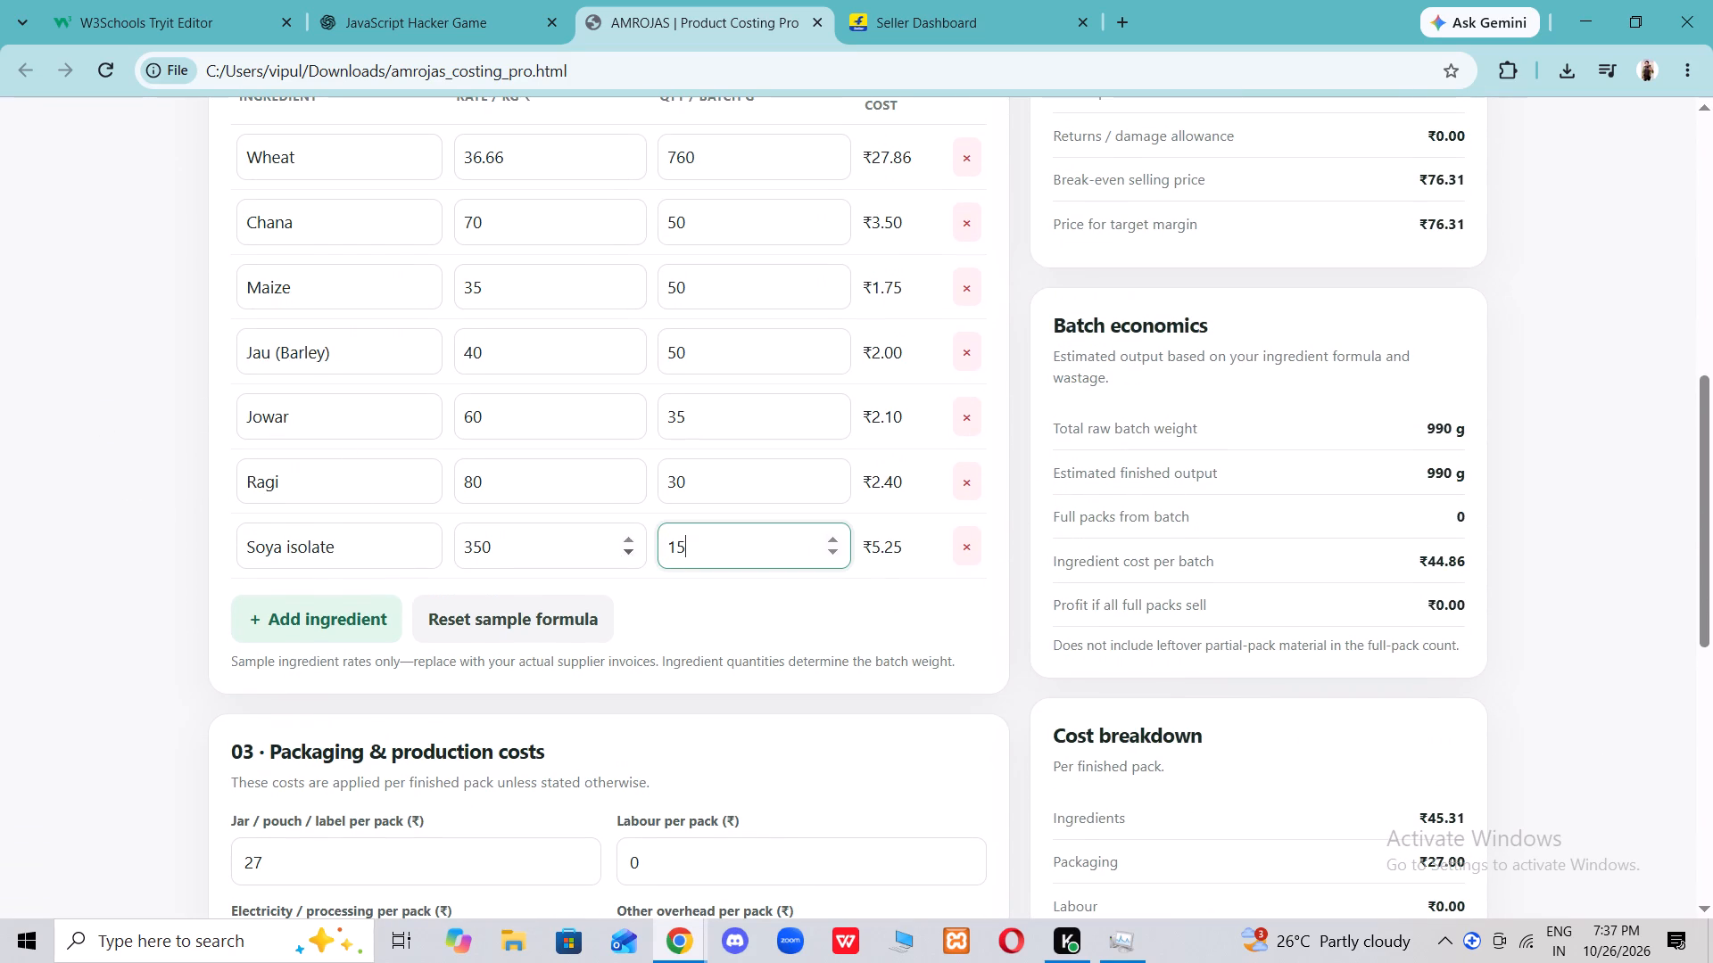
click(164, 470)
Set the pack size to 2000 grams and the selling price per pack to ₹211 in the product details.
scroll(164, 470, up, 7)
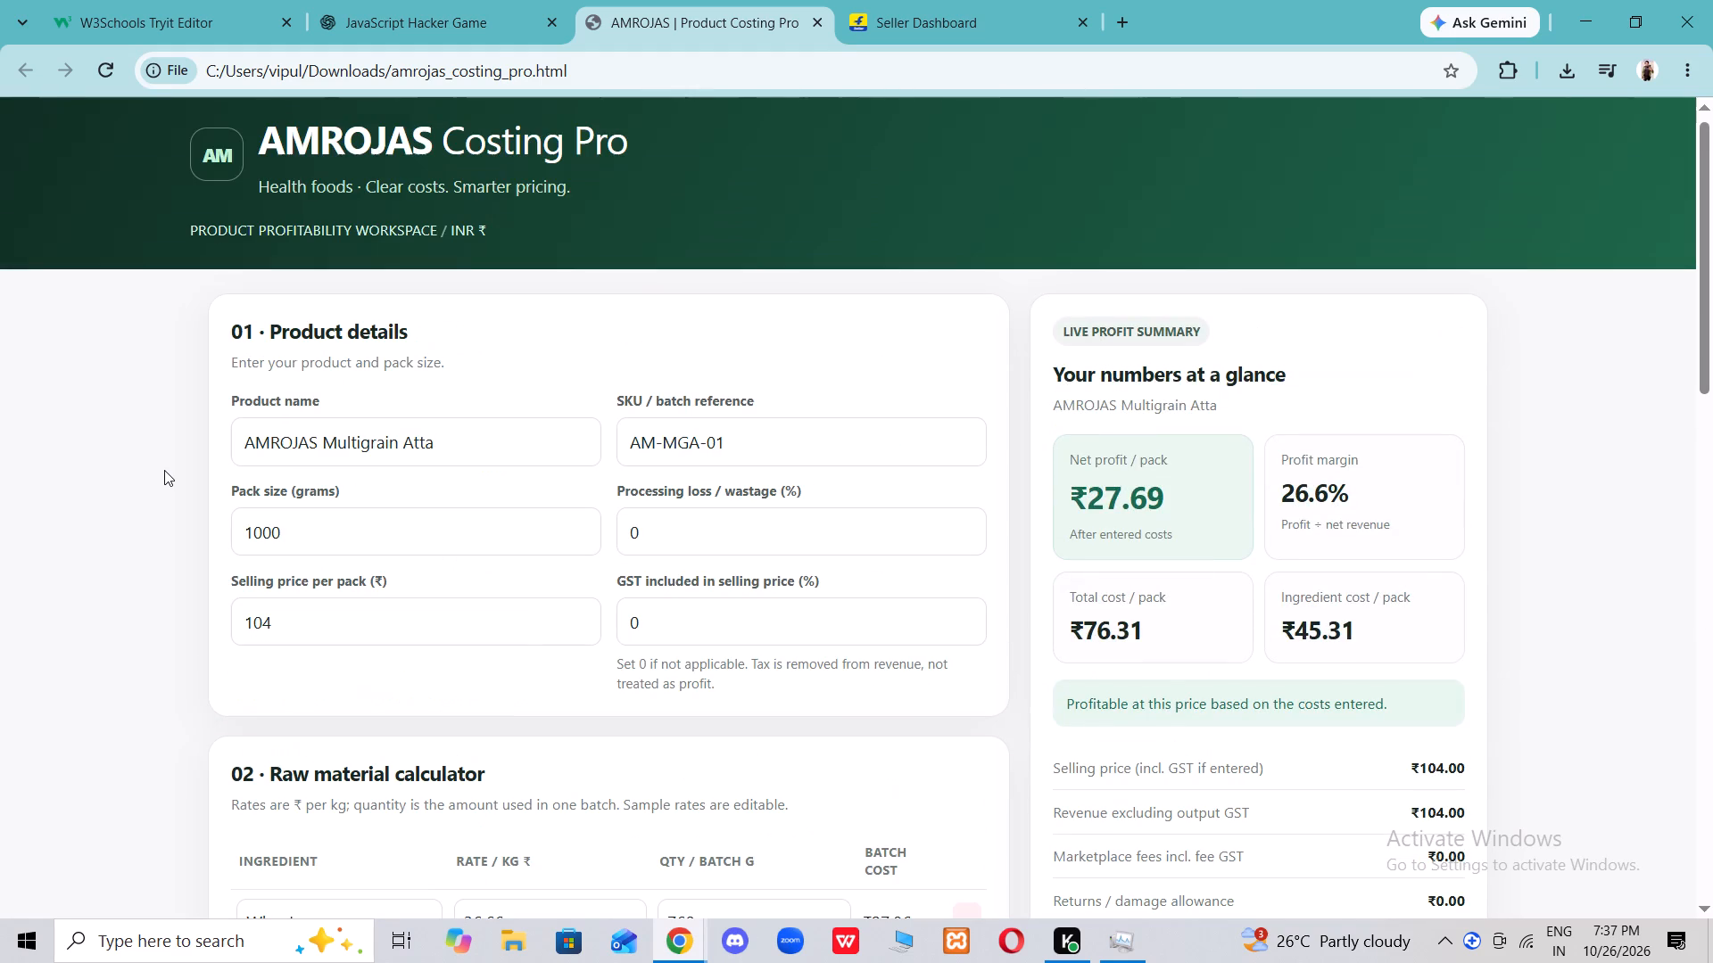
scroll(164, 470, down, 6)
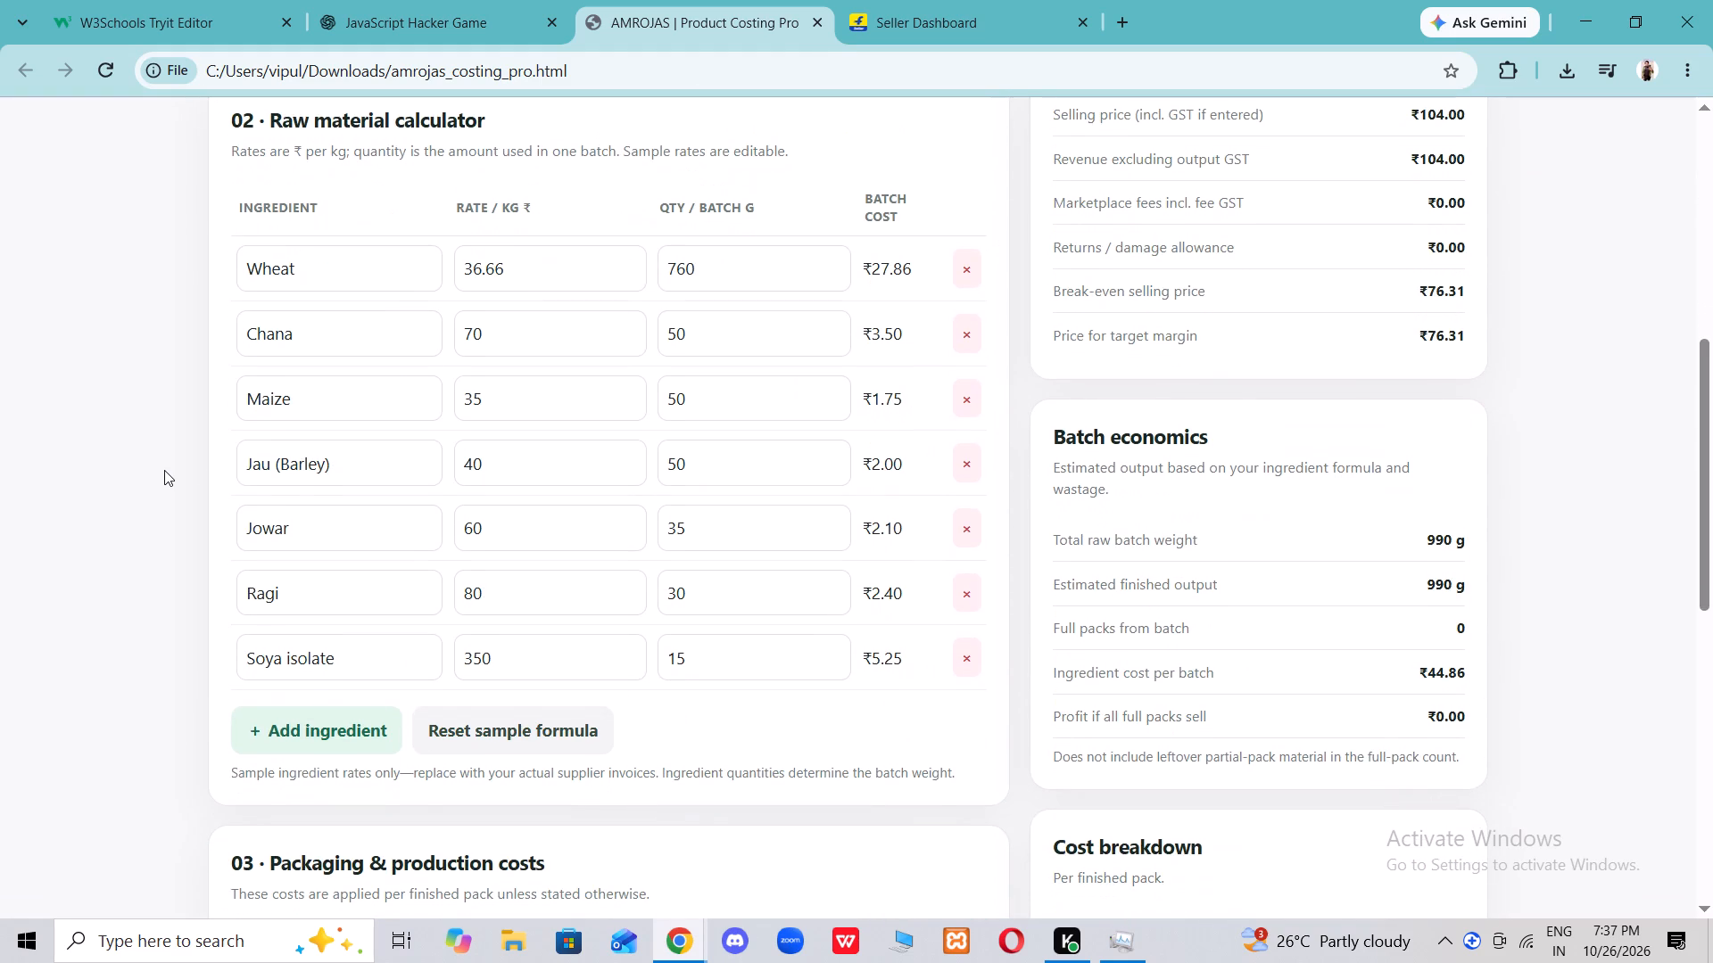
scroll(164, 470, down, 3)
scroll(164, 470, up, 8)
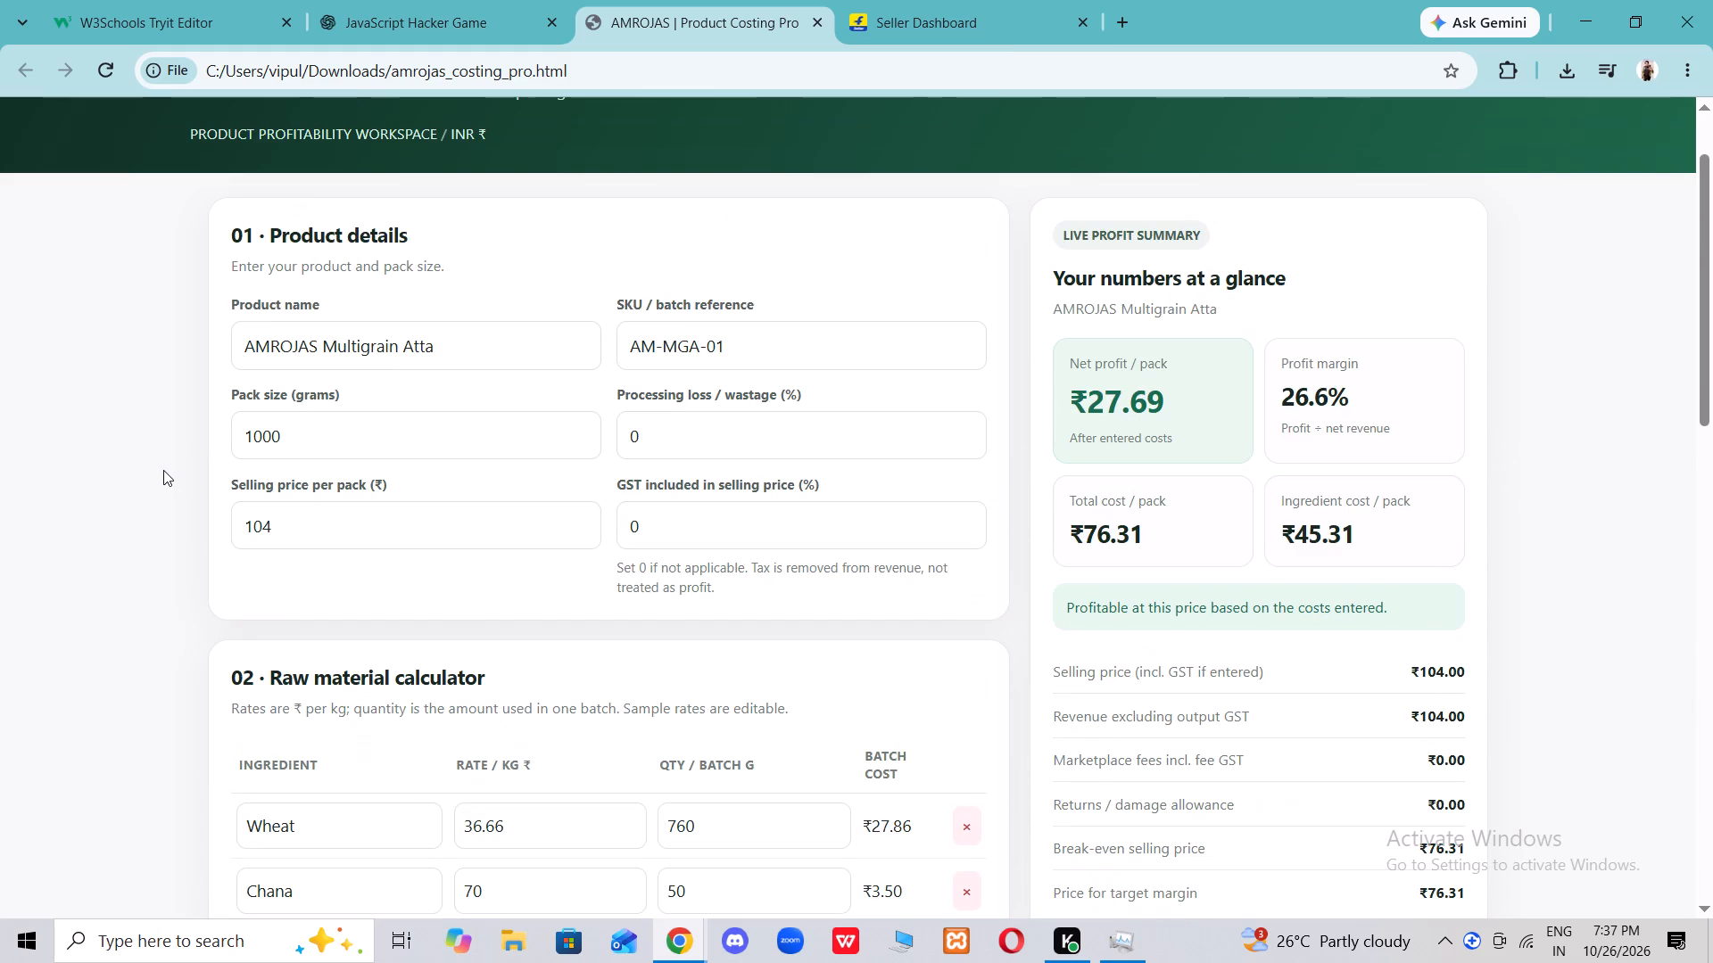
click(252, 432)
key(BackSpace)
key(2)
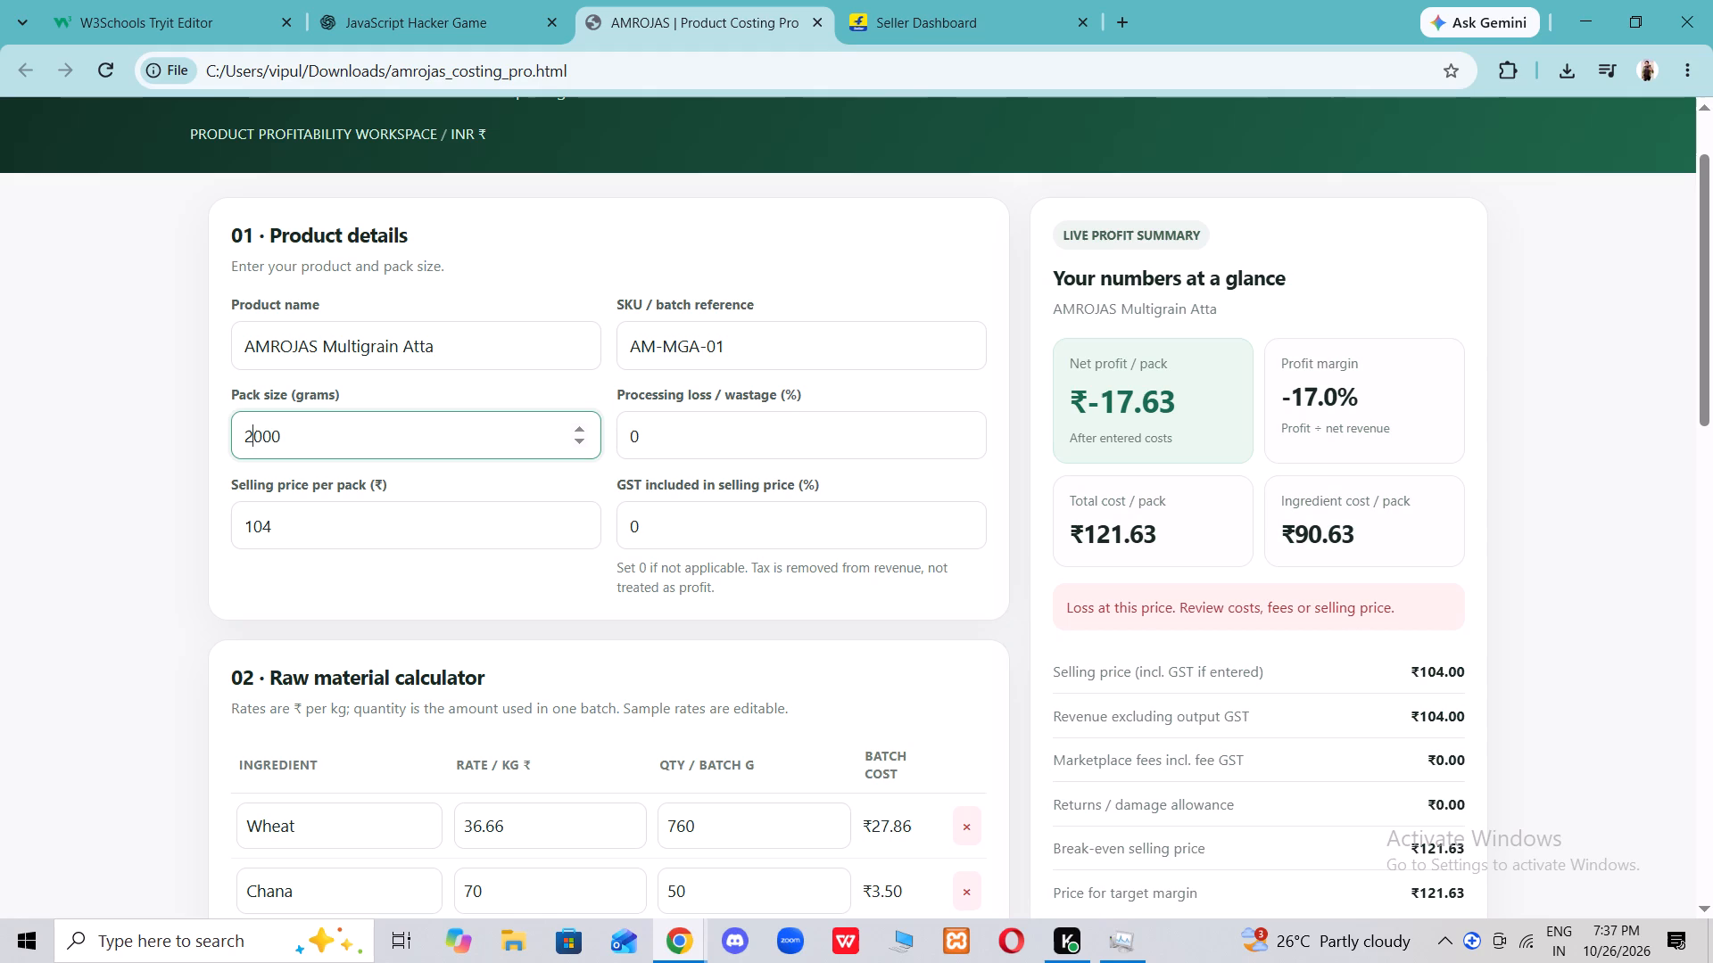
click(253, 526)
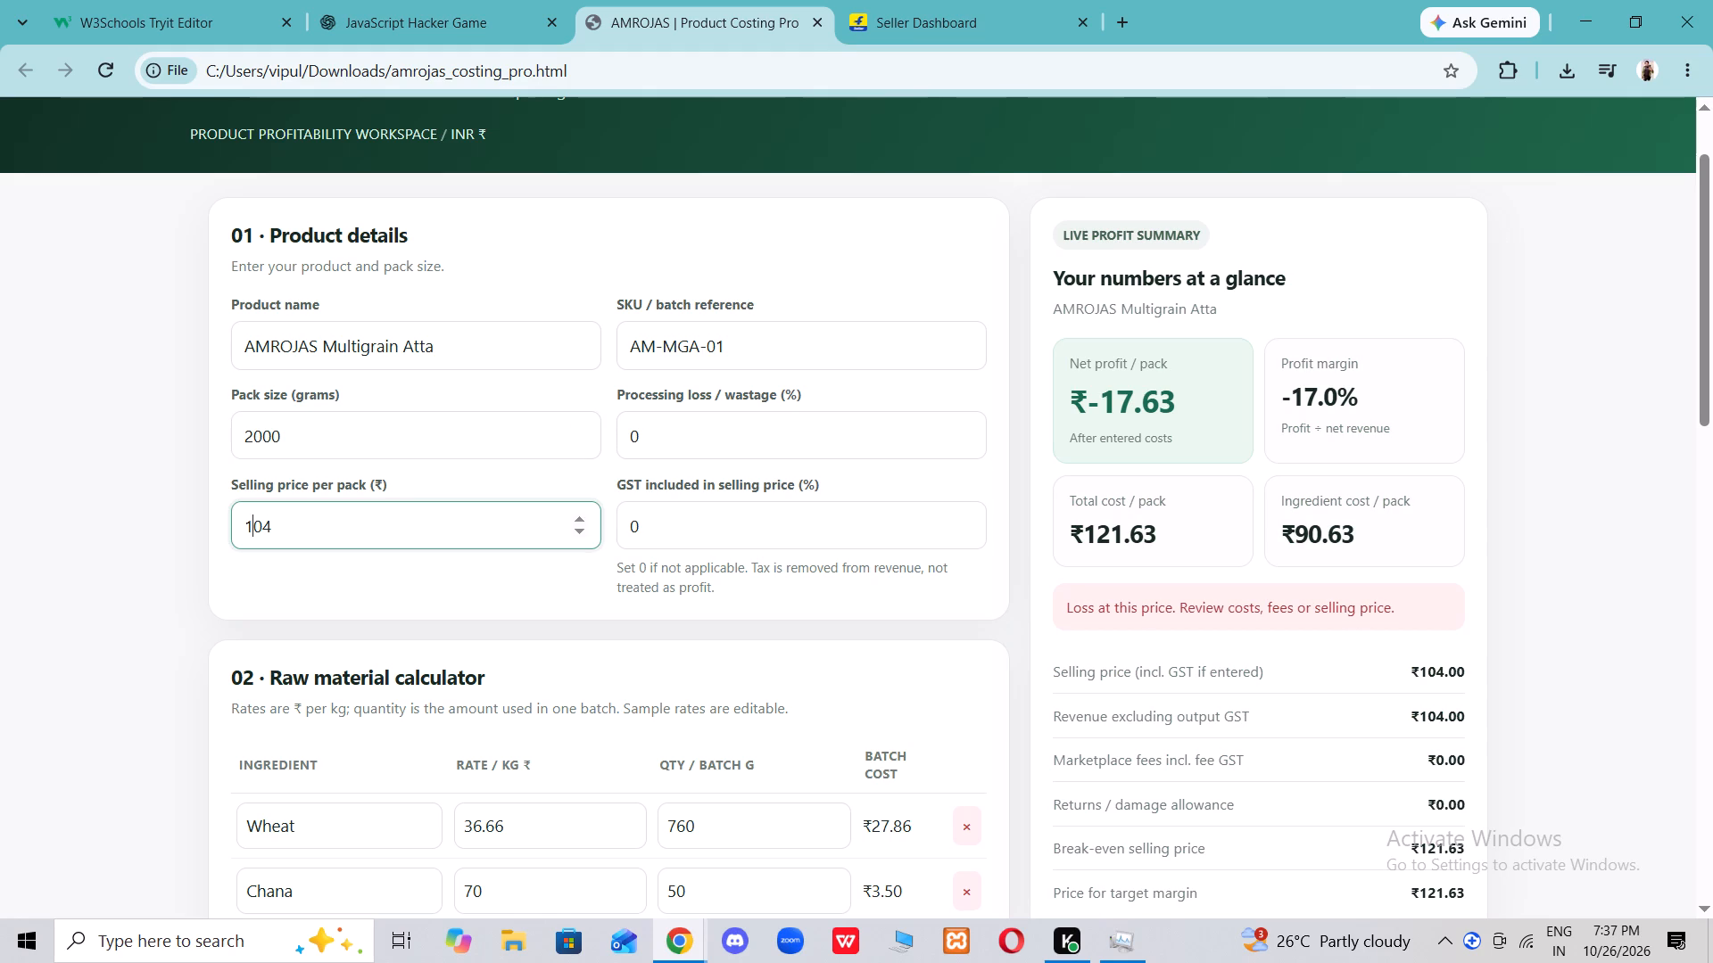
drag(277, 529, 236, 523)
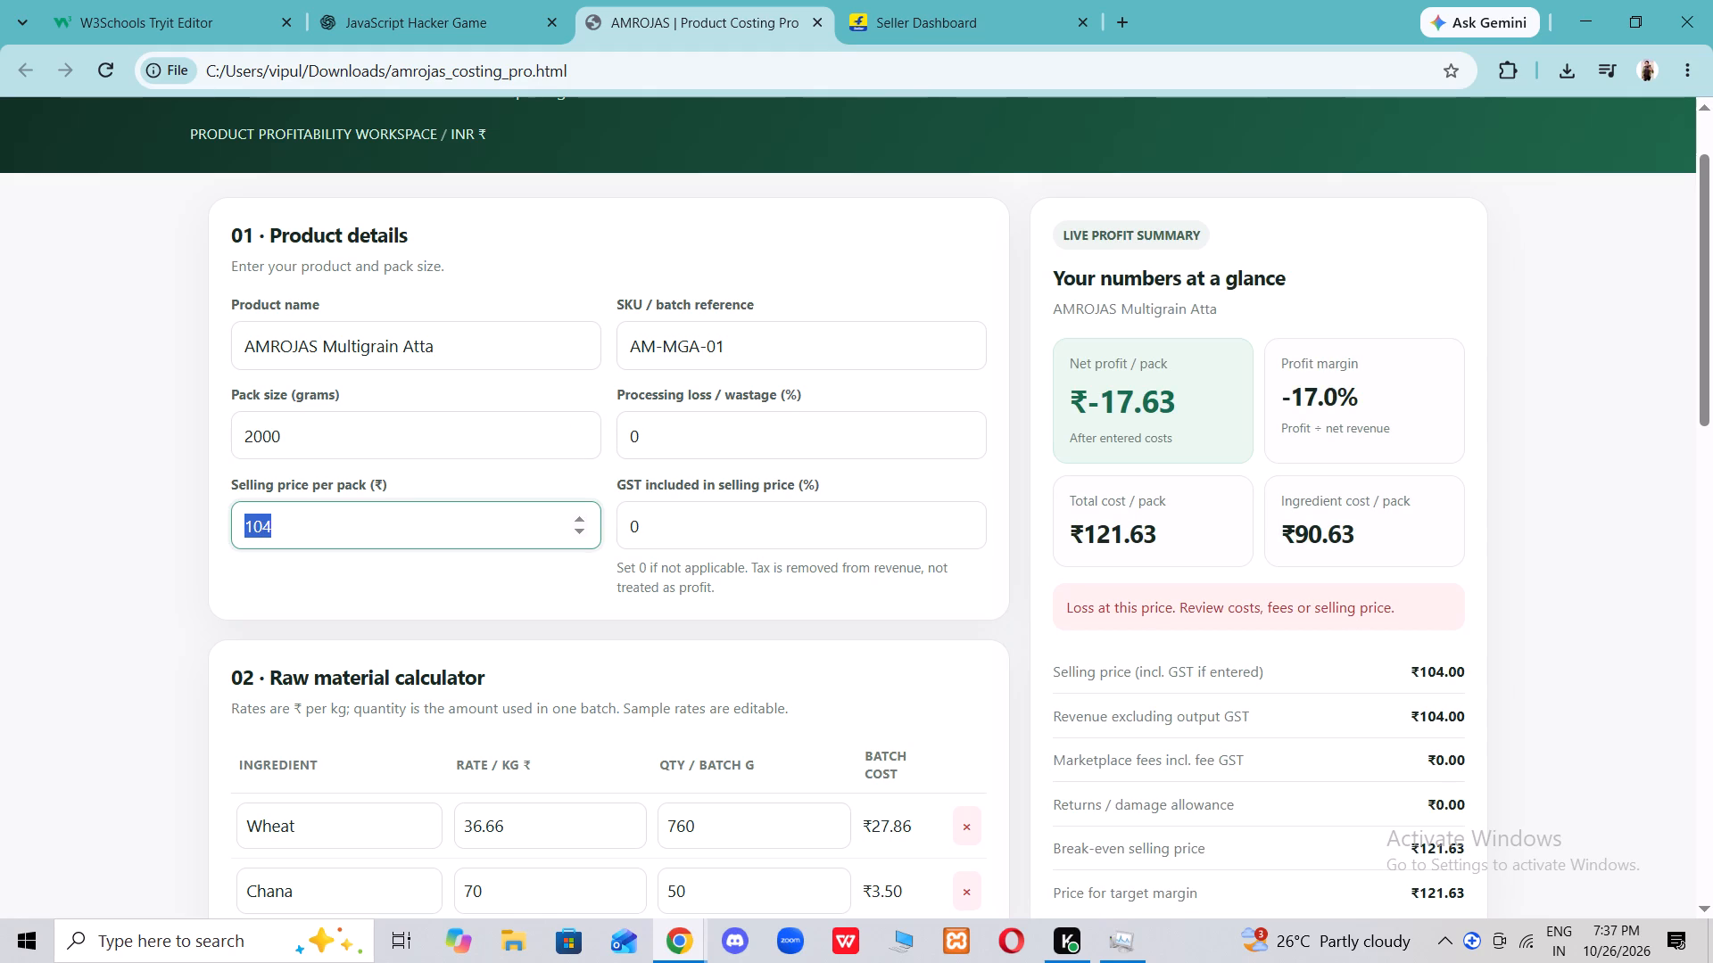
text(211)
click(153, 516)
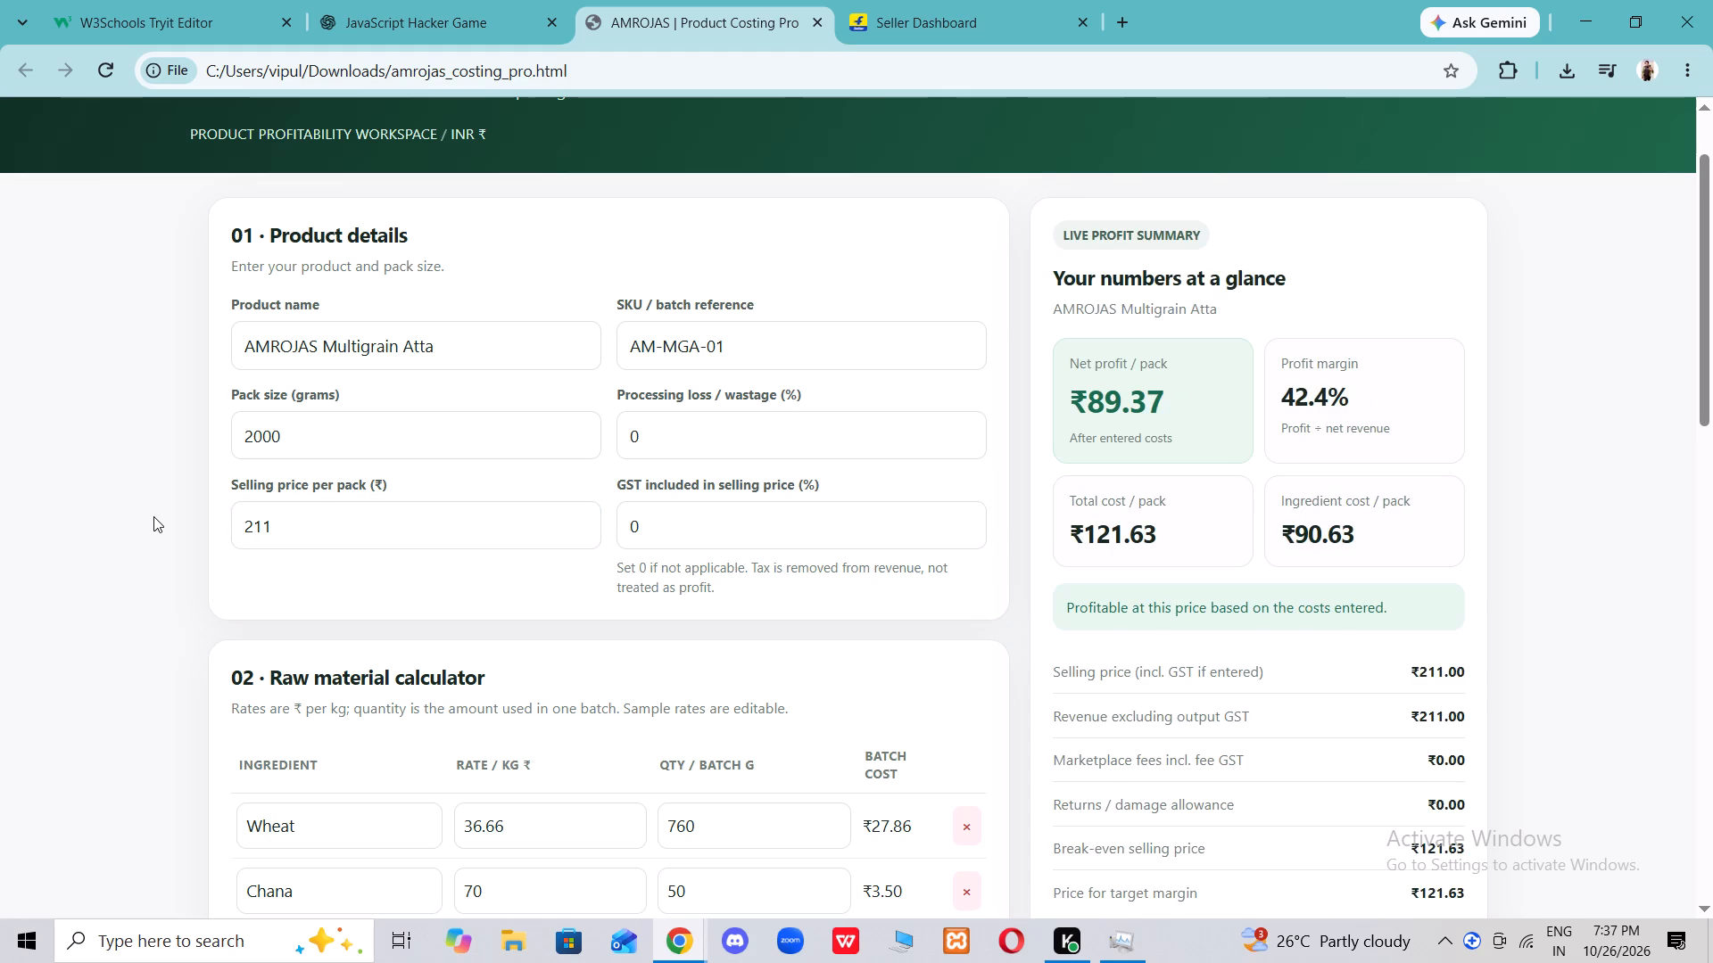
Set the batch quantities of Soya isolate to 30 g and Ragi to 60 g in the raw material calculator.
scroll(153, 516, down, 3)
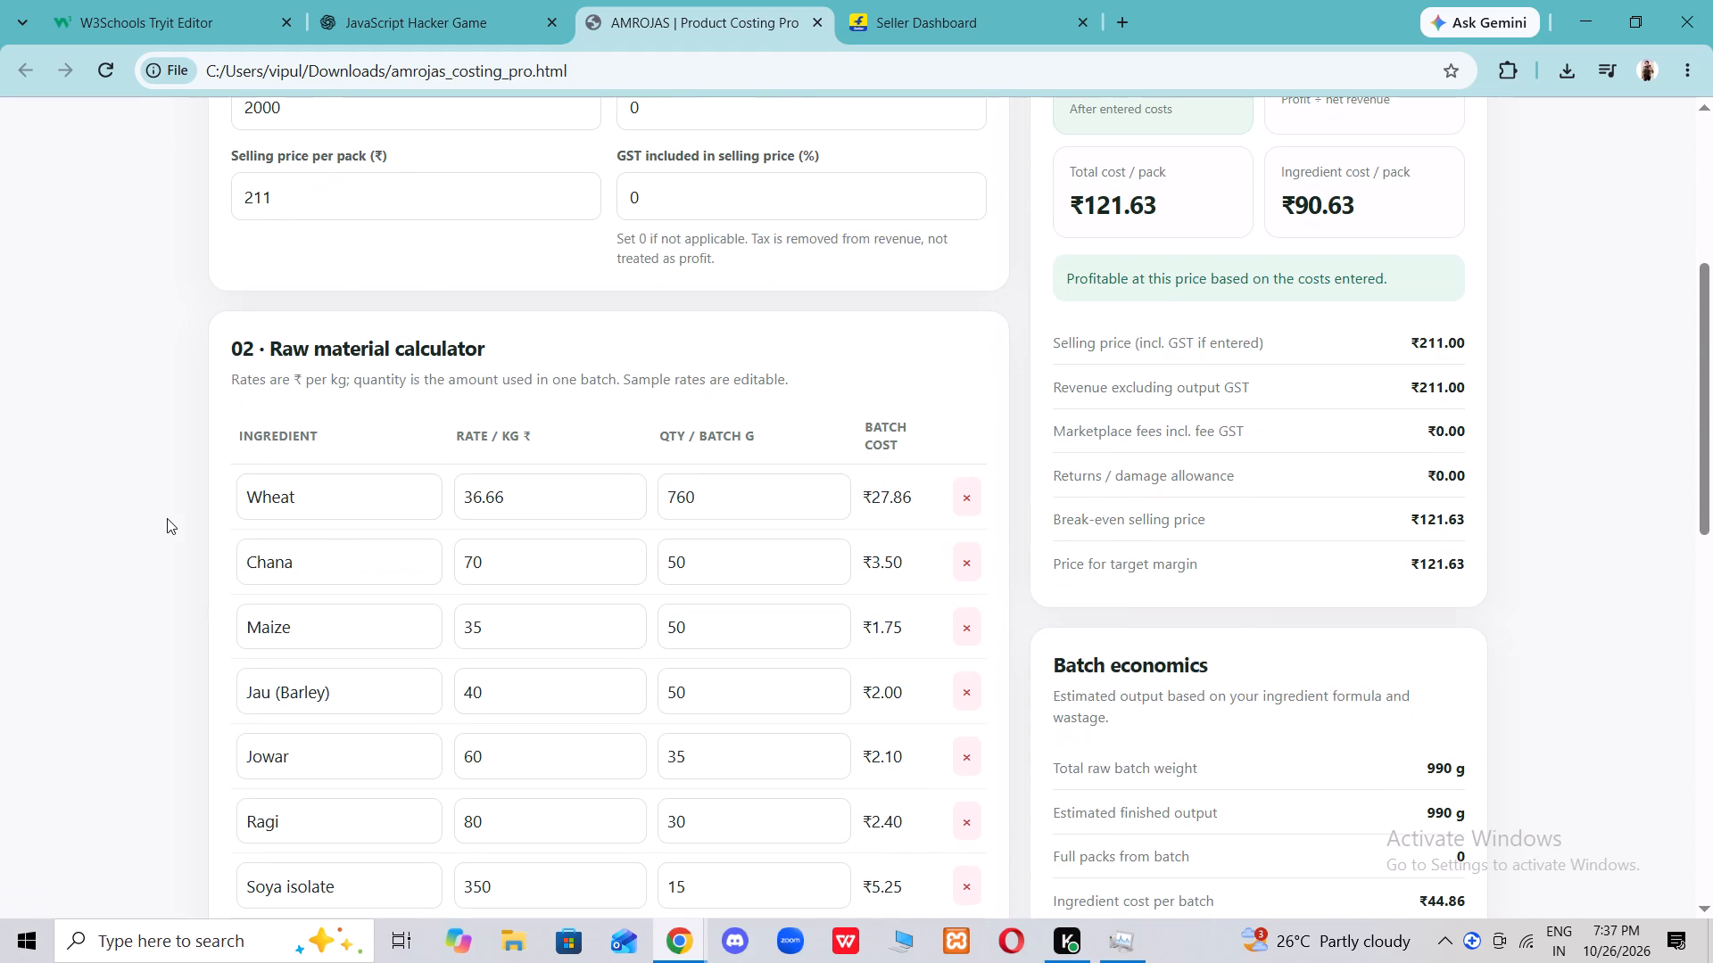
scroll(167, 518, down, 1)
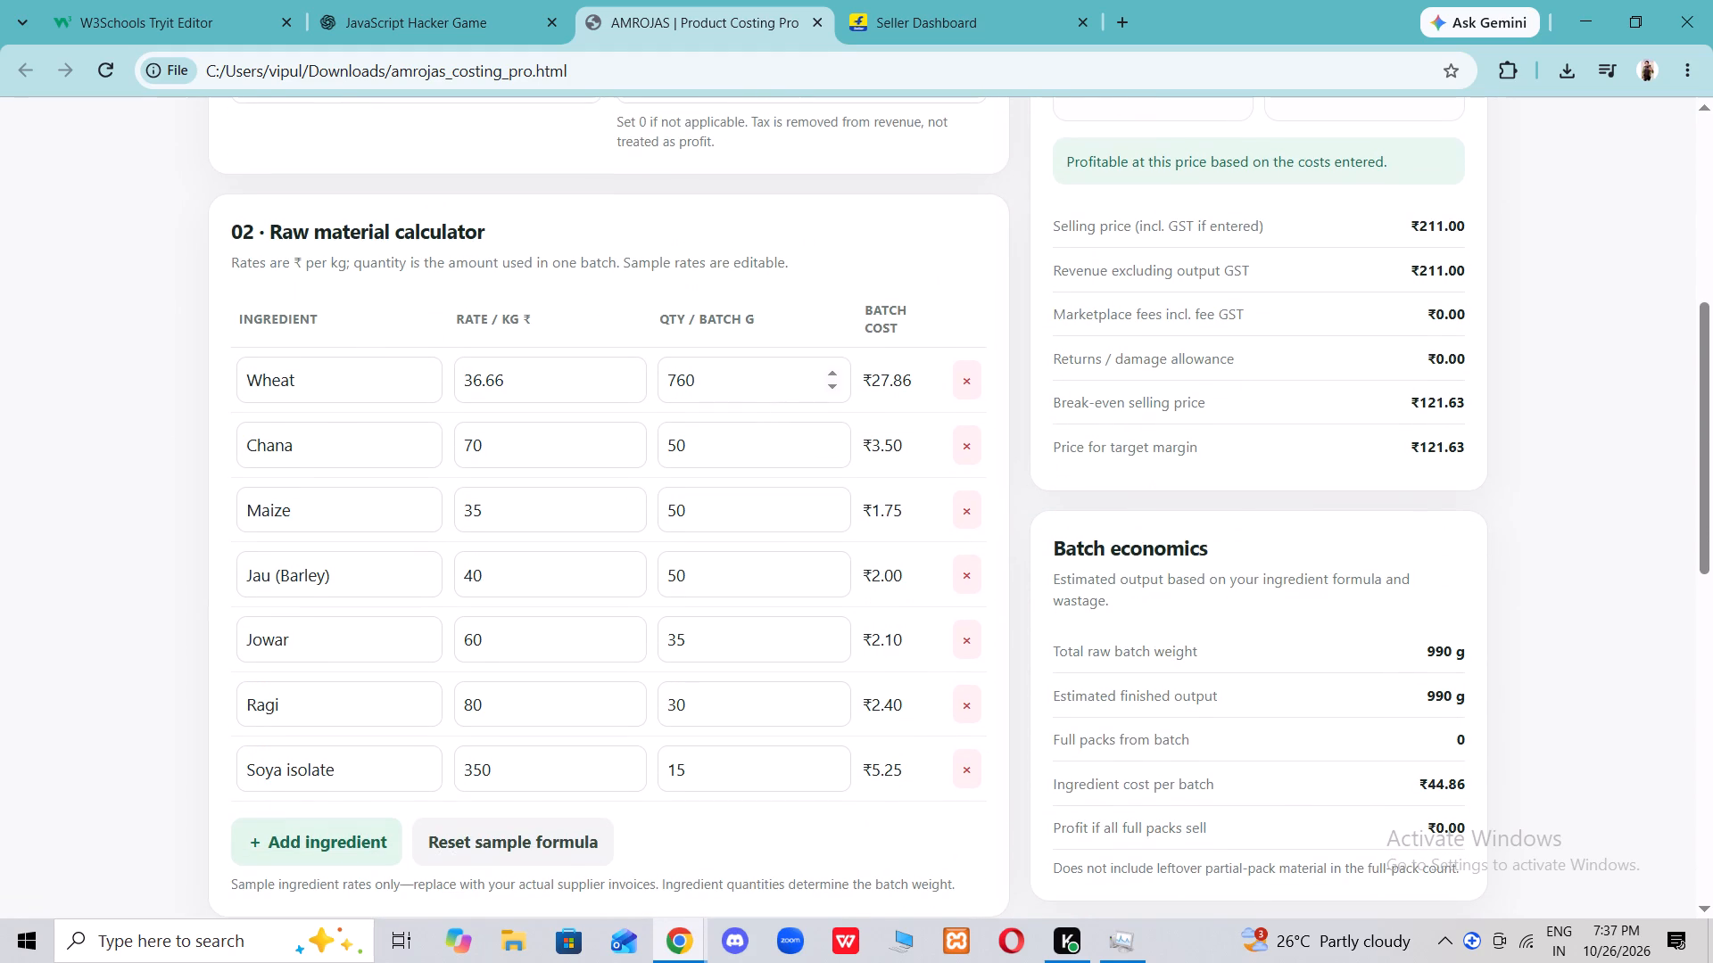
scroll(715, 384, down, 1)
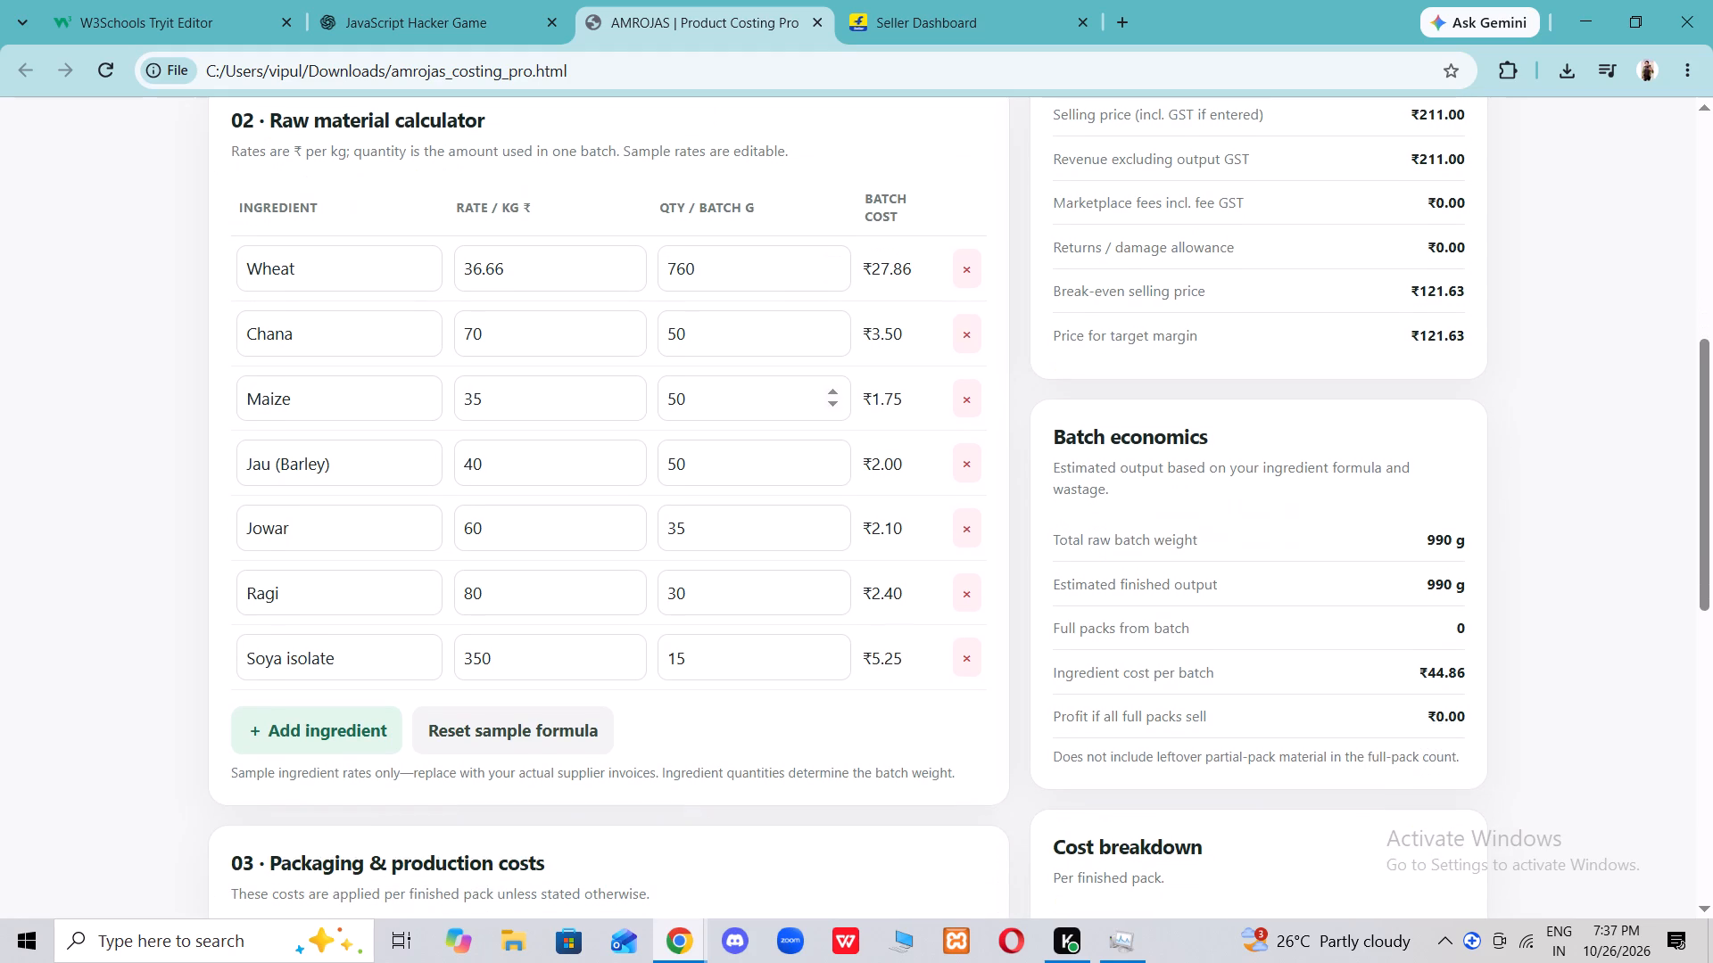
drag(688, 663, 669, 658)
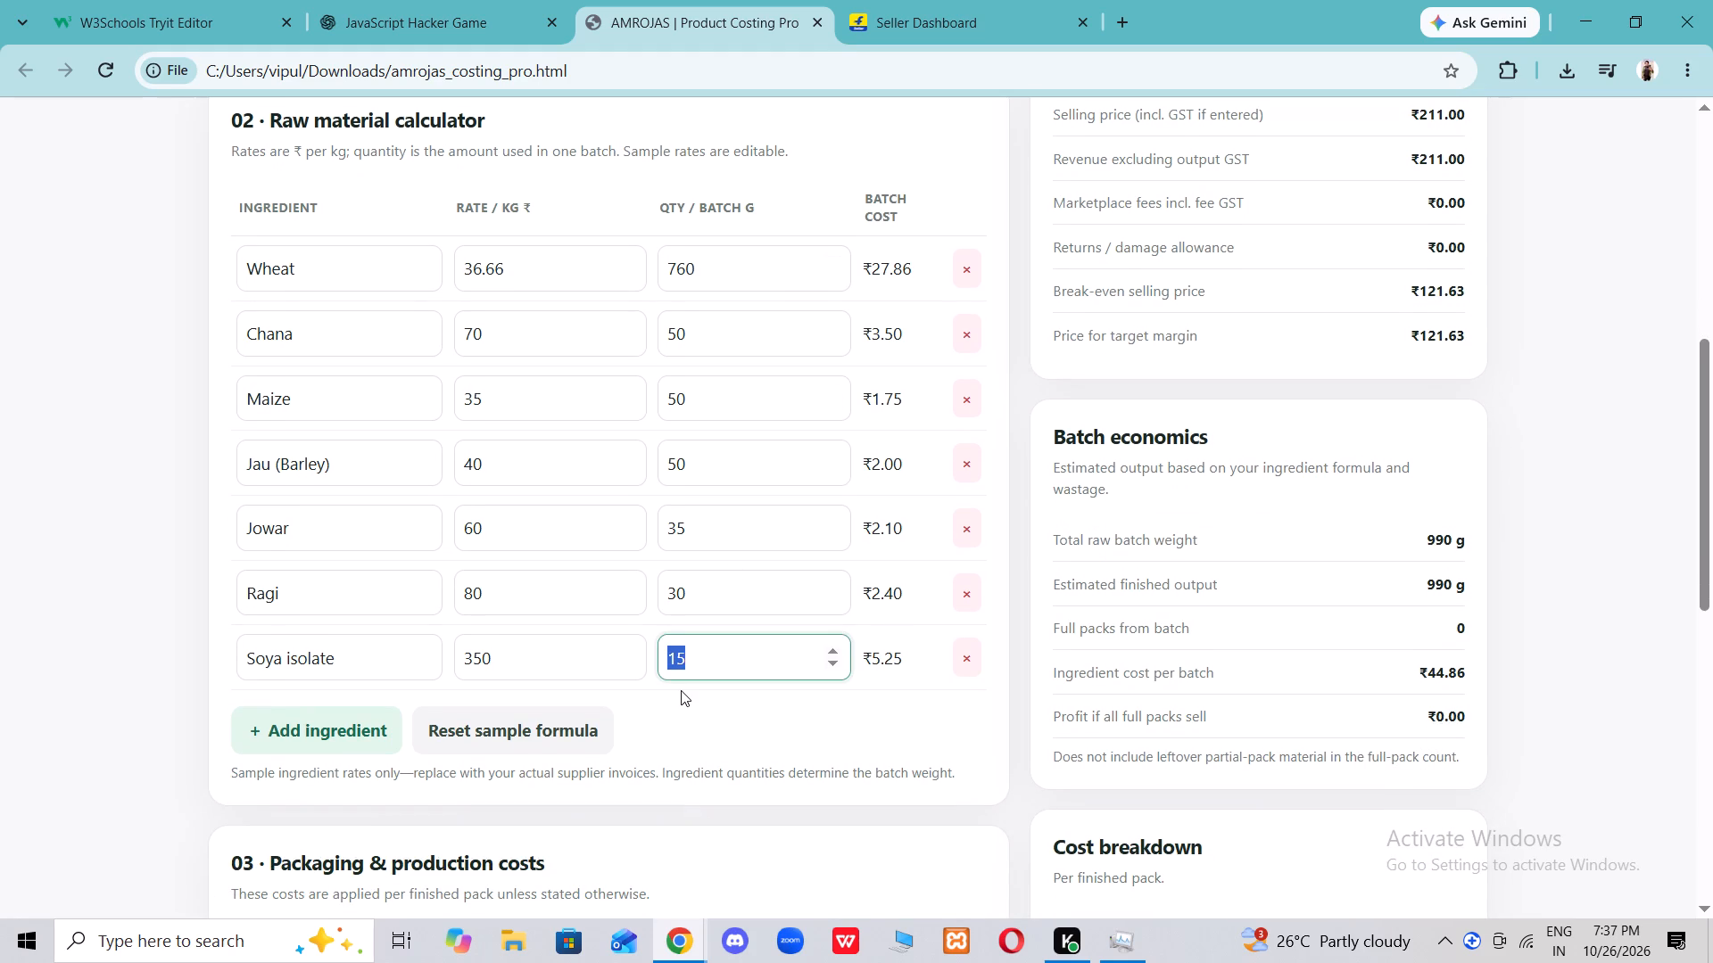
text(30)
drag(700, 593, 697, 597)
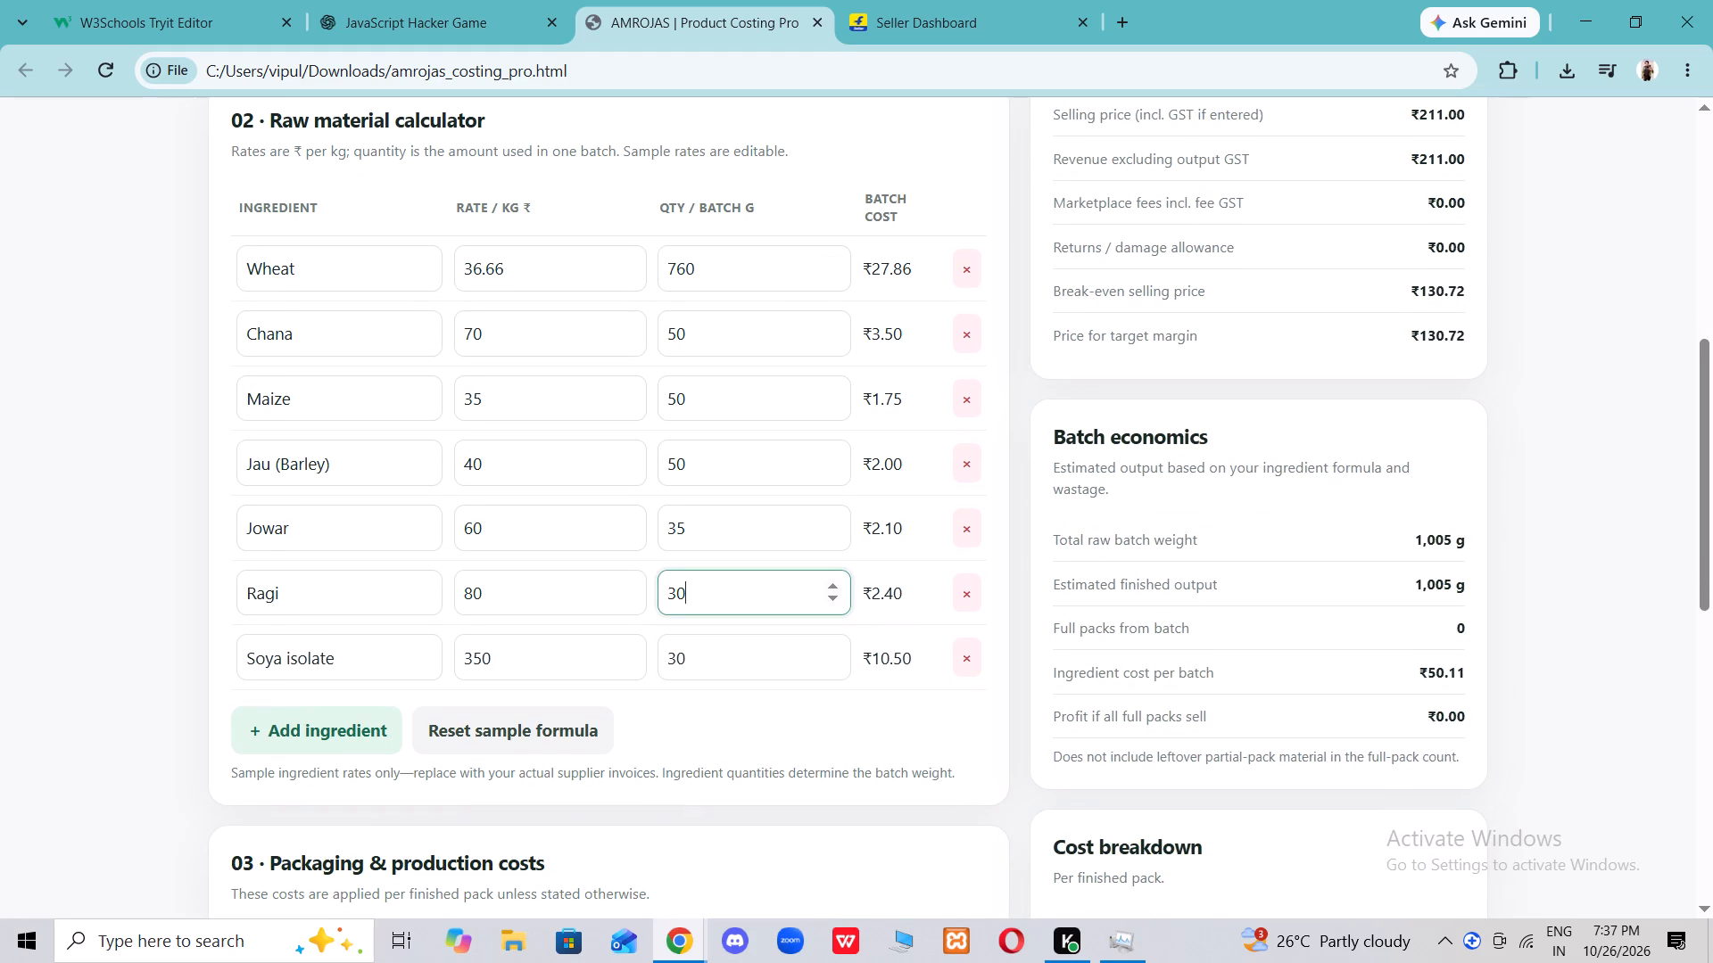
drag(697, 597, 658, 597)
text(60)
Set the batch quantities of Jowar to 70 g and Jau (Barley) to 100 g.
drag(716, 534, 671, 532)
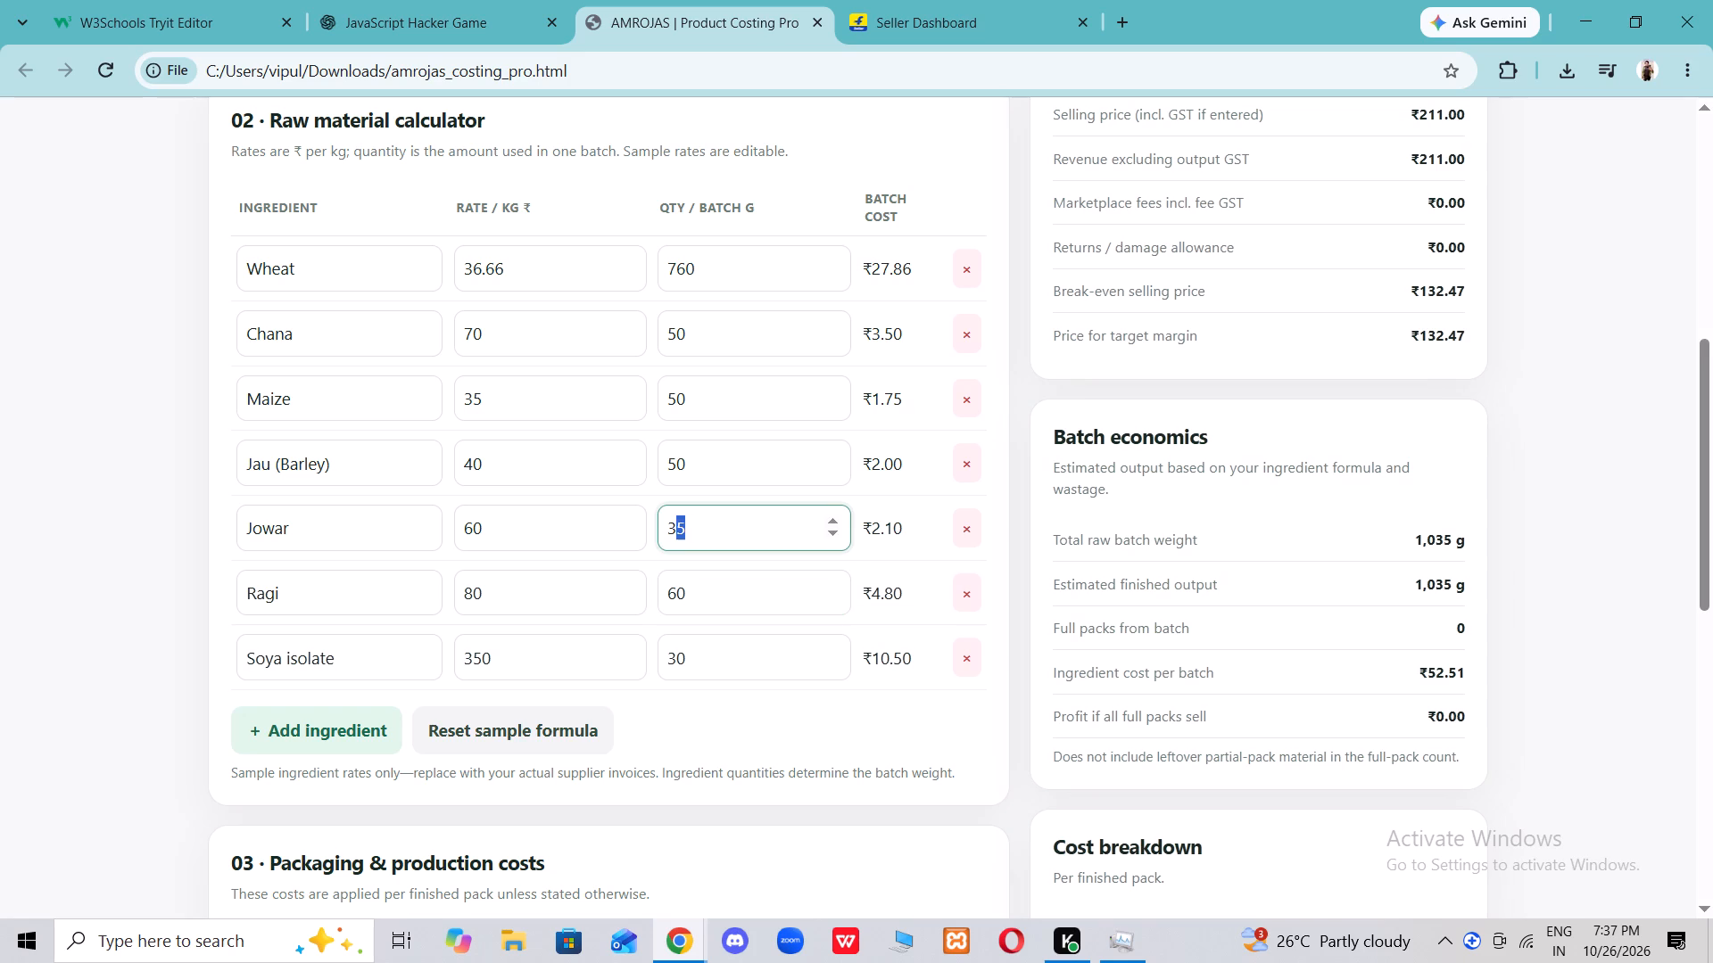
drag(671, 532, 665, 531)
text(70)
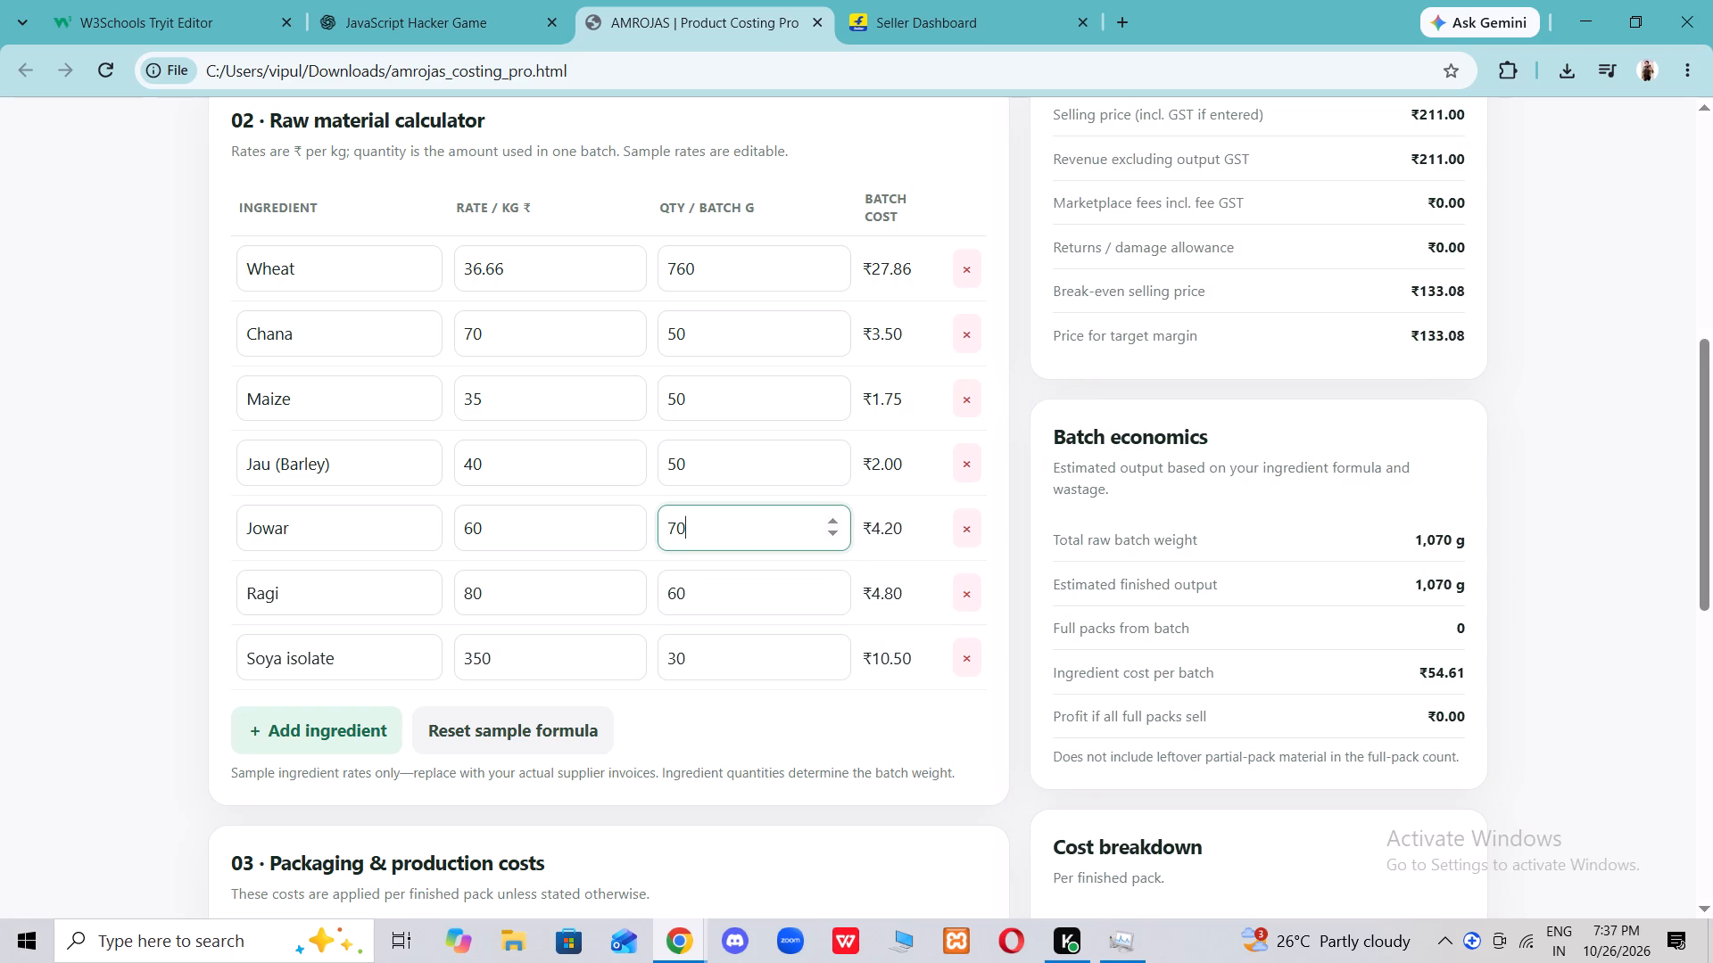
drag(679, 472, 698, 474)
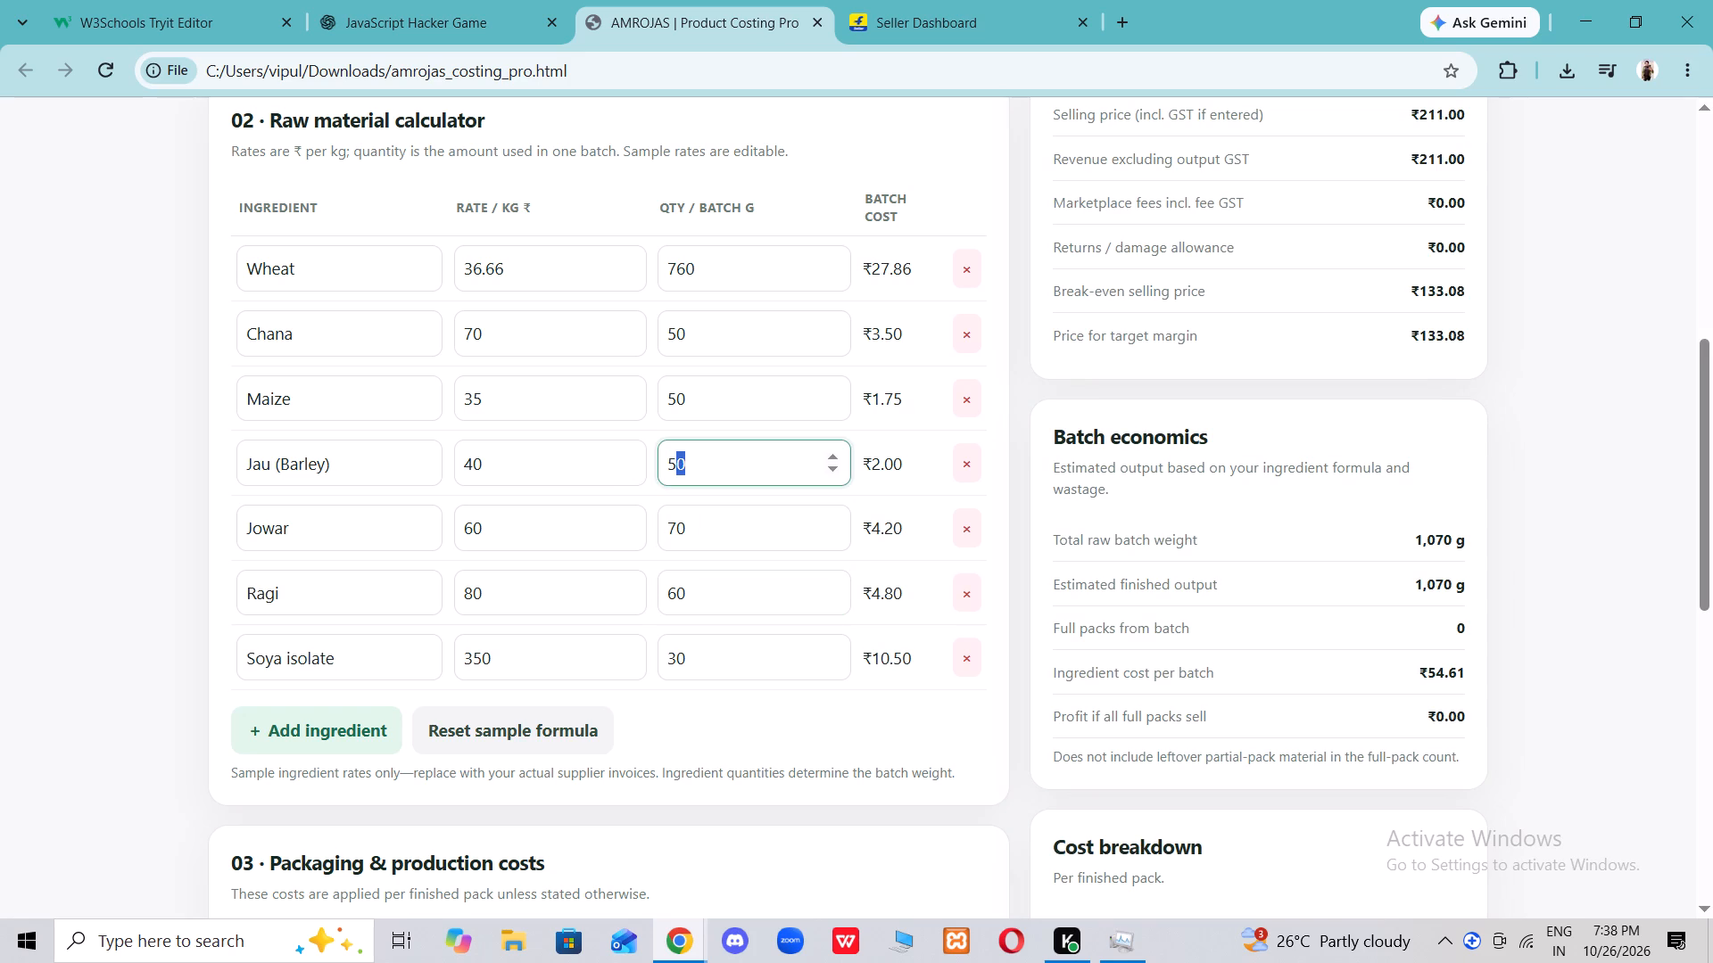
drag(701, 470, 666, 462)
click(714, 473)
drag(704, 471, 665, 470)
text(100)
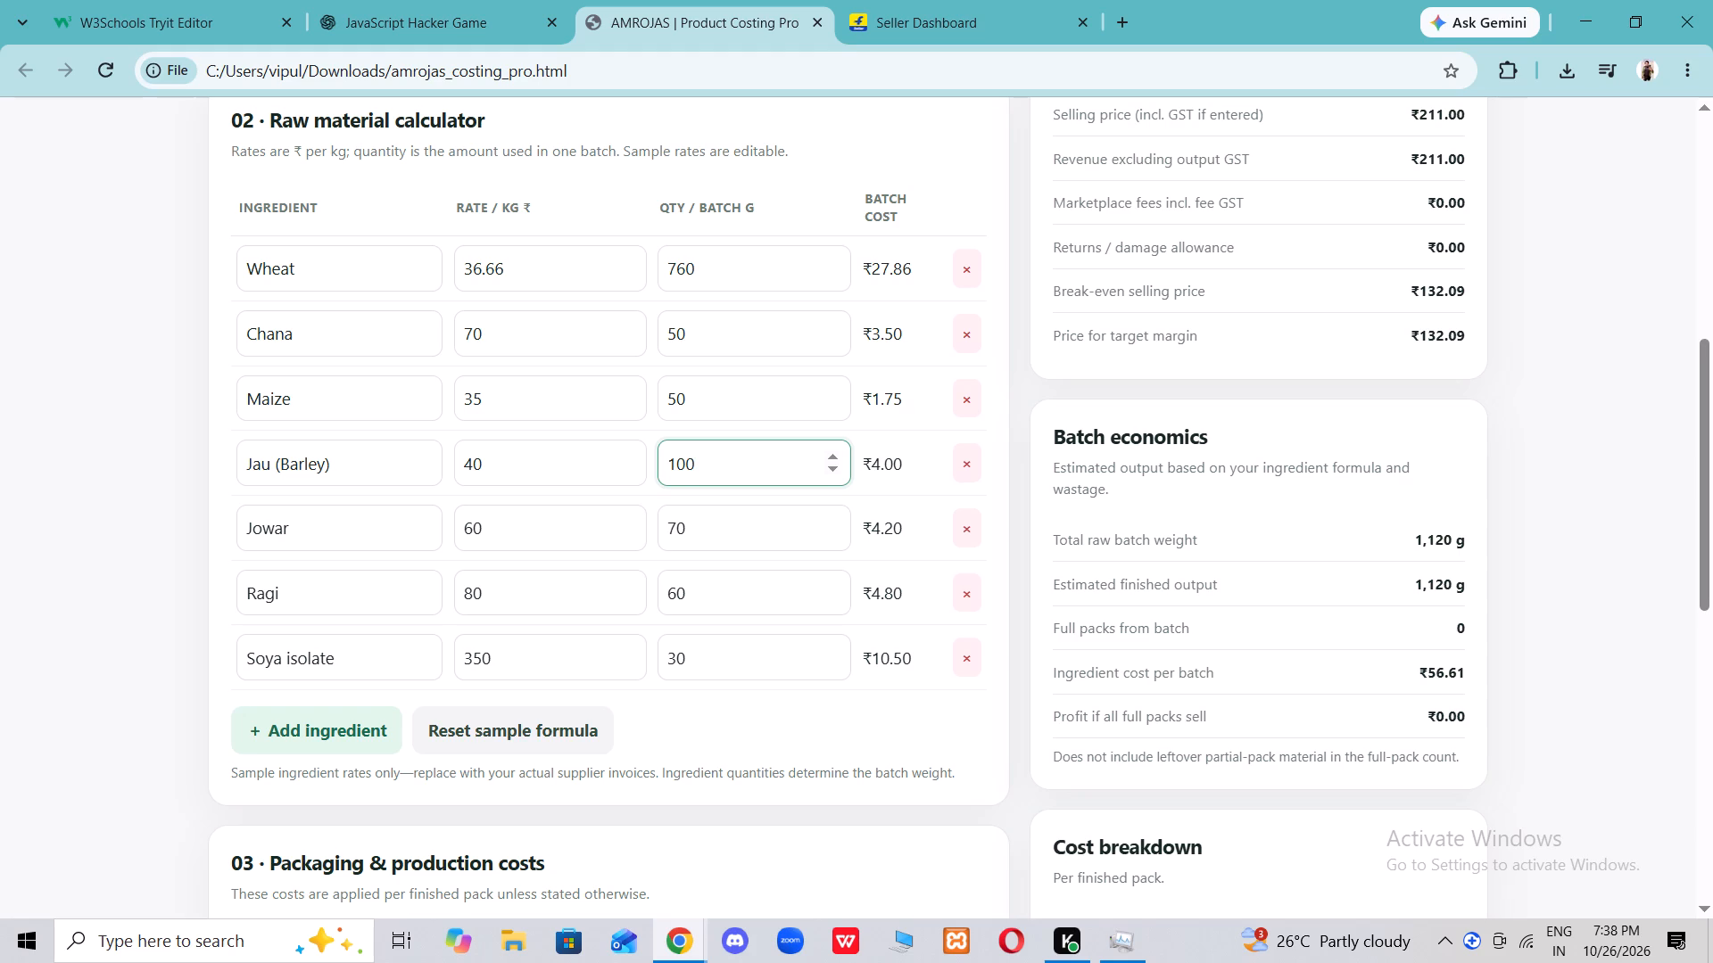
Set the batch quantities of Maize and Chana to 100 g each.
drag(679, 399, 691, 399)
click(691, 399)
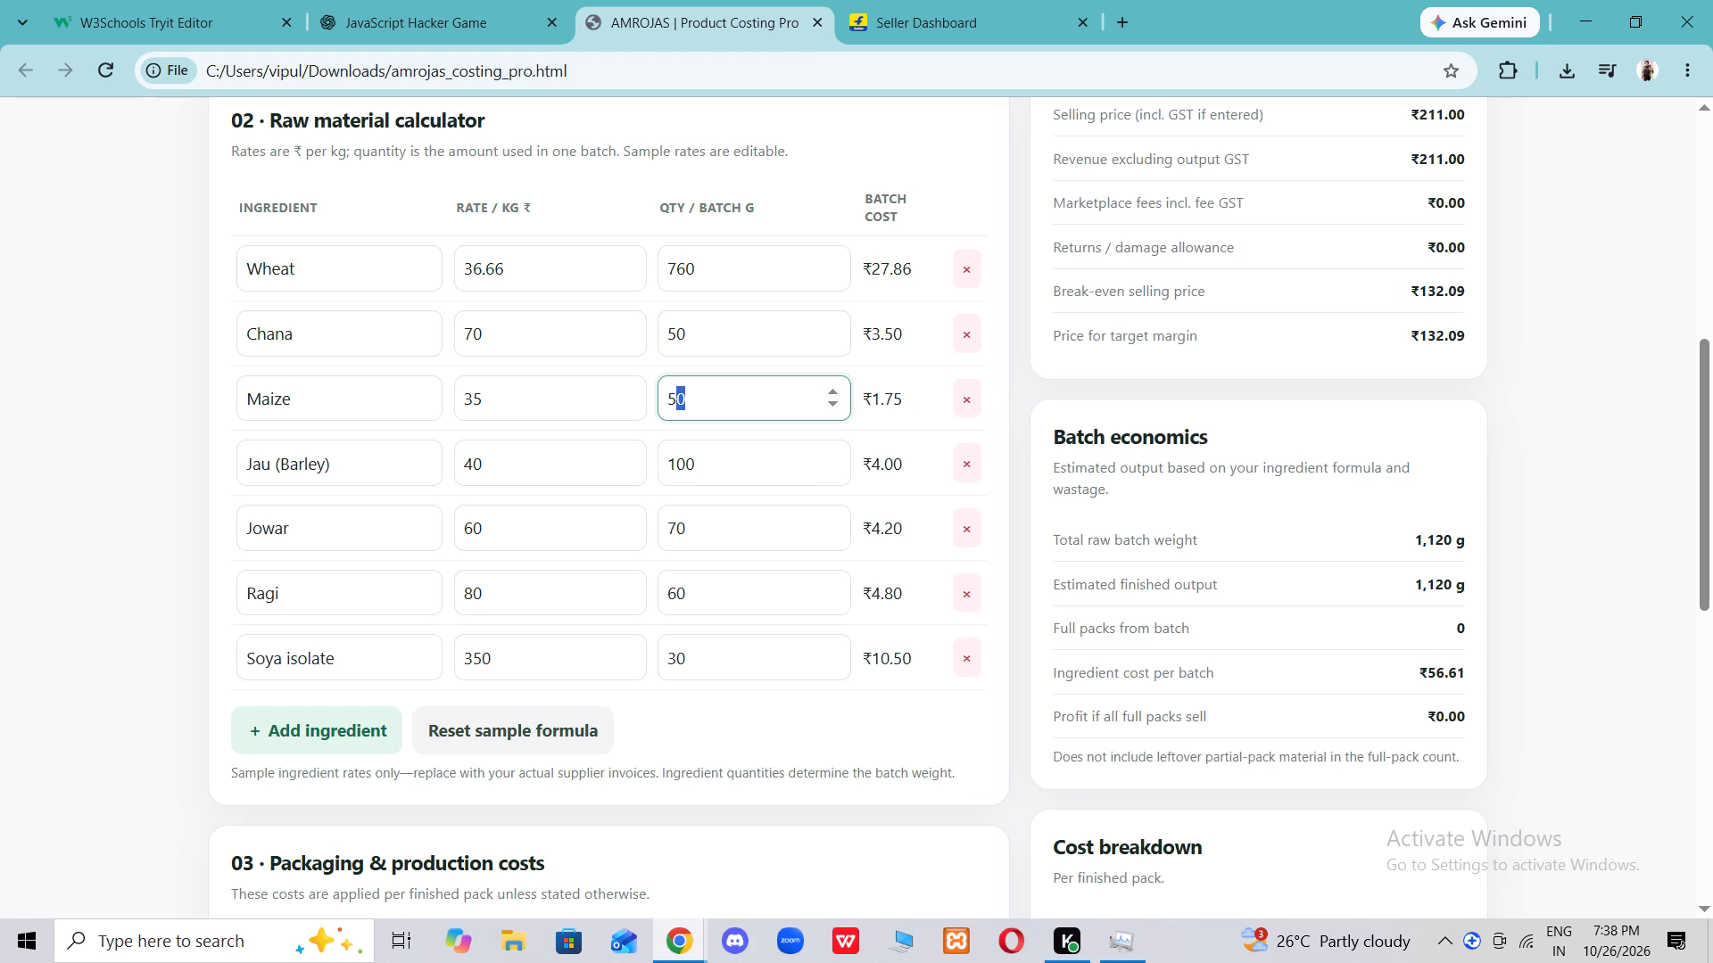
drag(700, 399, 691, 402)
click(729, 399)
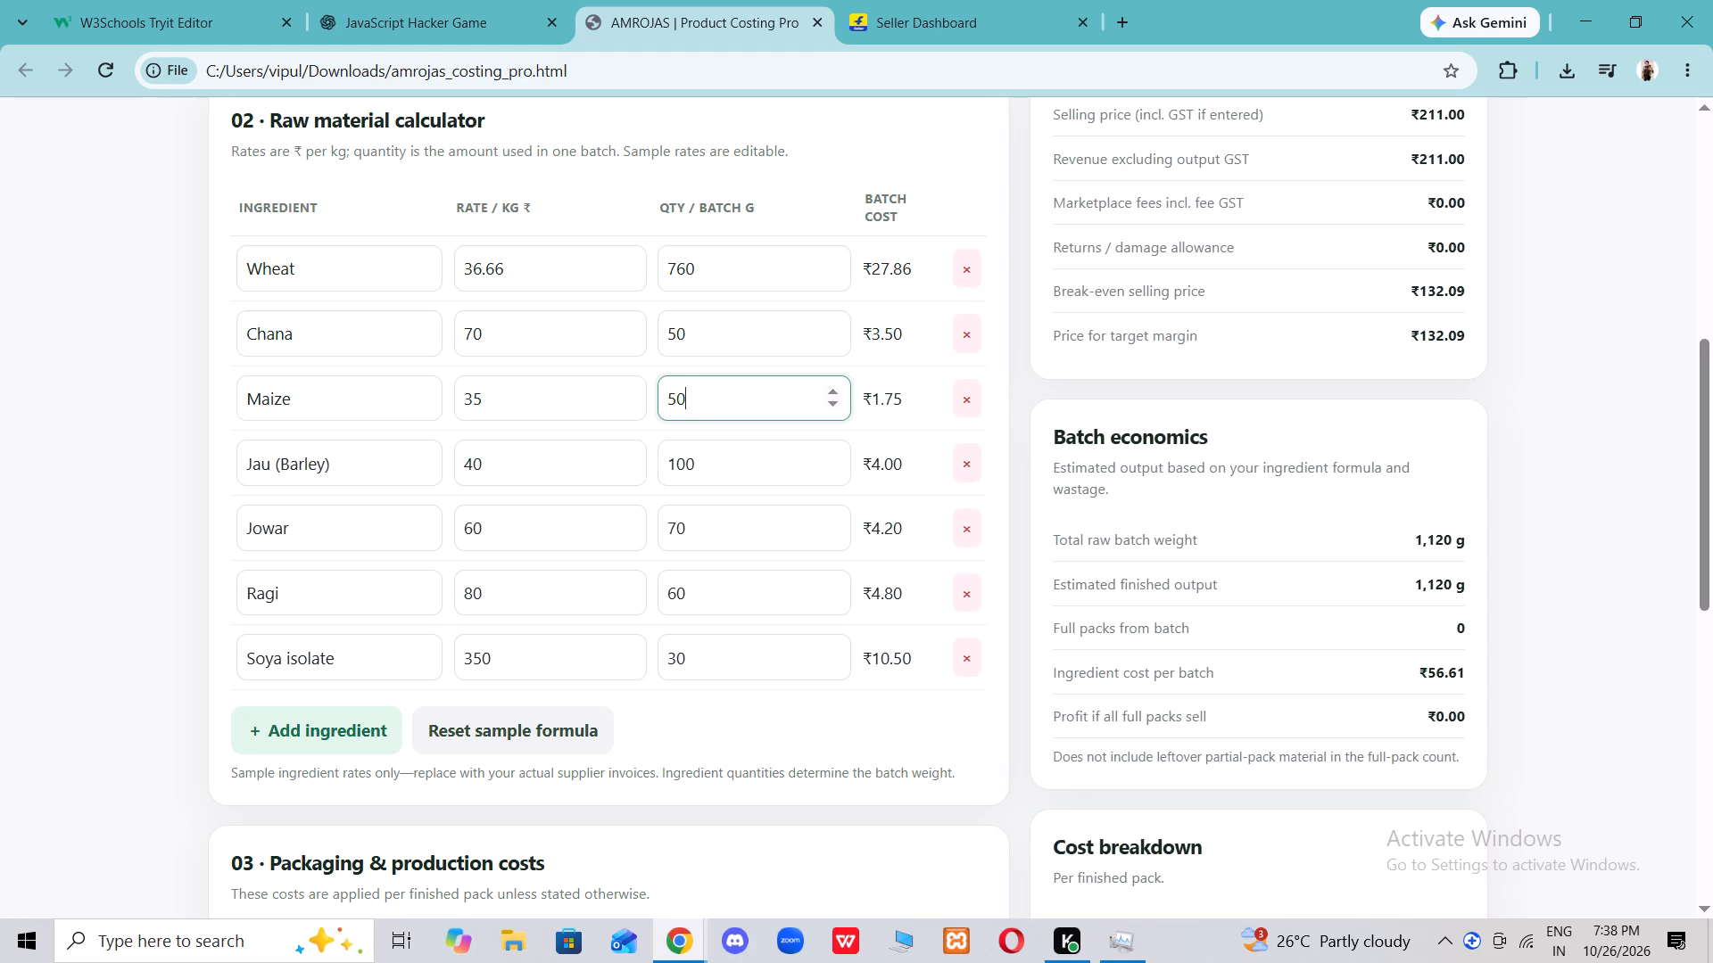
drag(673, 393, 688, 397)
click(711, 399)
drag(700, 399, 665, 402)
text(100)
drag(690, 334, 682, 333)
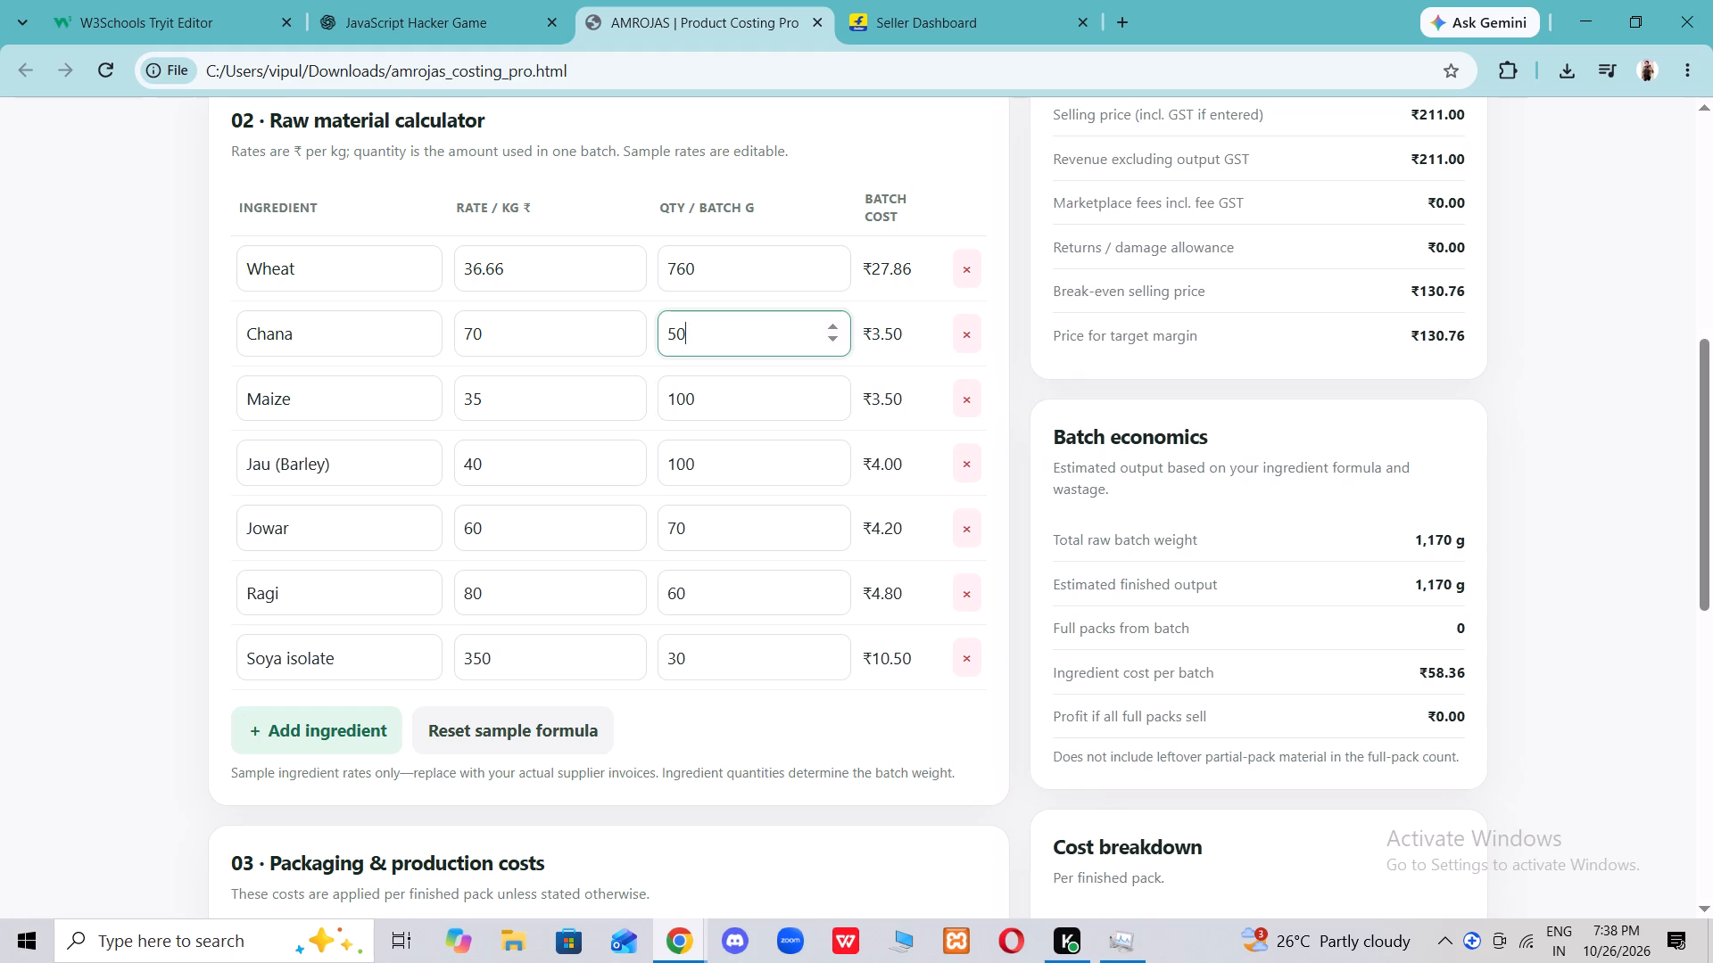
drag(682, 333, 667, 331)
text(100)
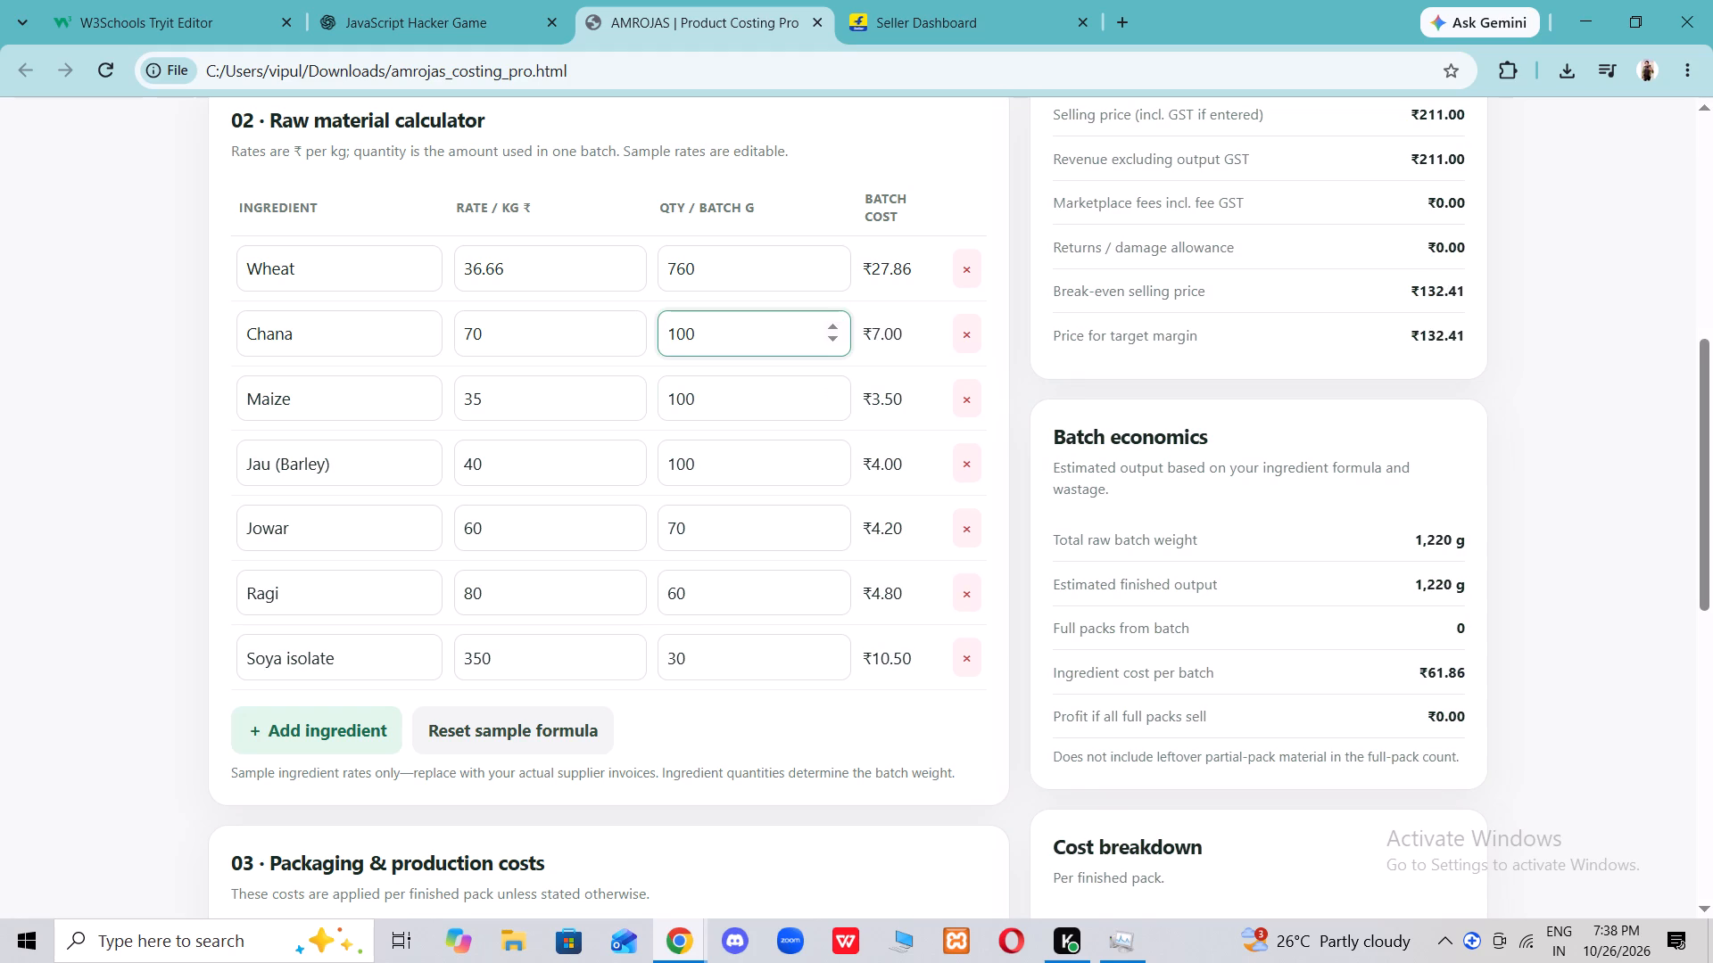
Set the batch quantity of Wheat to 1560 g in the raw material calculator.
drag(712, 267, 654, 267)
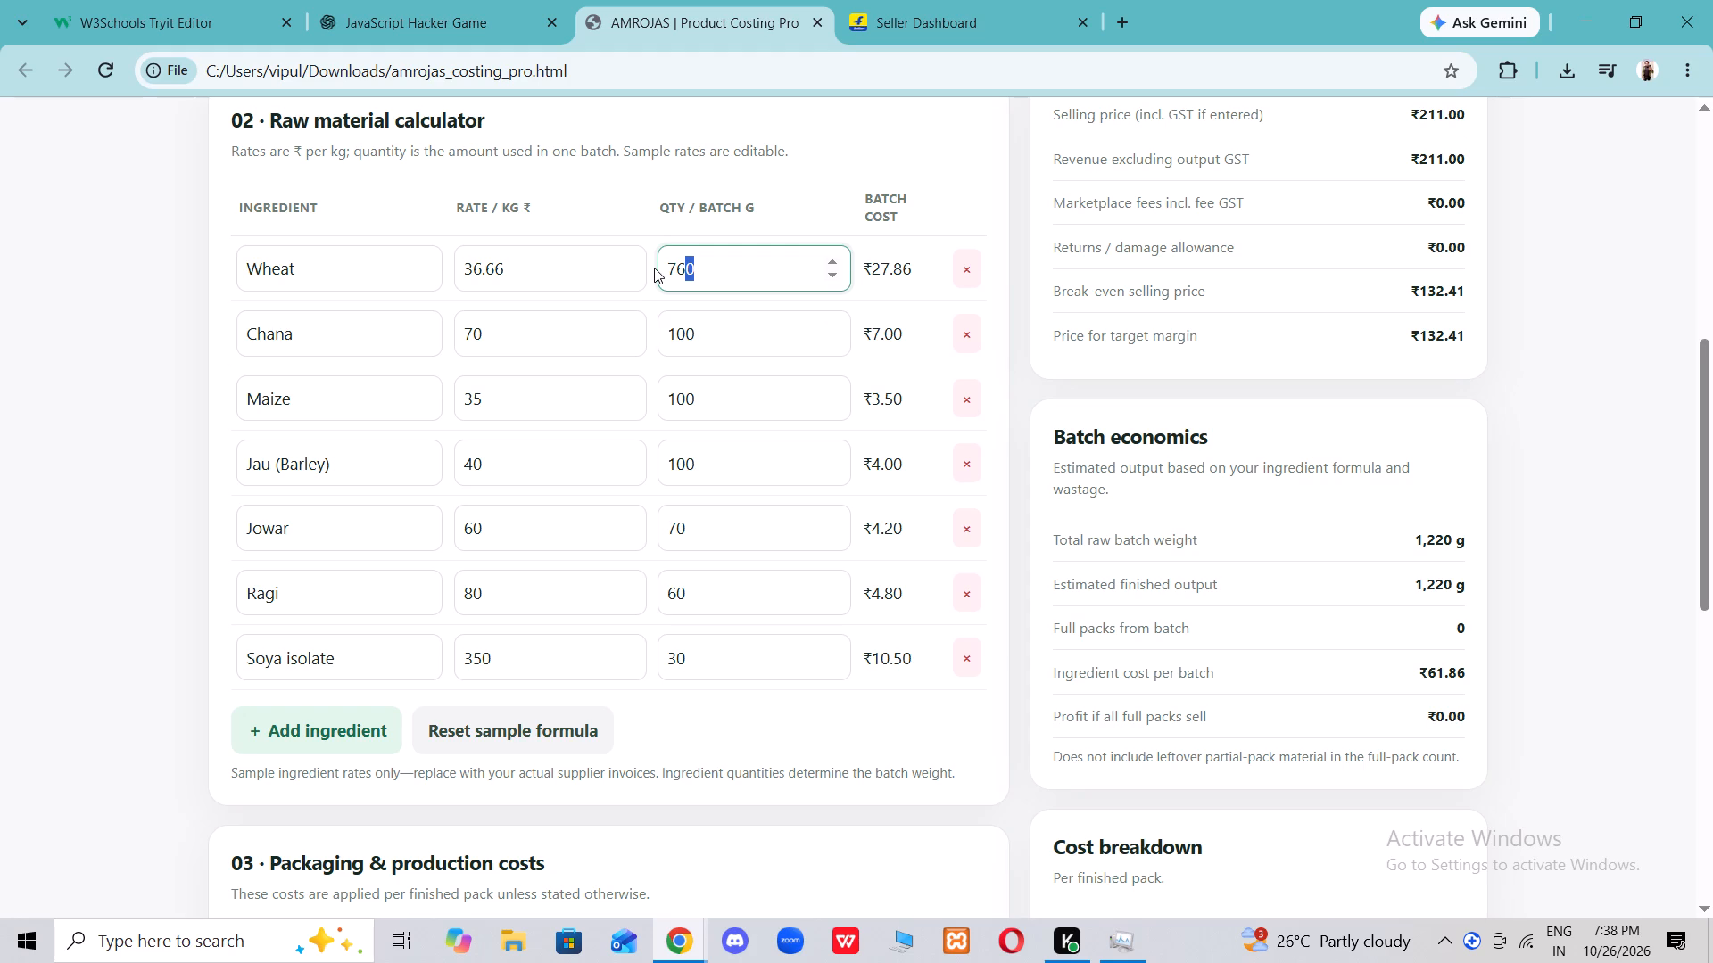
text(1560)
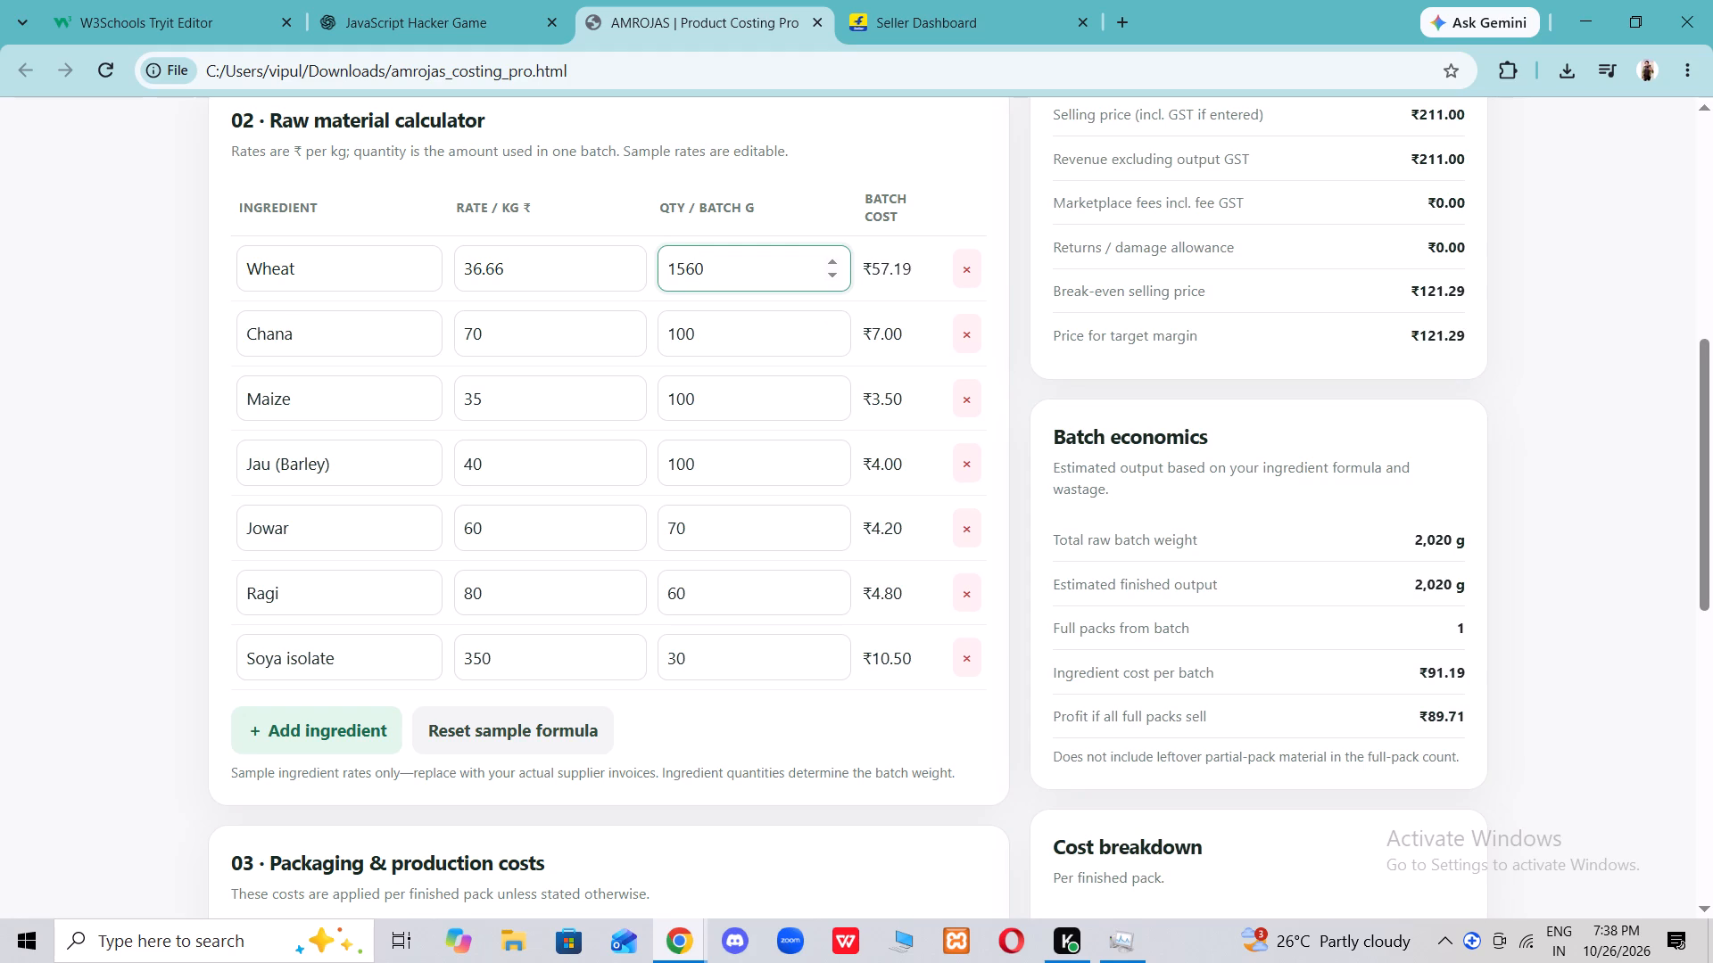
click(178, 423)
Review the live profit summary against the product details and ingredient quantities for the 2000 g pack.
scroll(177, 422, up, 6)
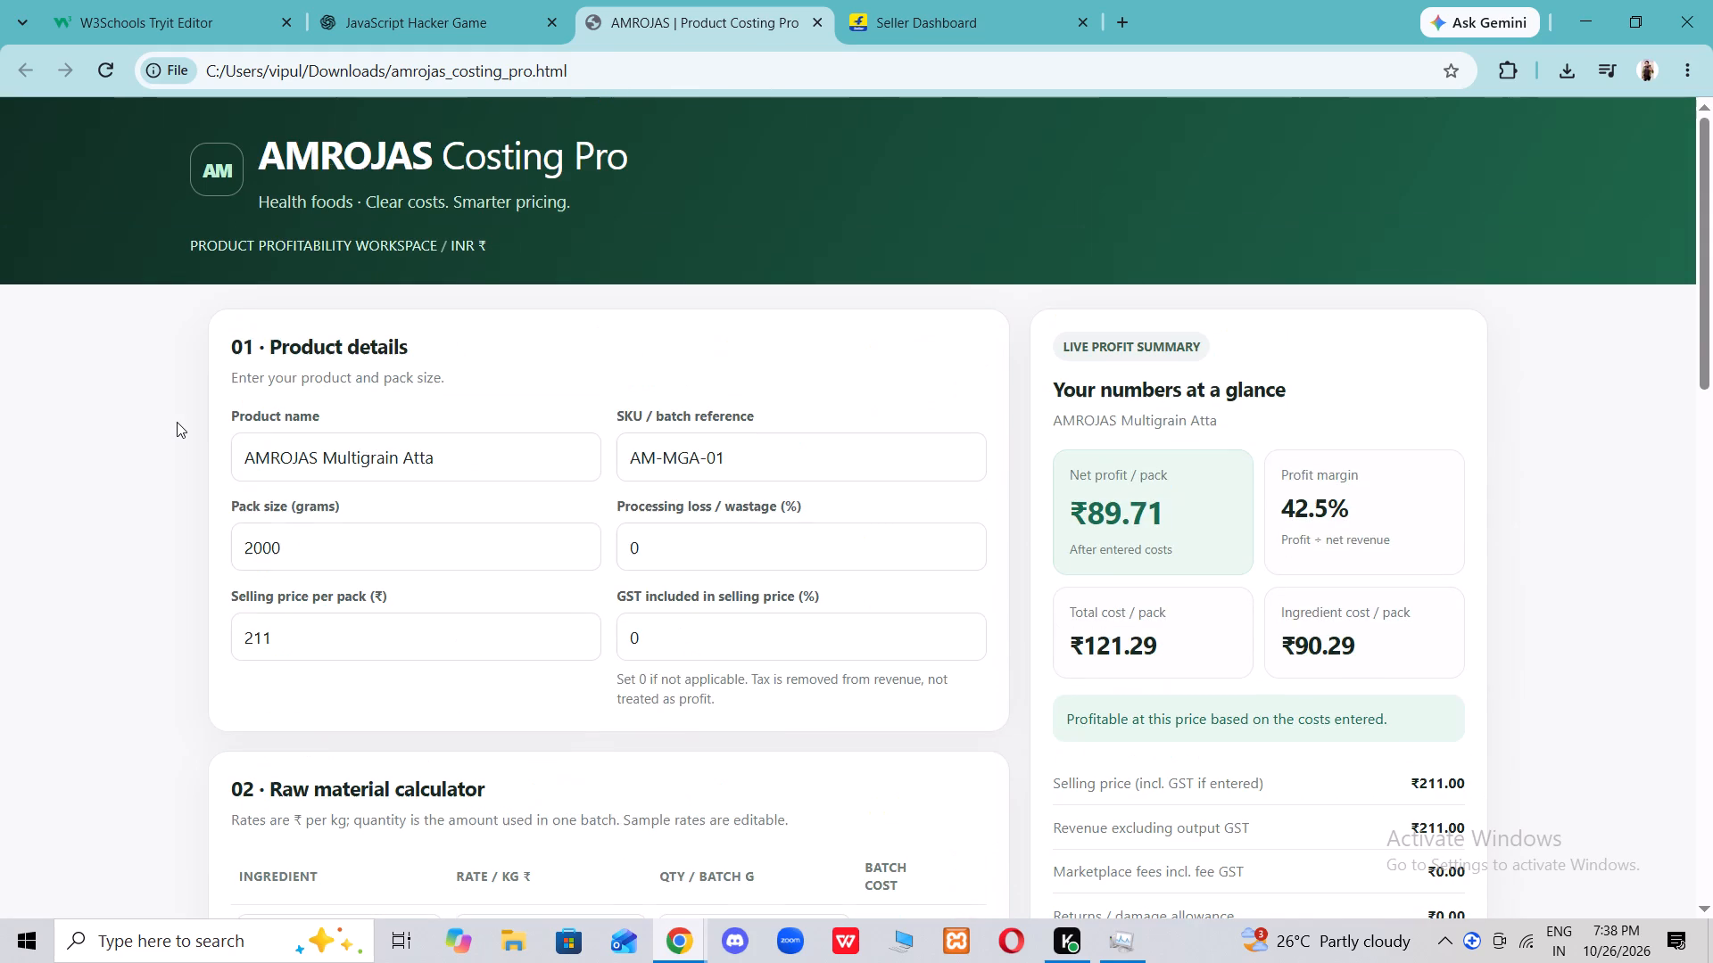
click(189, 543)
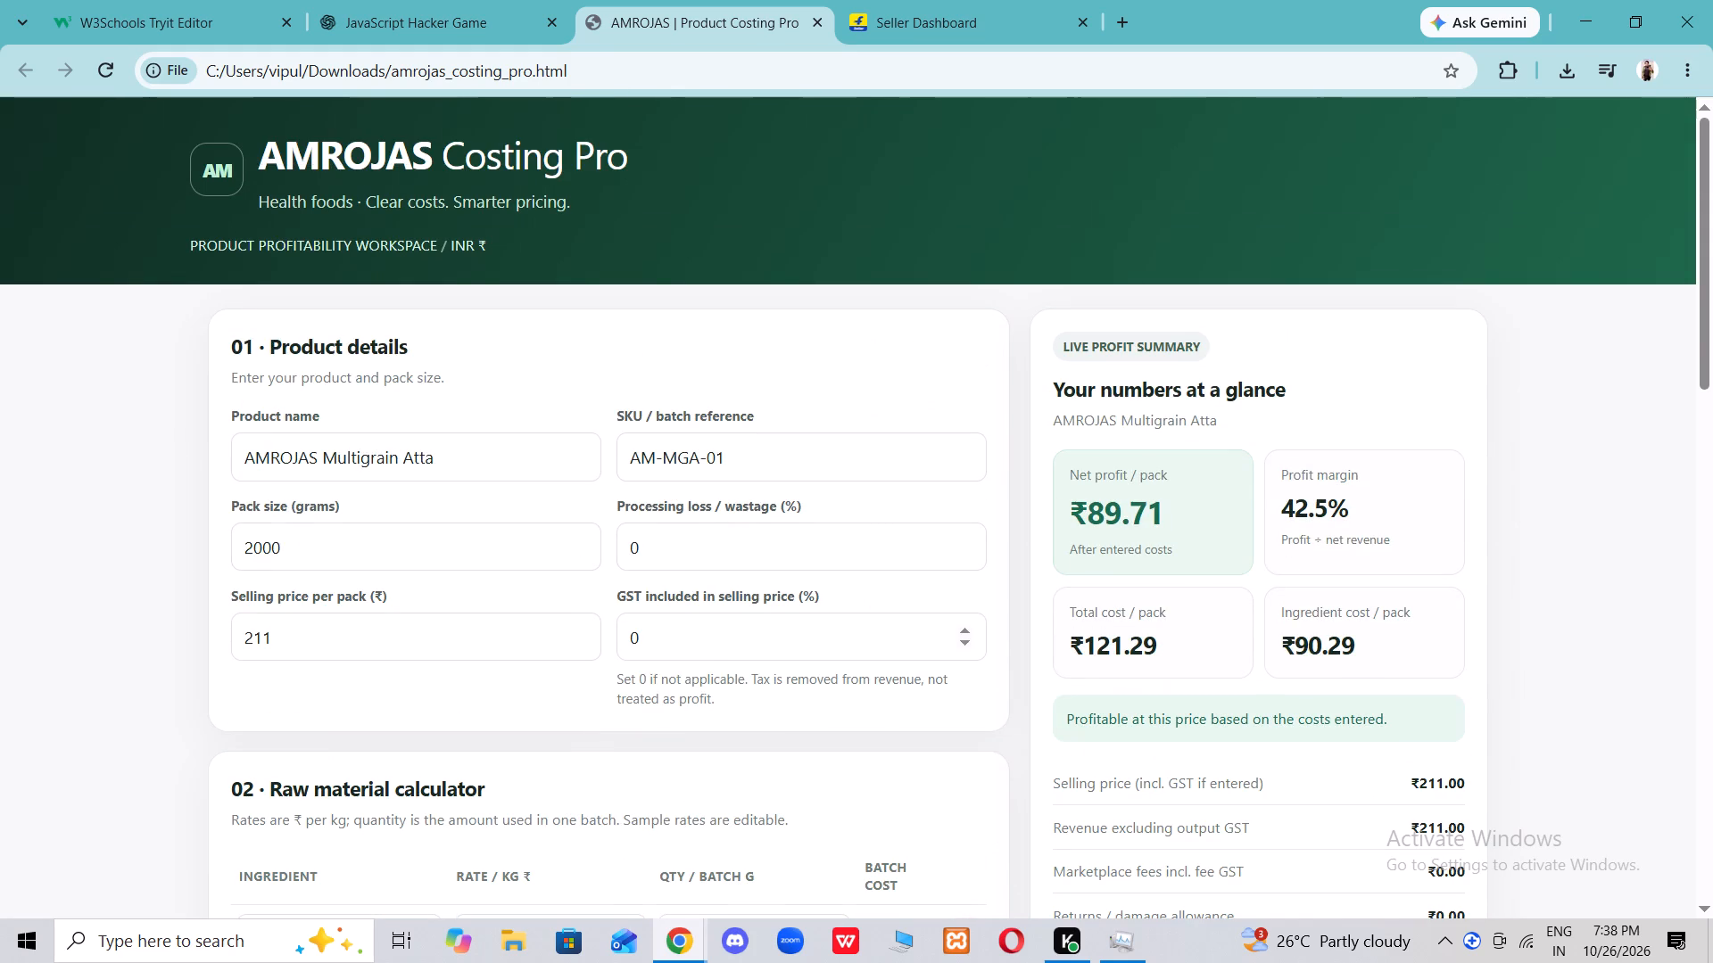
click(722, 622)
scroll(558, 625, down, 3)
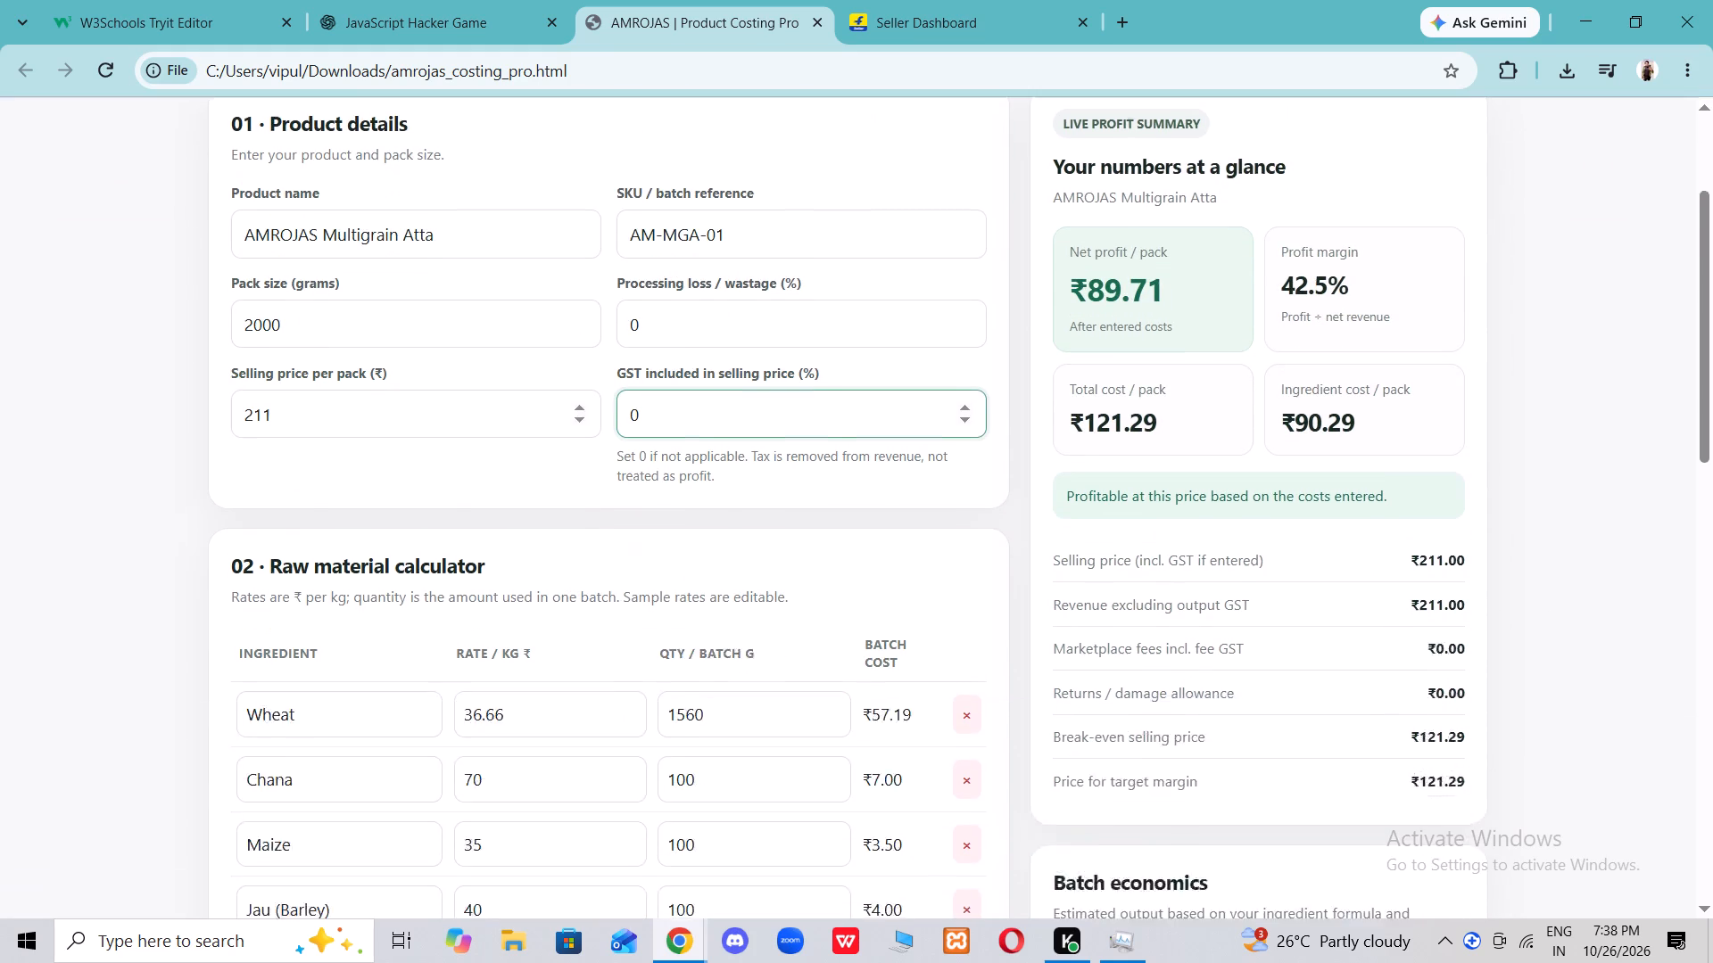
scroll(562, 591, down, 2)
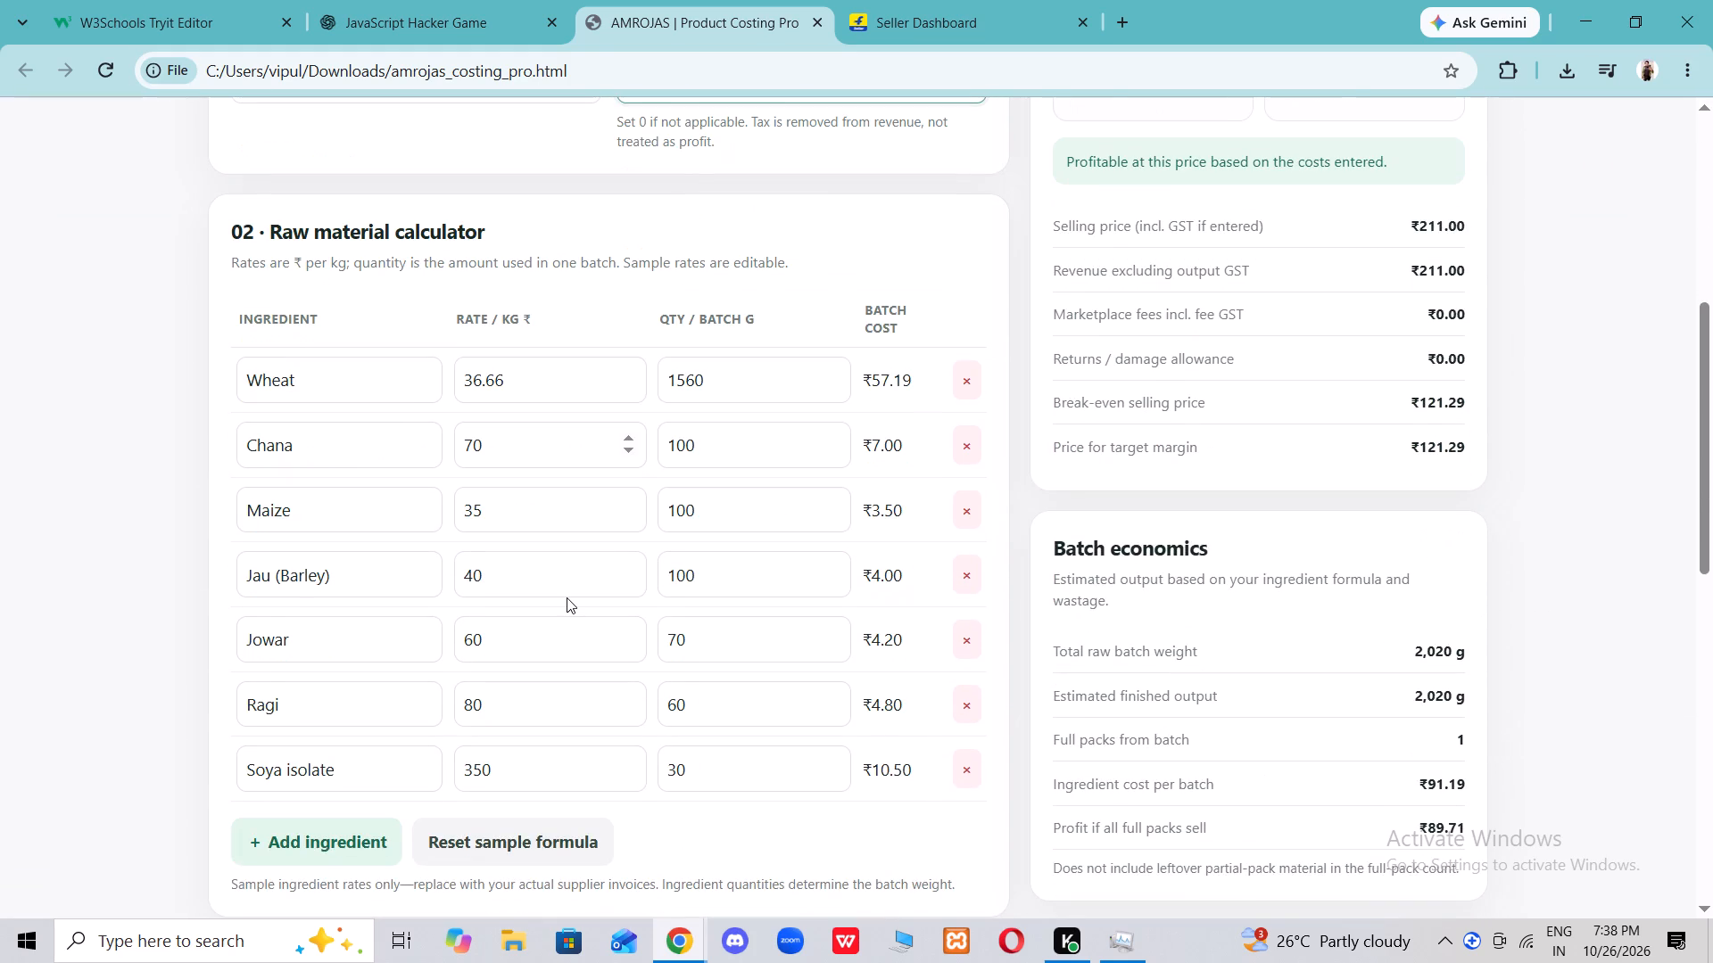
scroll(567, 597, up, 4)
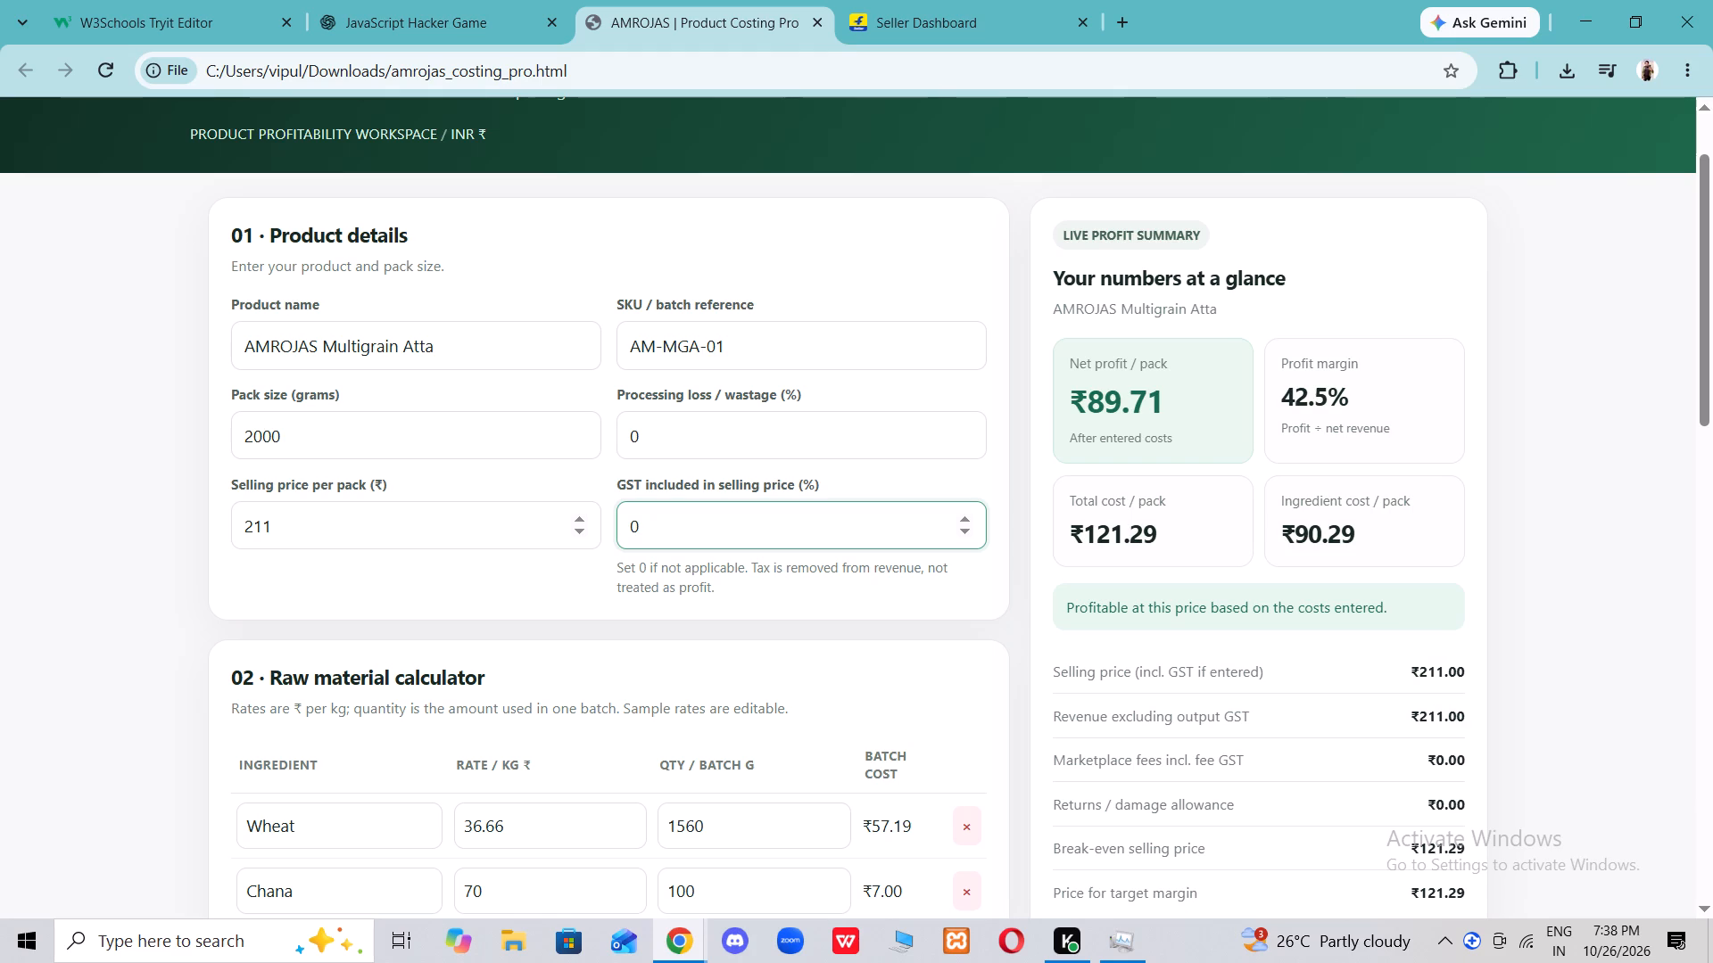
click(306, 583)
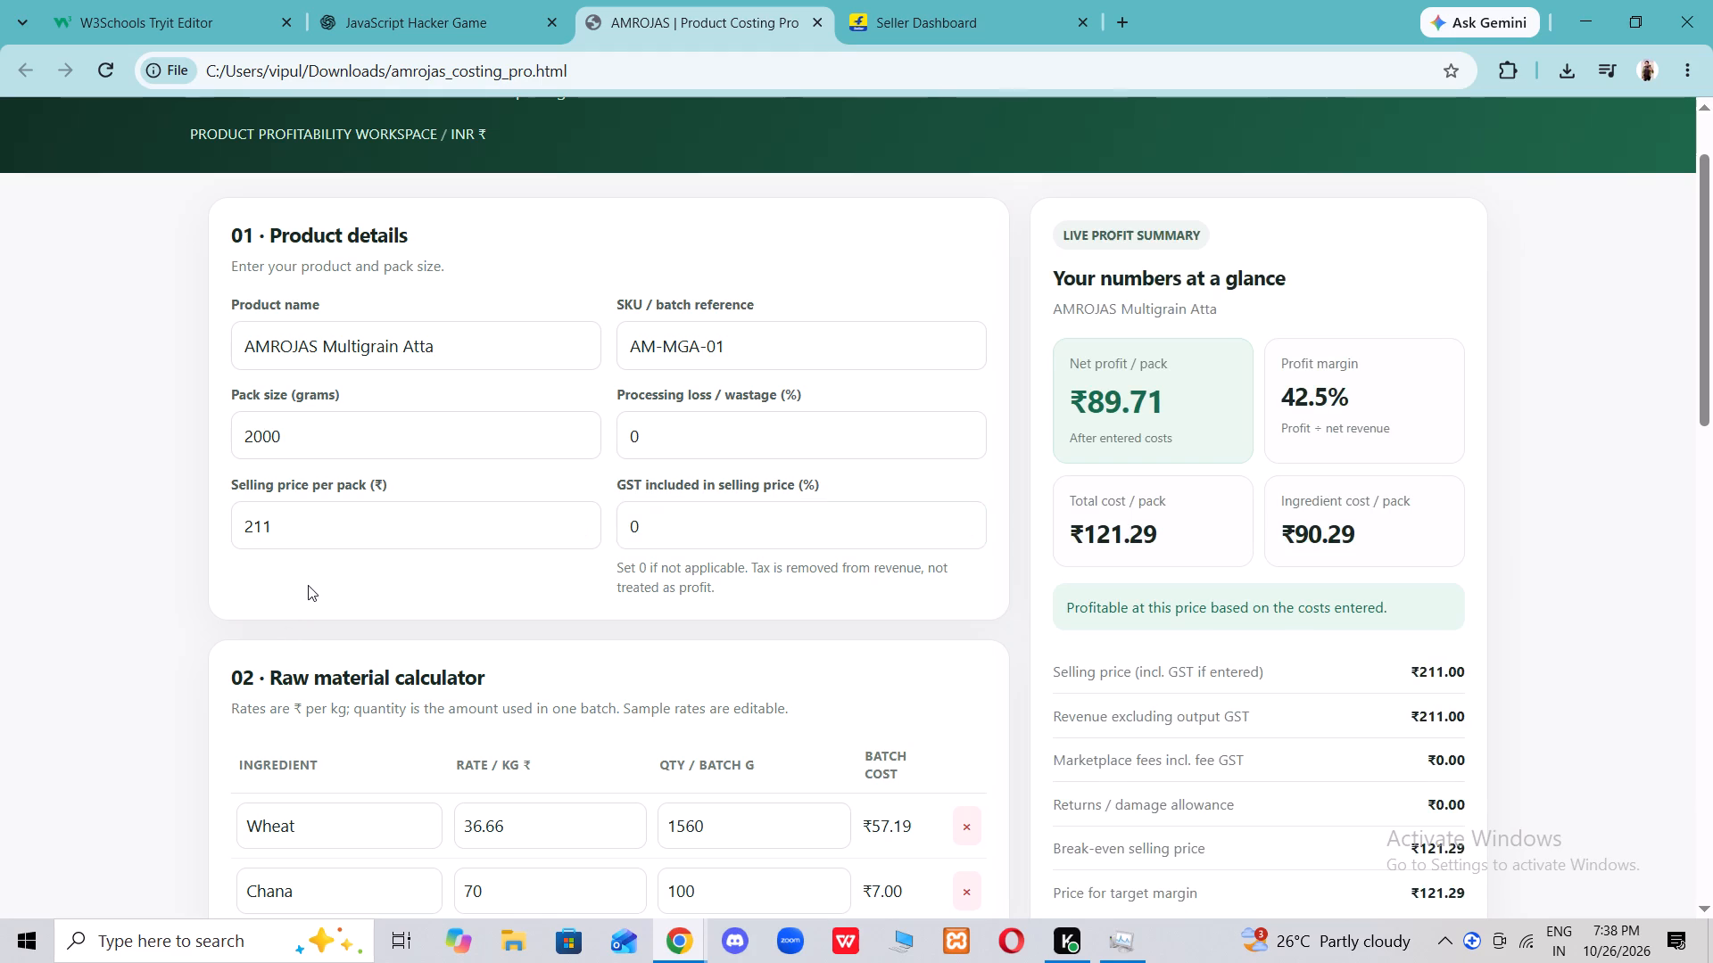
Set the jar / pouch / label cost per pack to ₹54 in the packaging and production costs.
scroll(309, 587, down, 9)
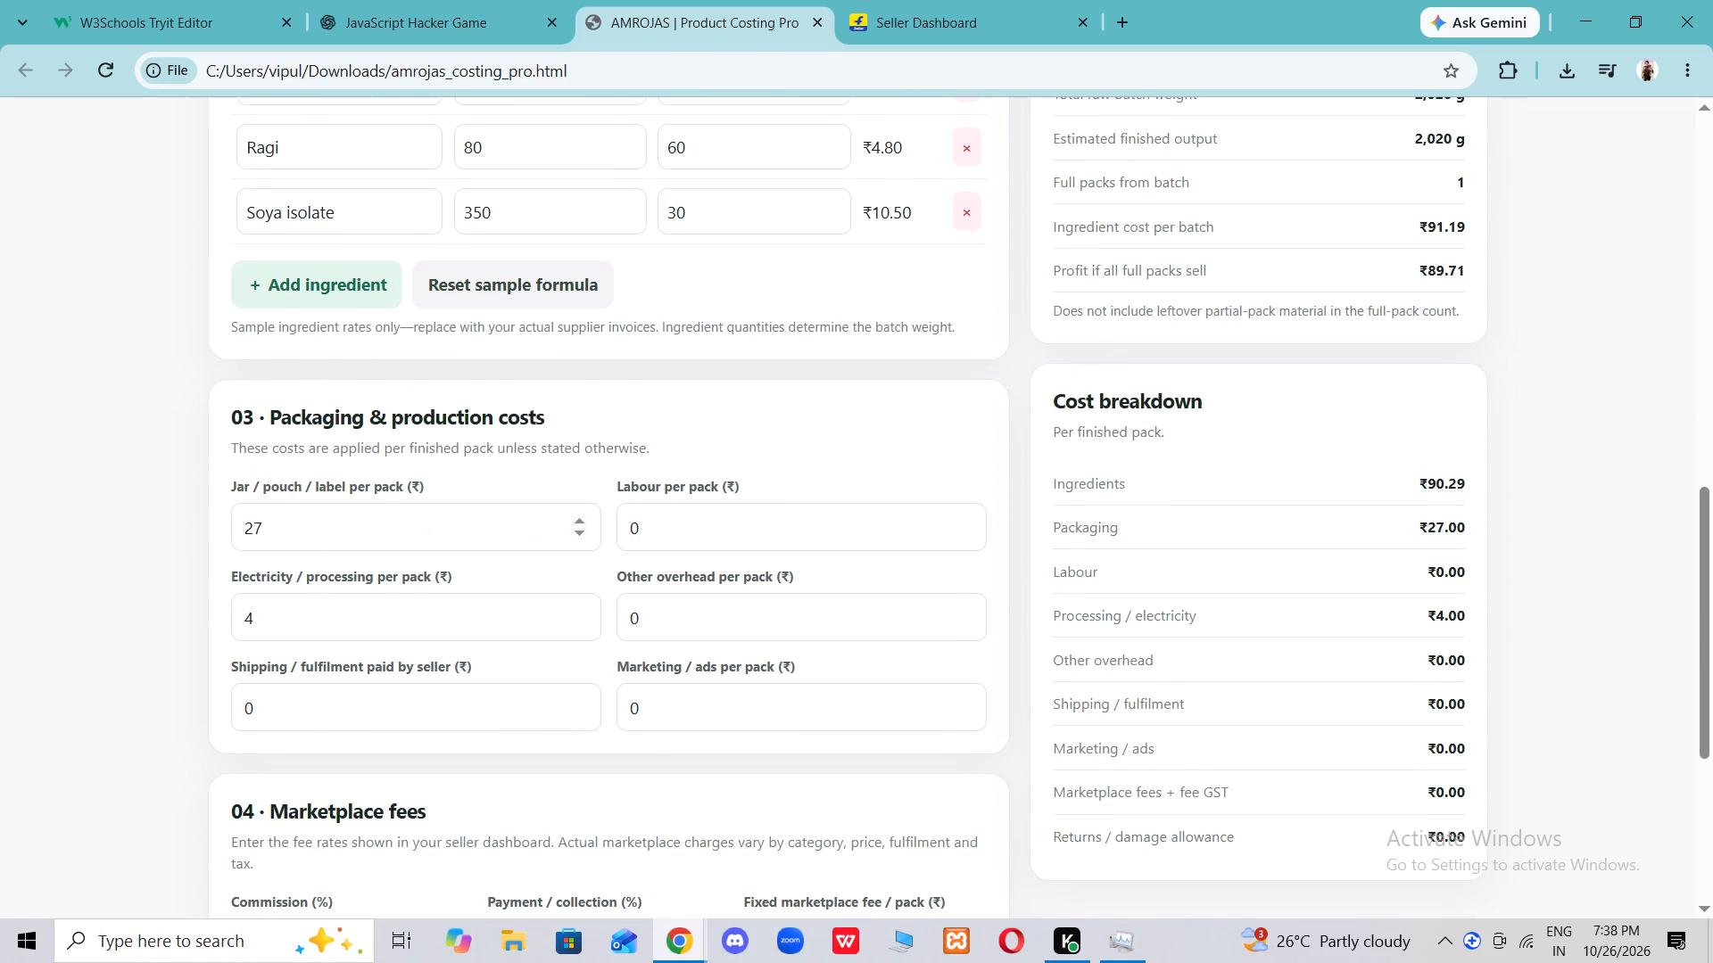
drag(275, 538, 244, 528)
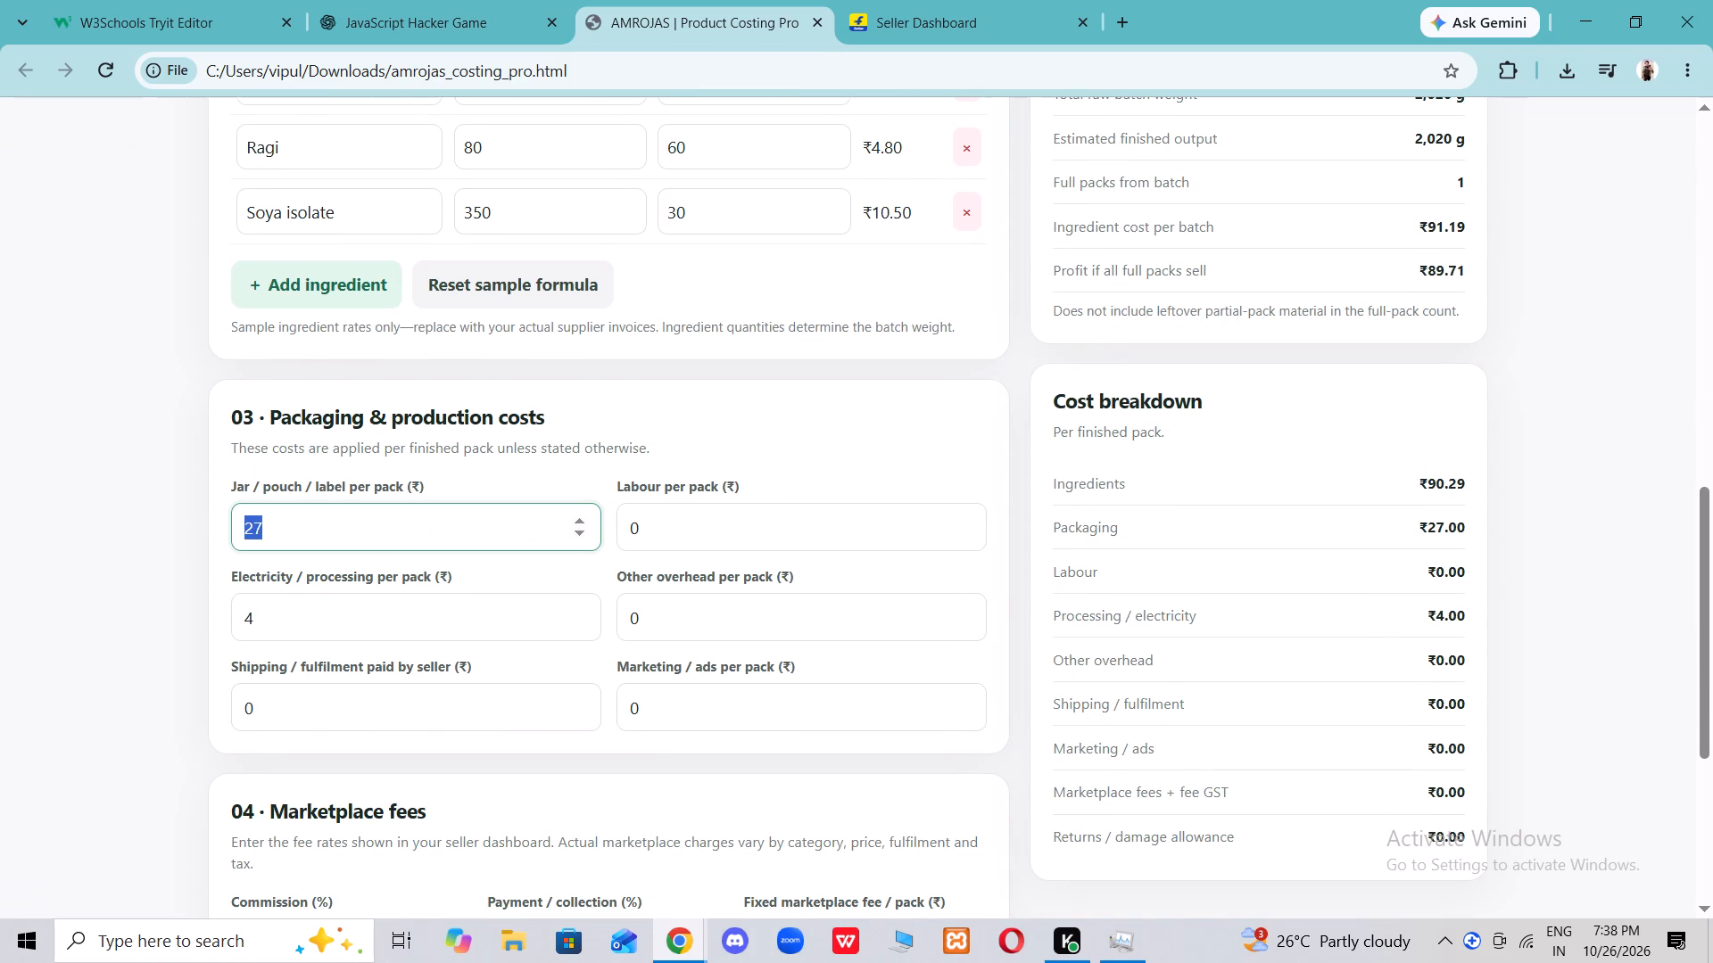
text(54)
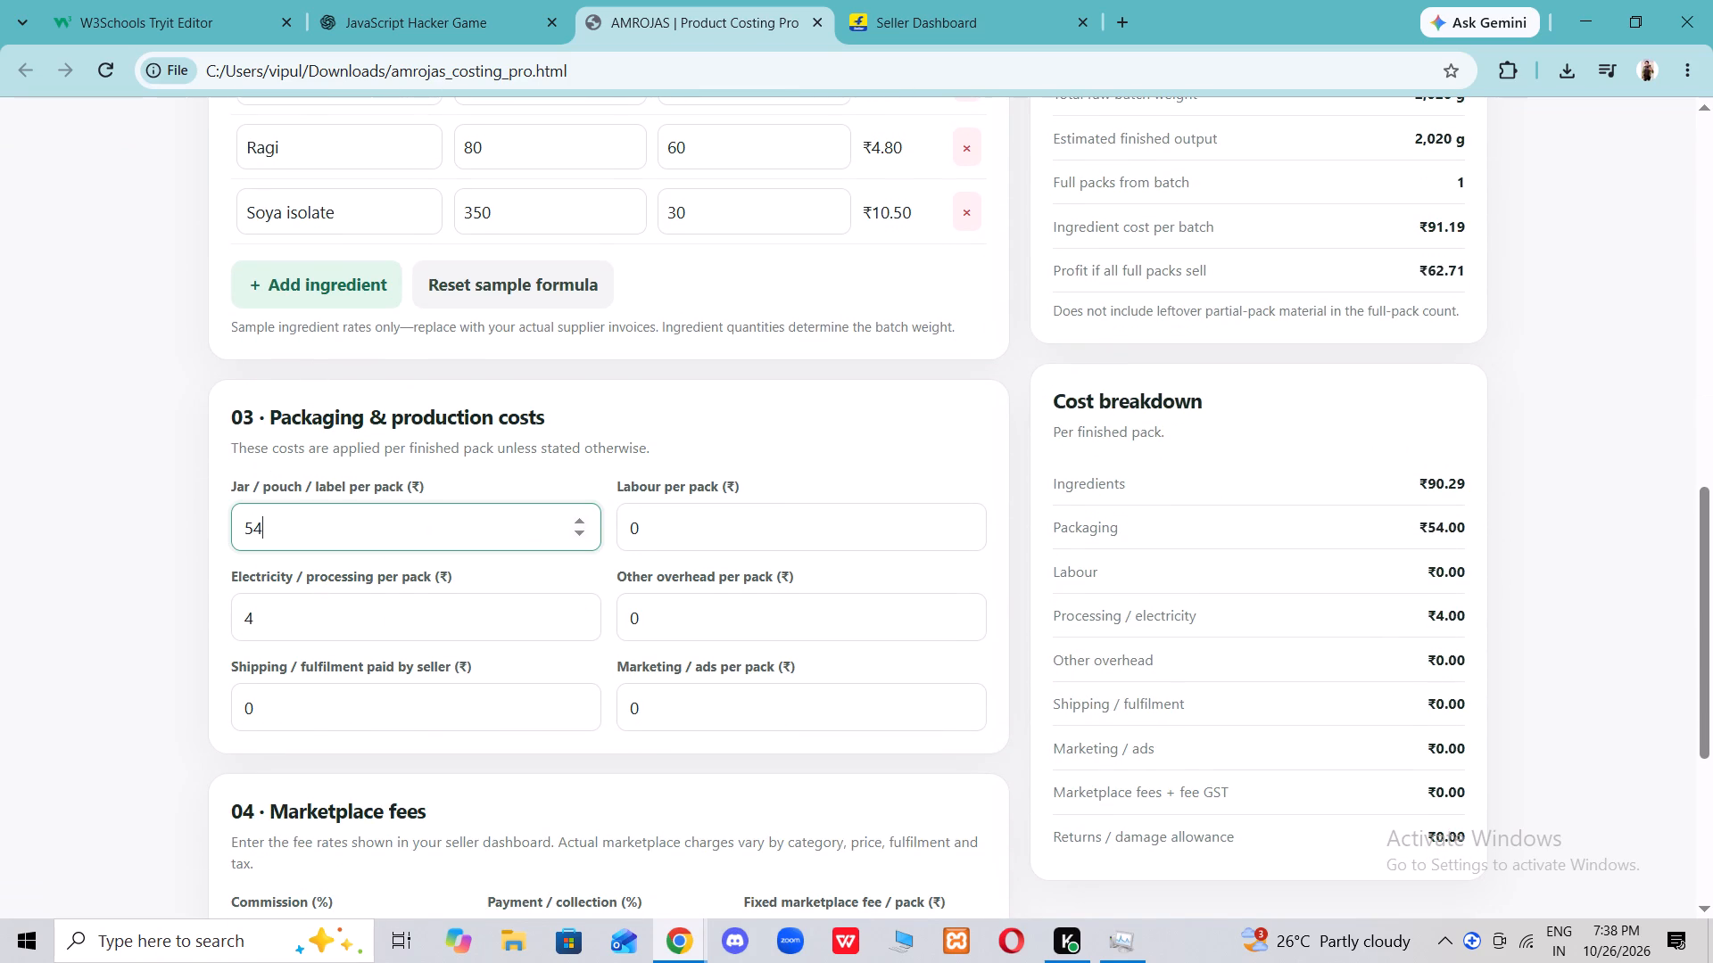
click(199, 603)
Examine the profit summary, ingredient costs, batch economics, cost breakdown and marketplace fees for the 2000 g pack.
scroll(182, 591, down, 3)
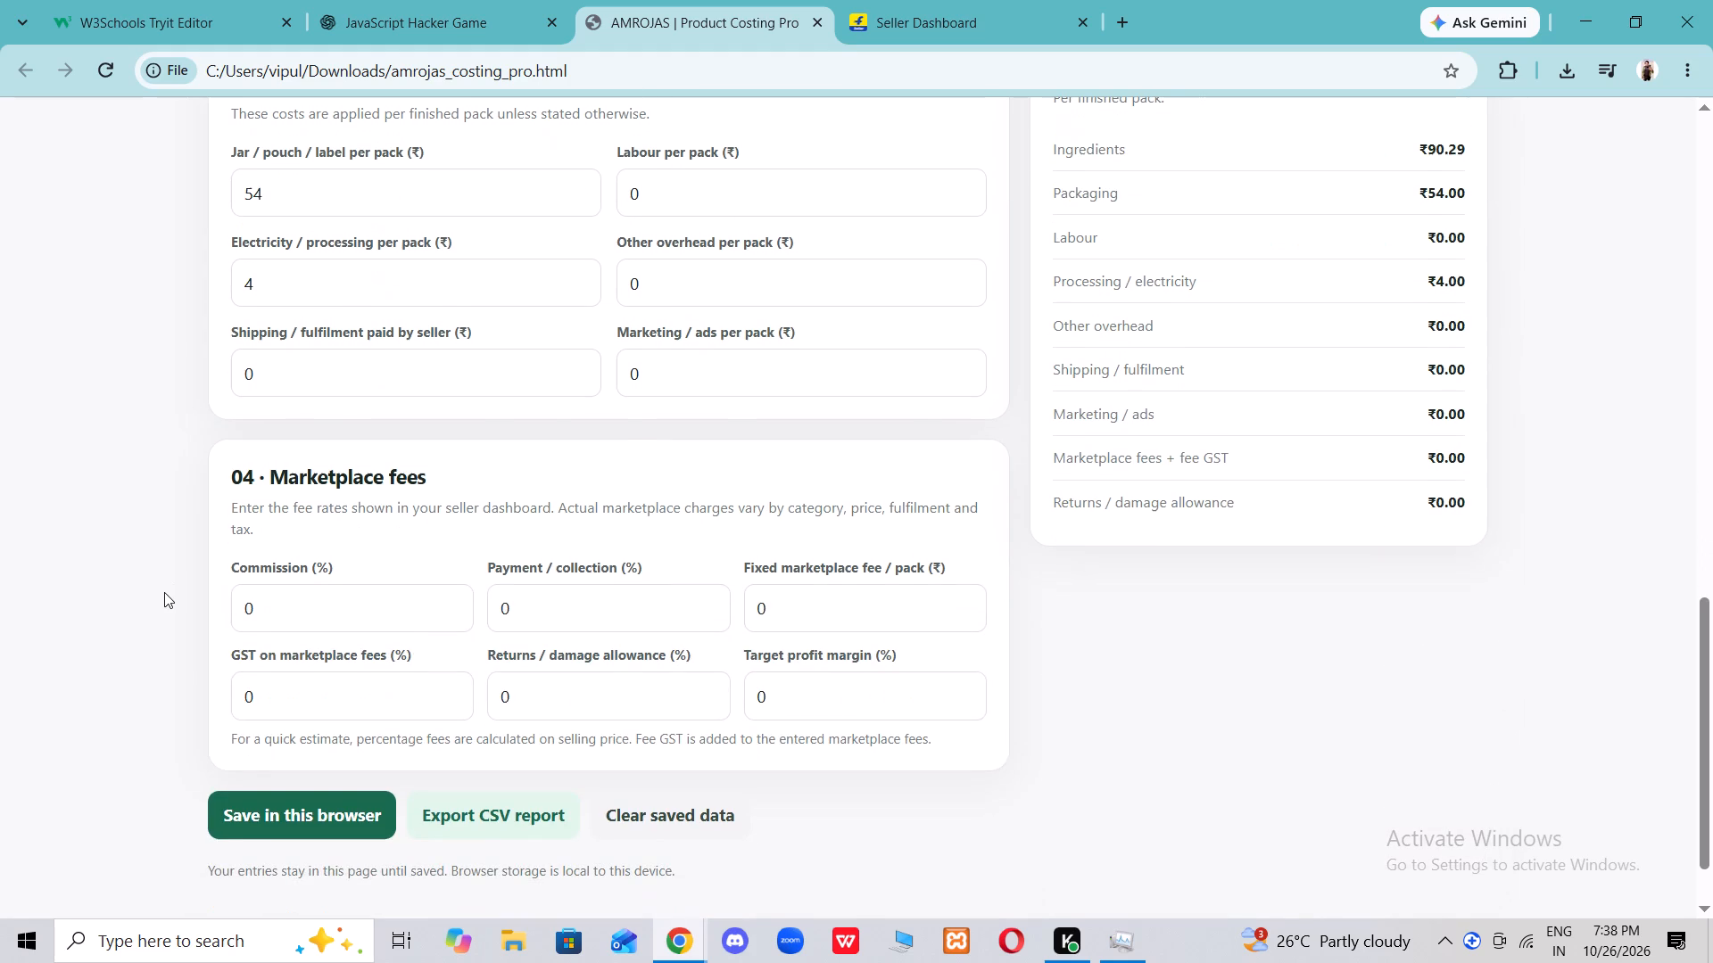
scroll(164, 592, up, 14)
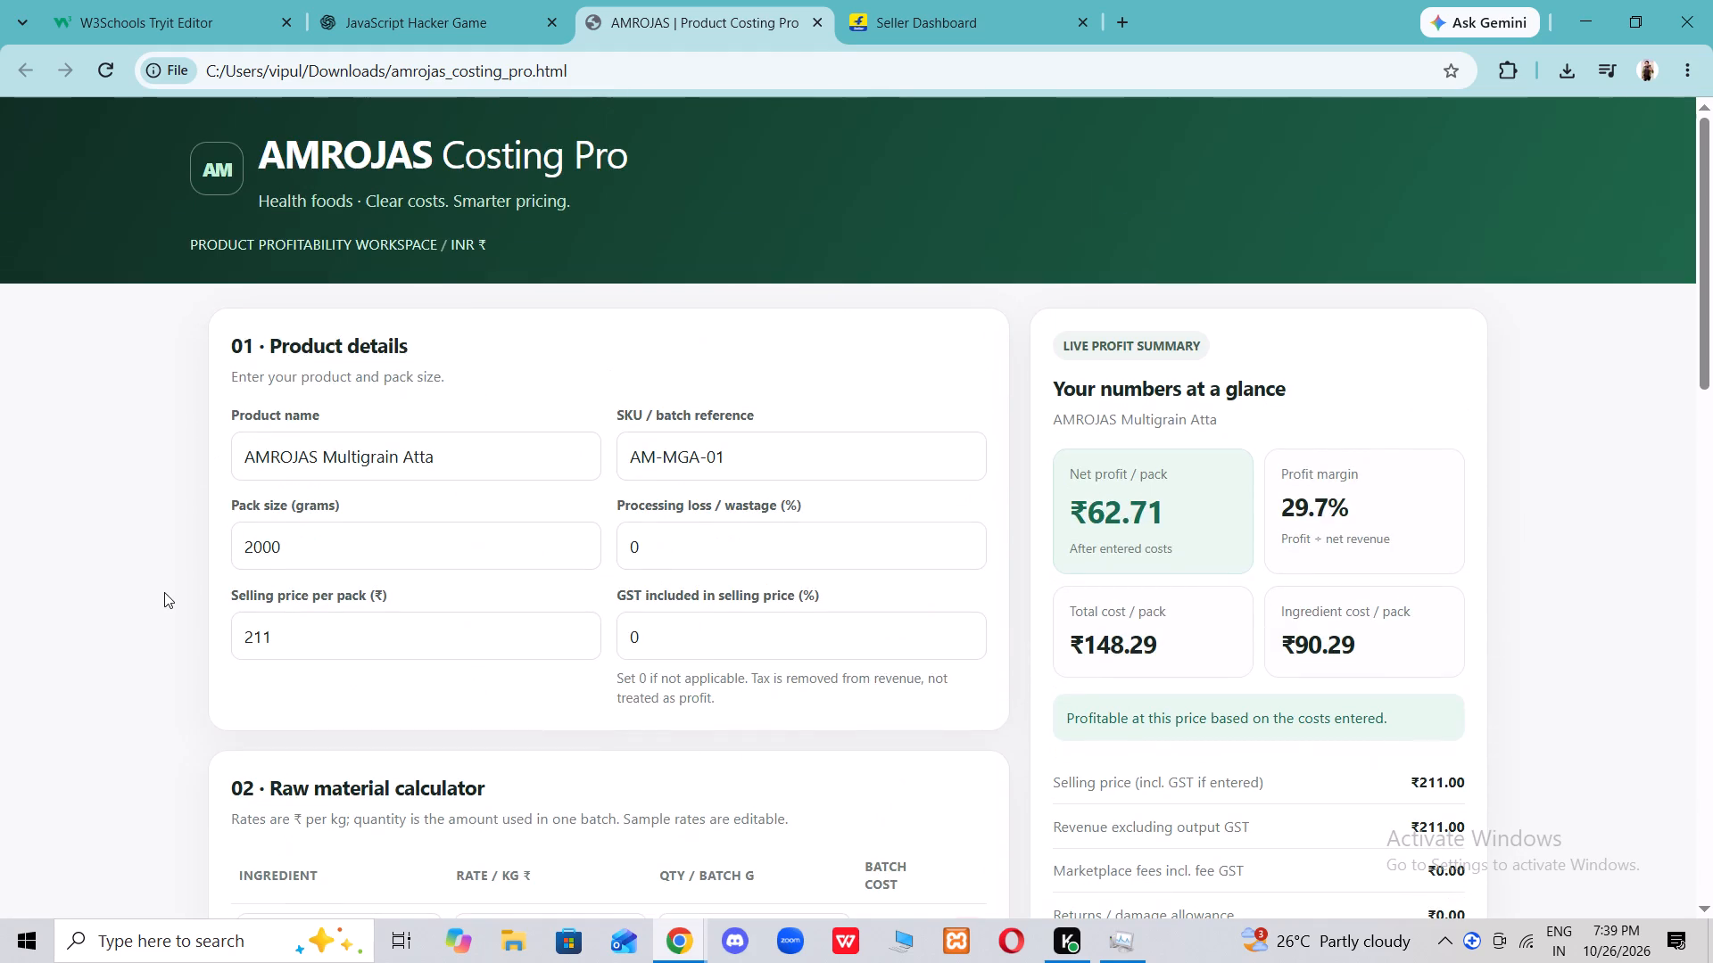
scroll(164, 592, down, 6)
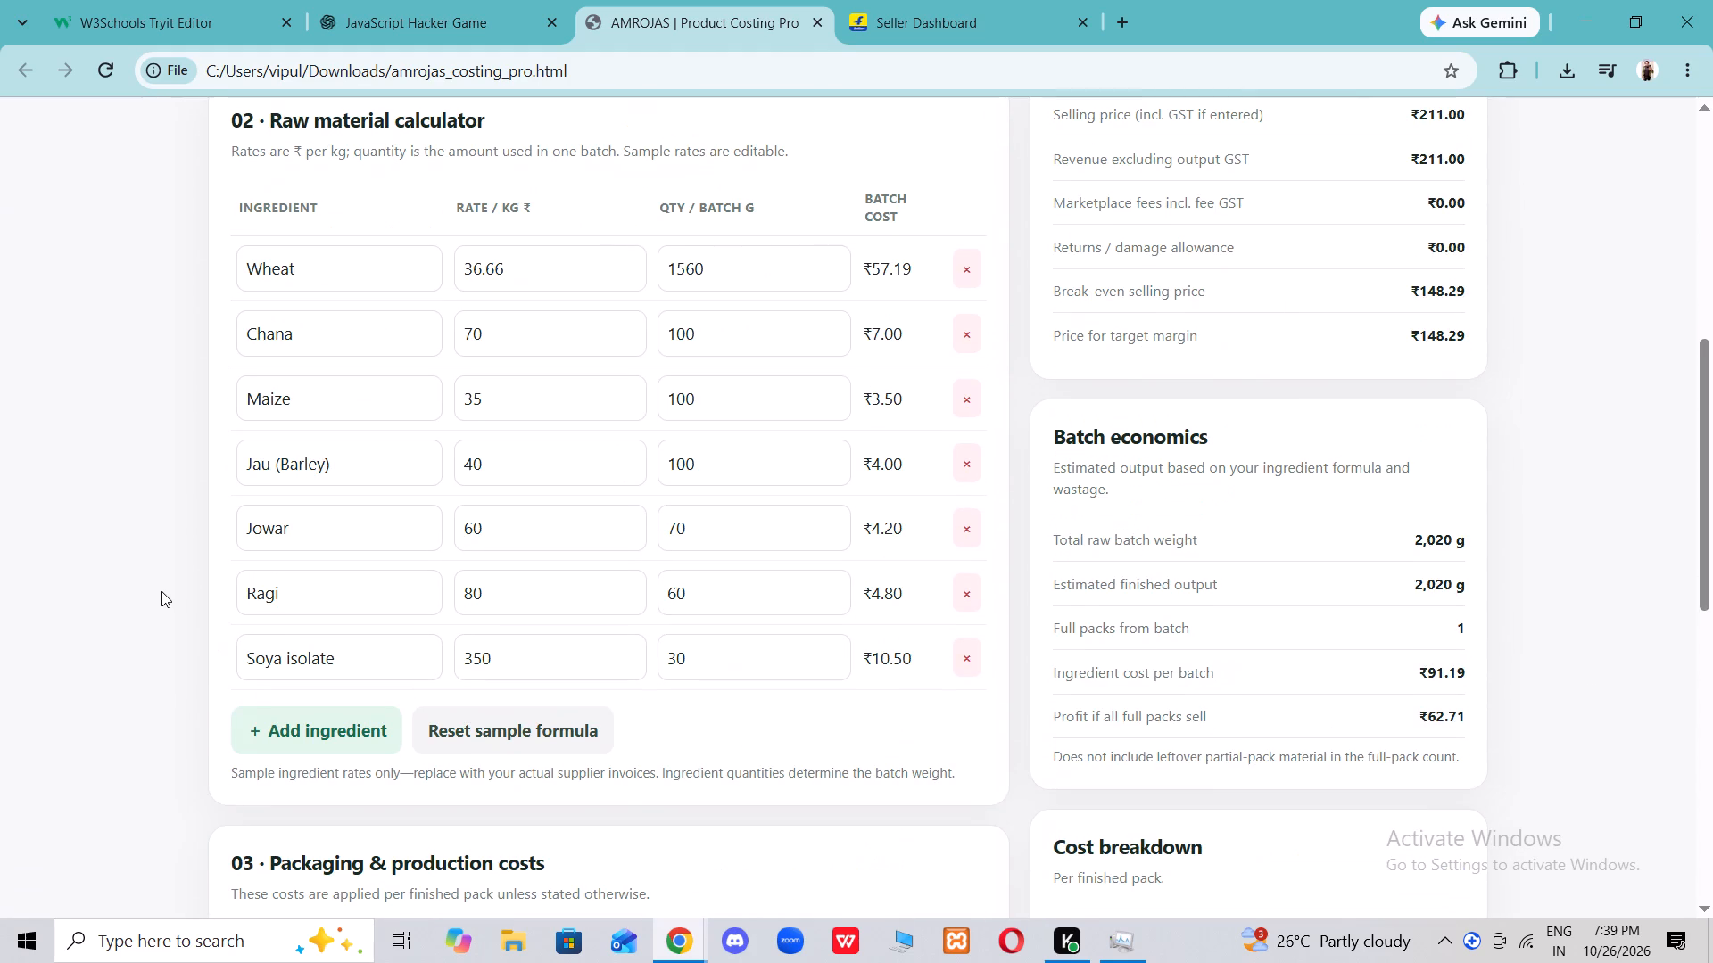
scroll(161, 591, up, 4)
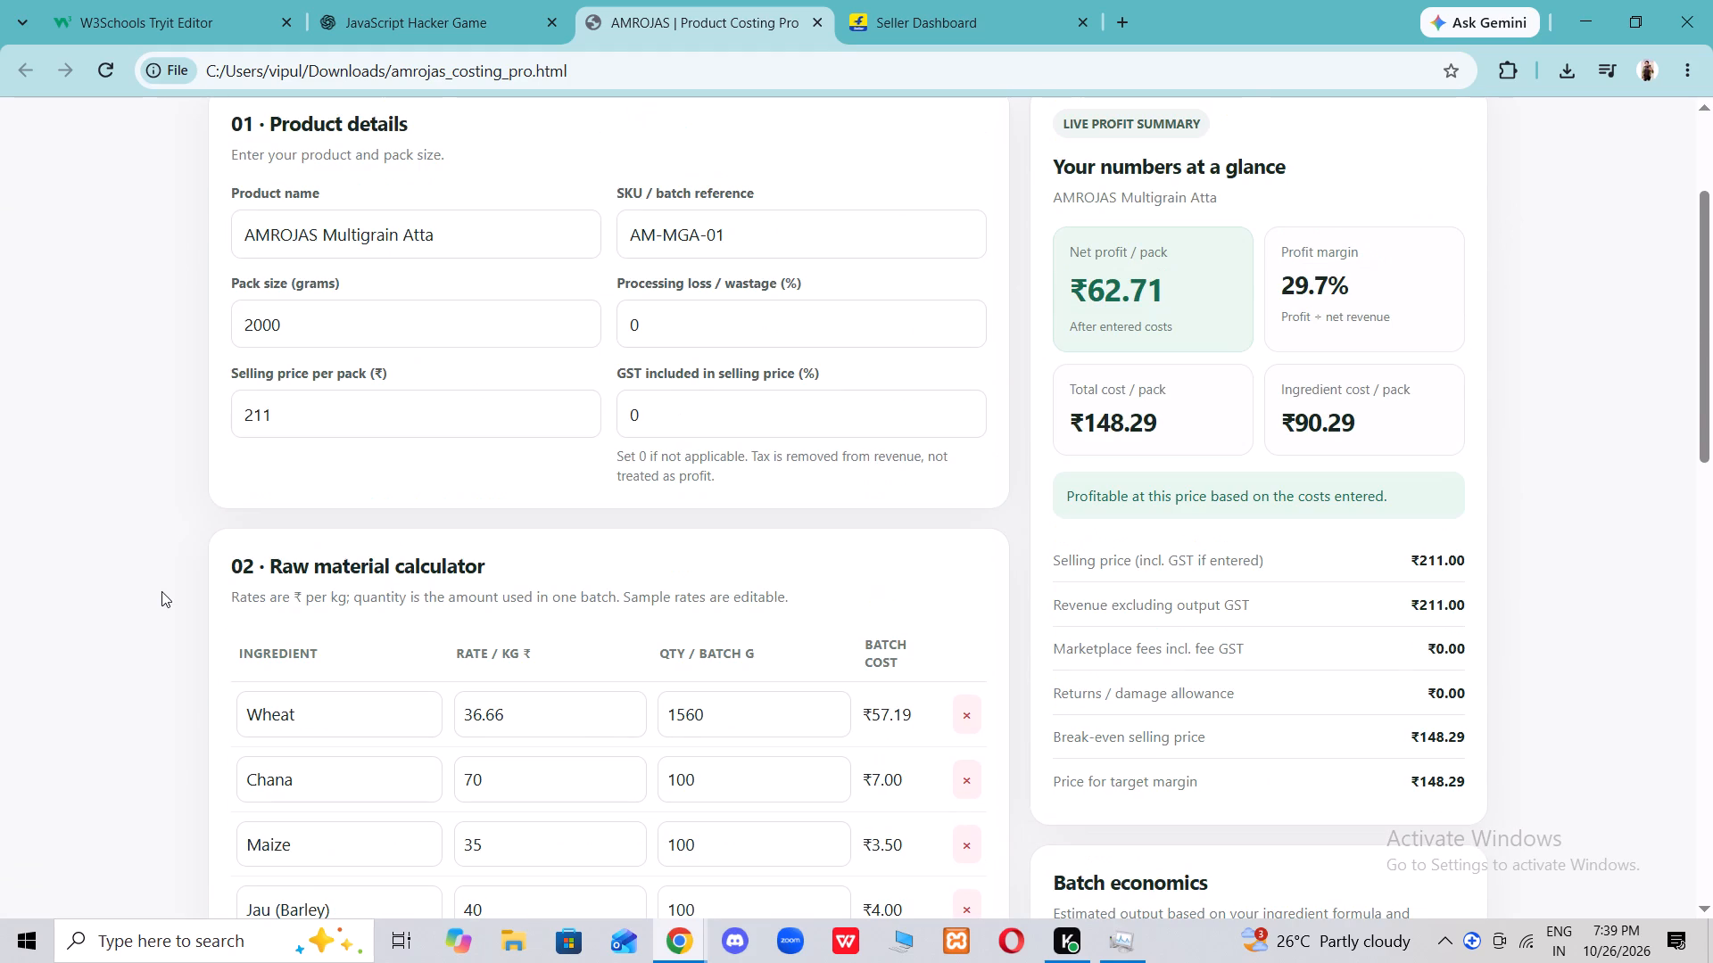
scroll(161, 591, down, 3)
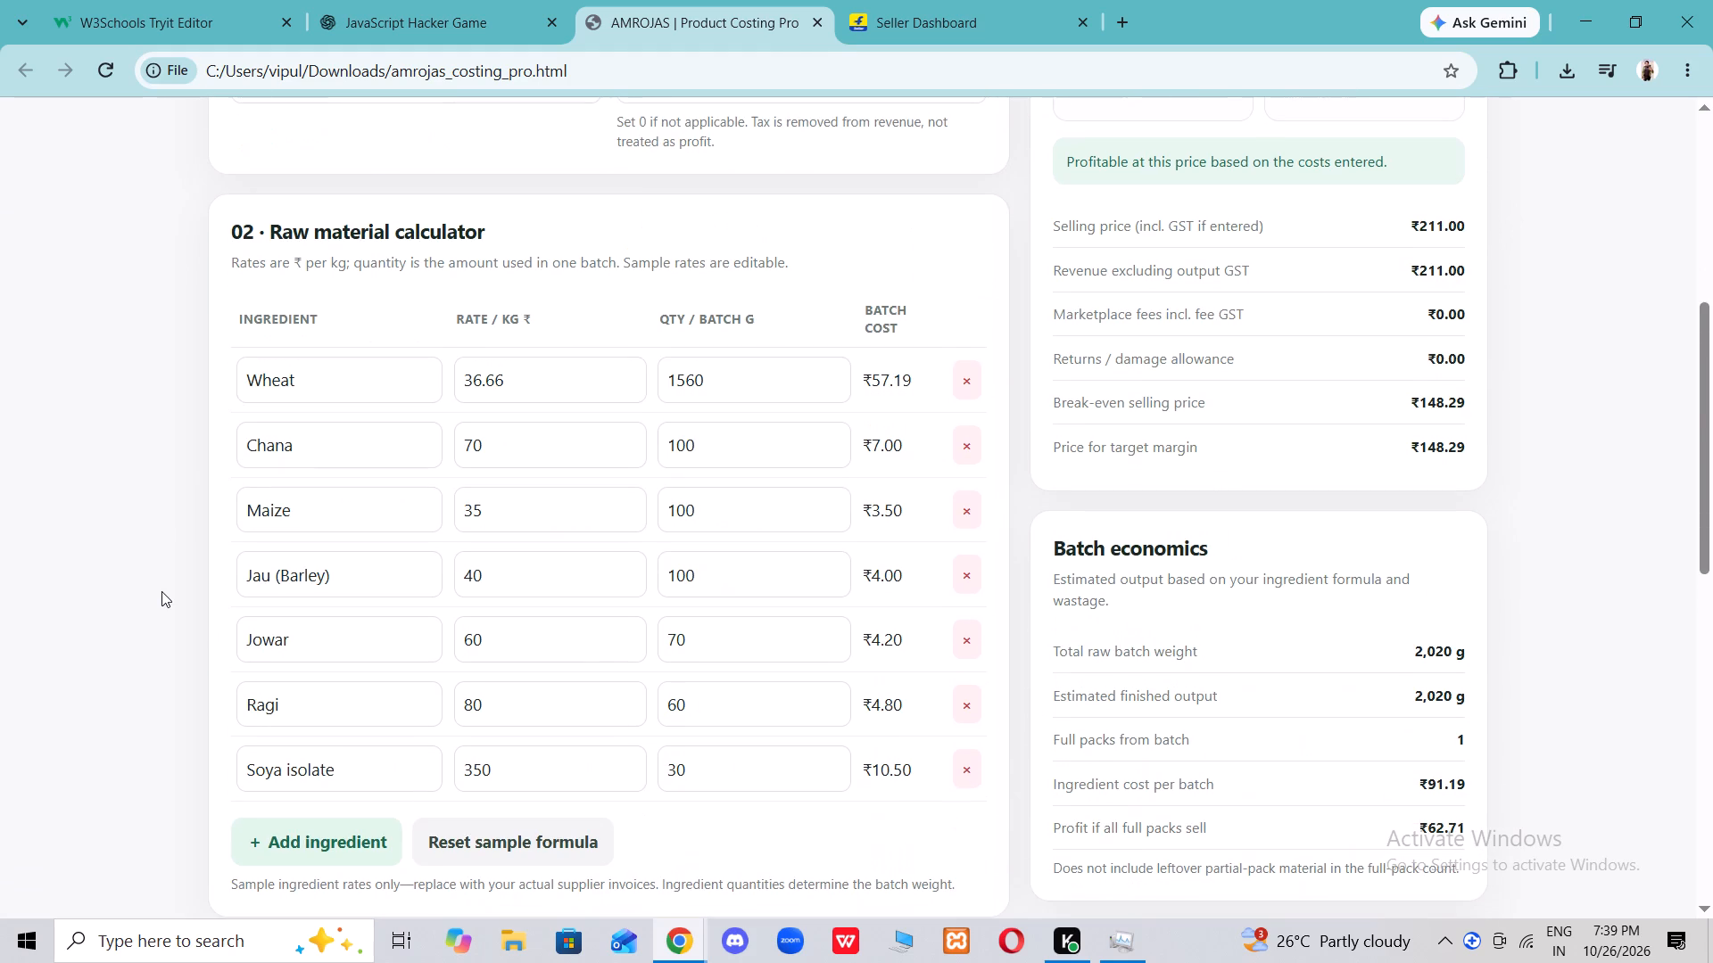
scroll(161, 591, up, 4)
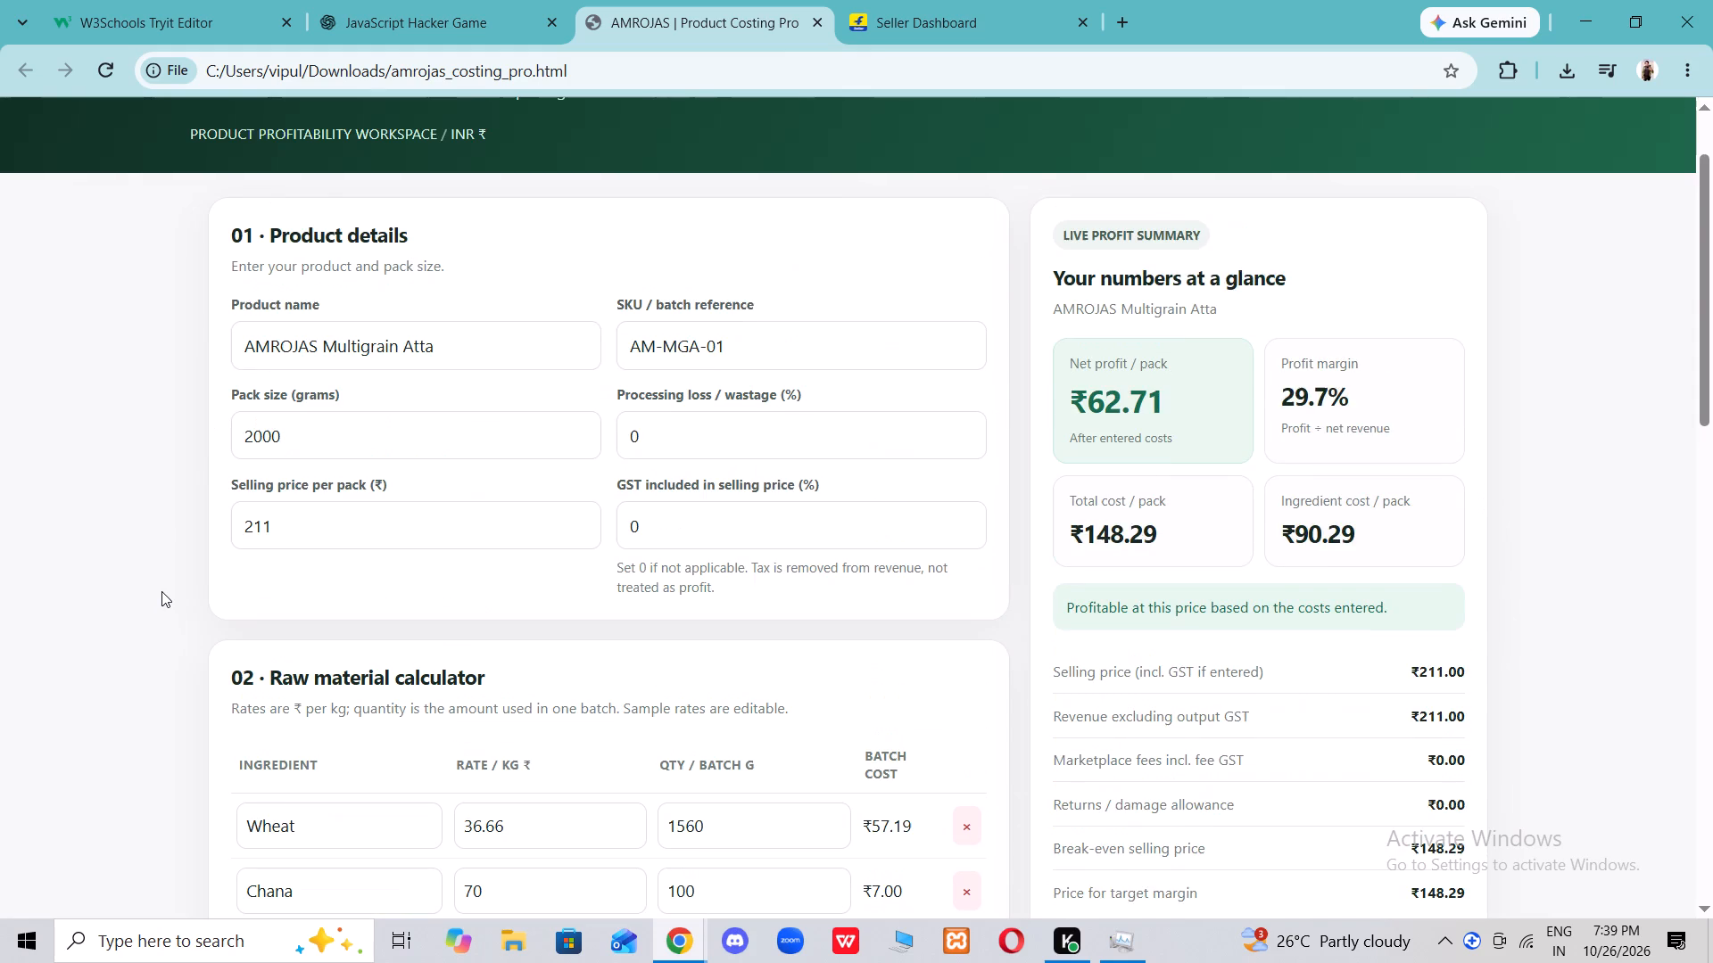
scroll(161, 591, down, 5)
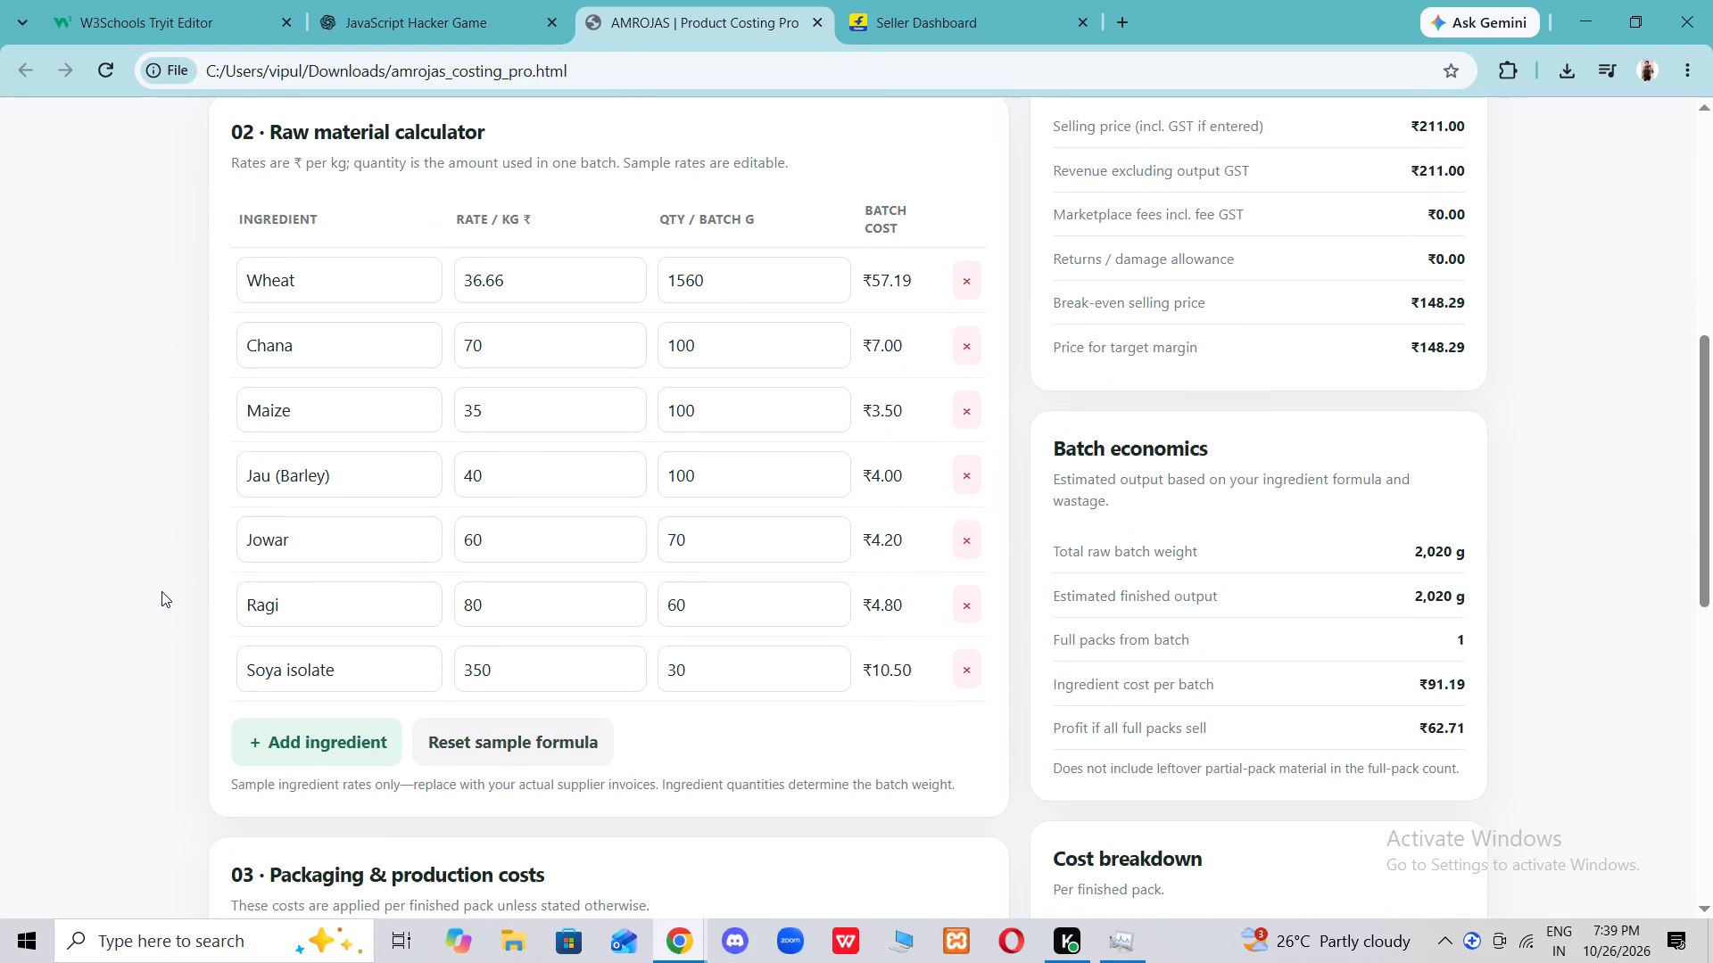
scroll(161, 591, down, 8)
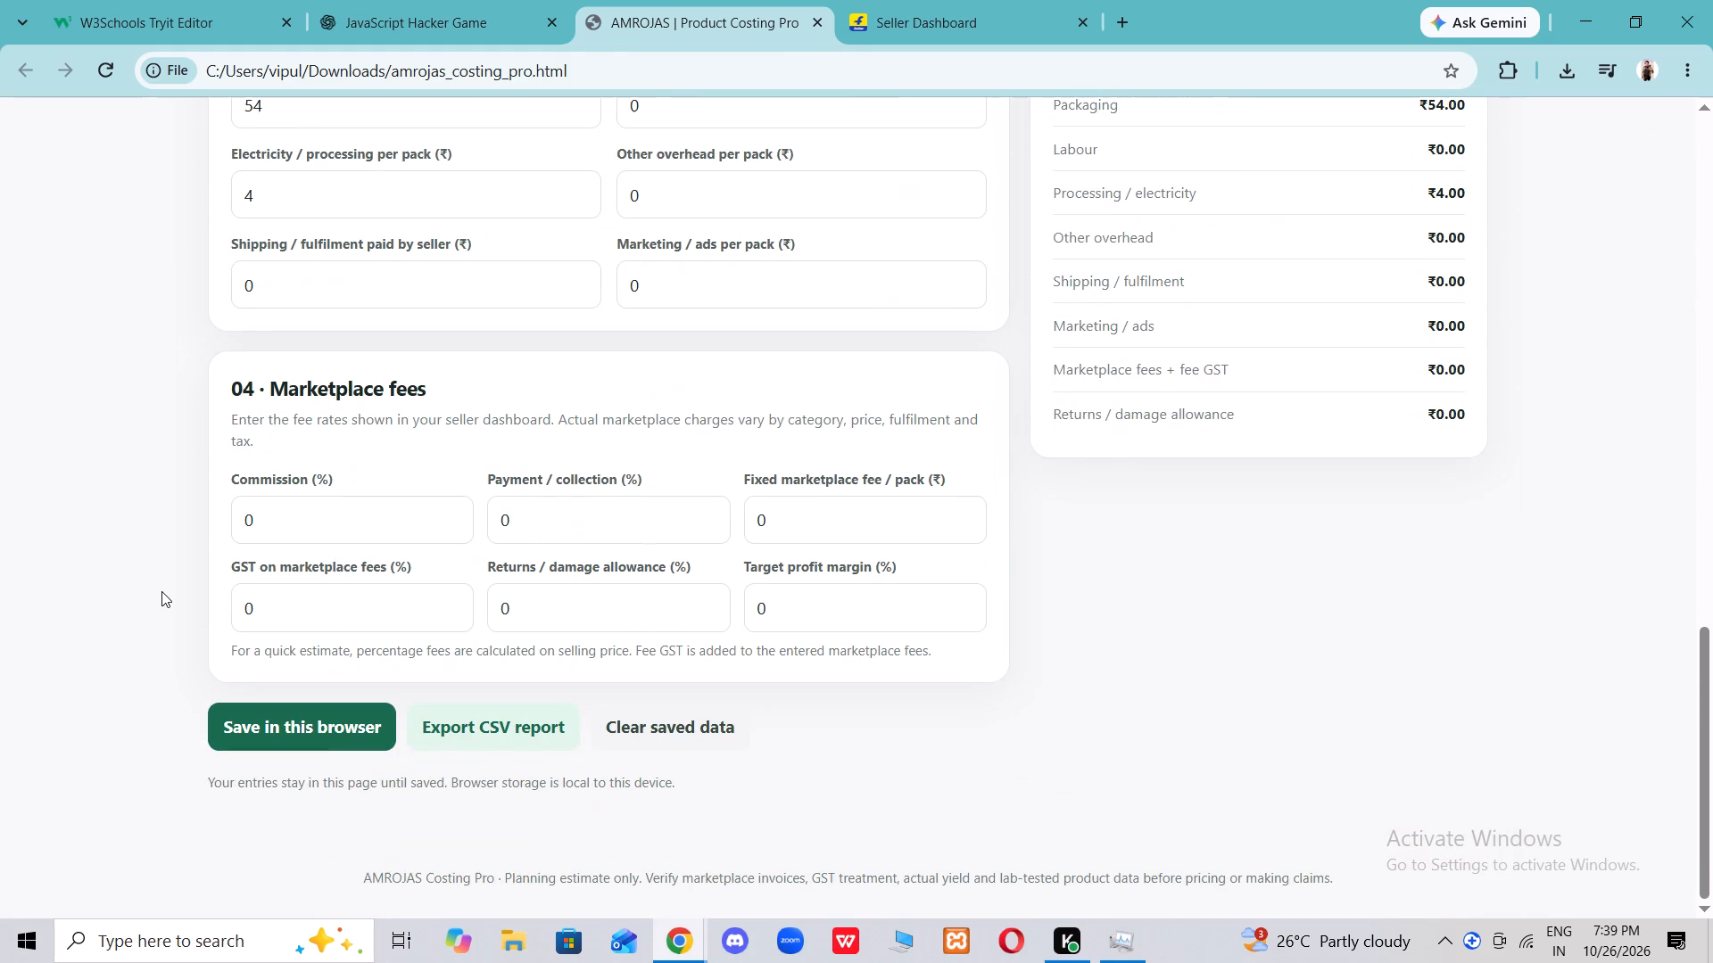
scroll(161, 591, up, 4)
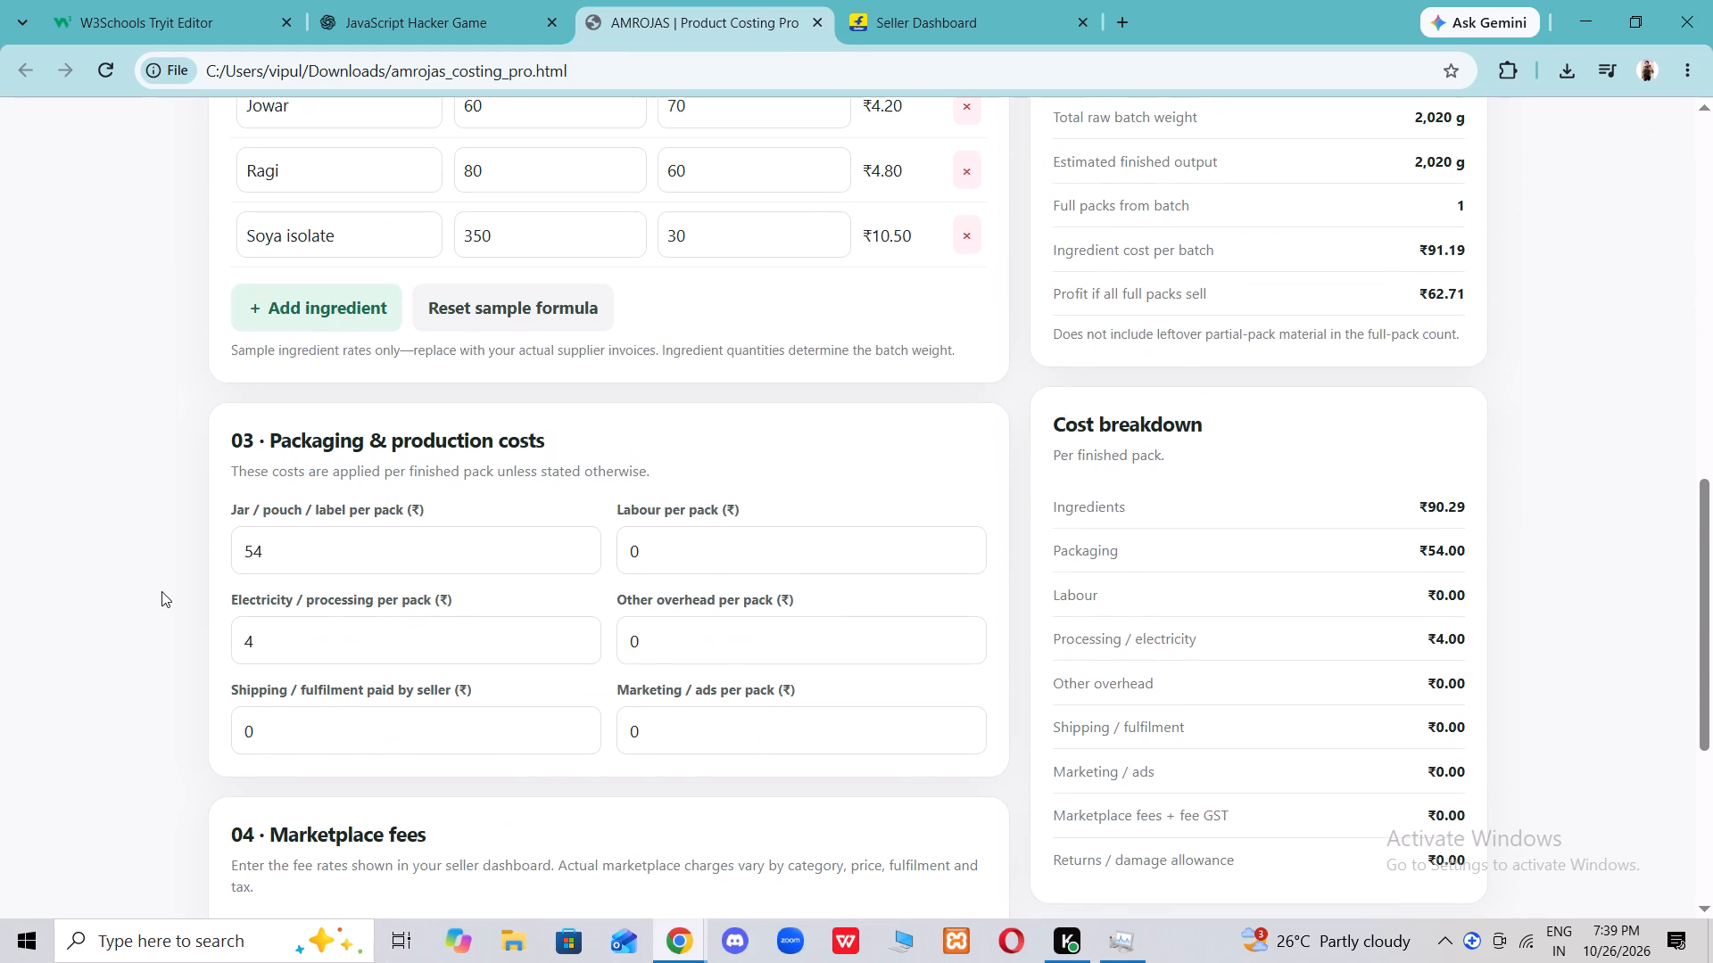
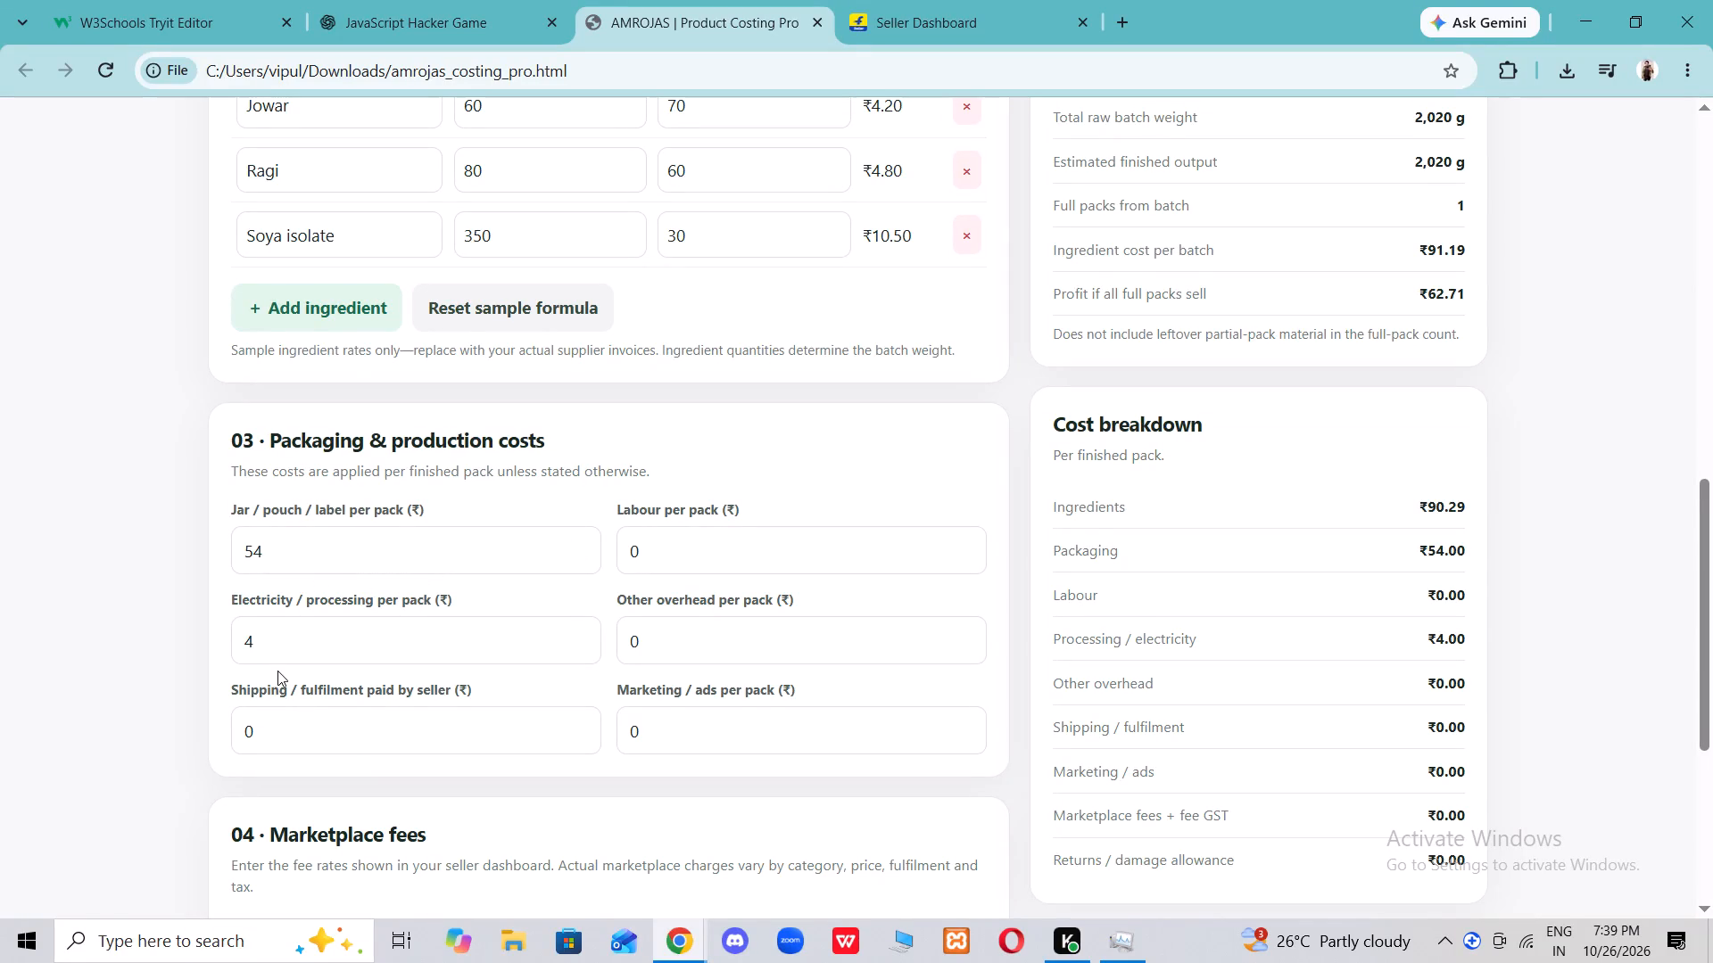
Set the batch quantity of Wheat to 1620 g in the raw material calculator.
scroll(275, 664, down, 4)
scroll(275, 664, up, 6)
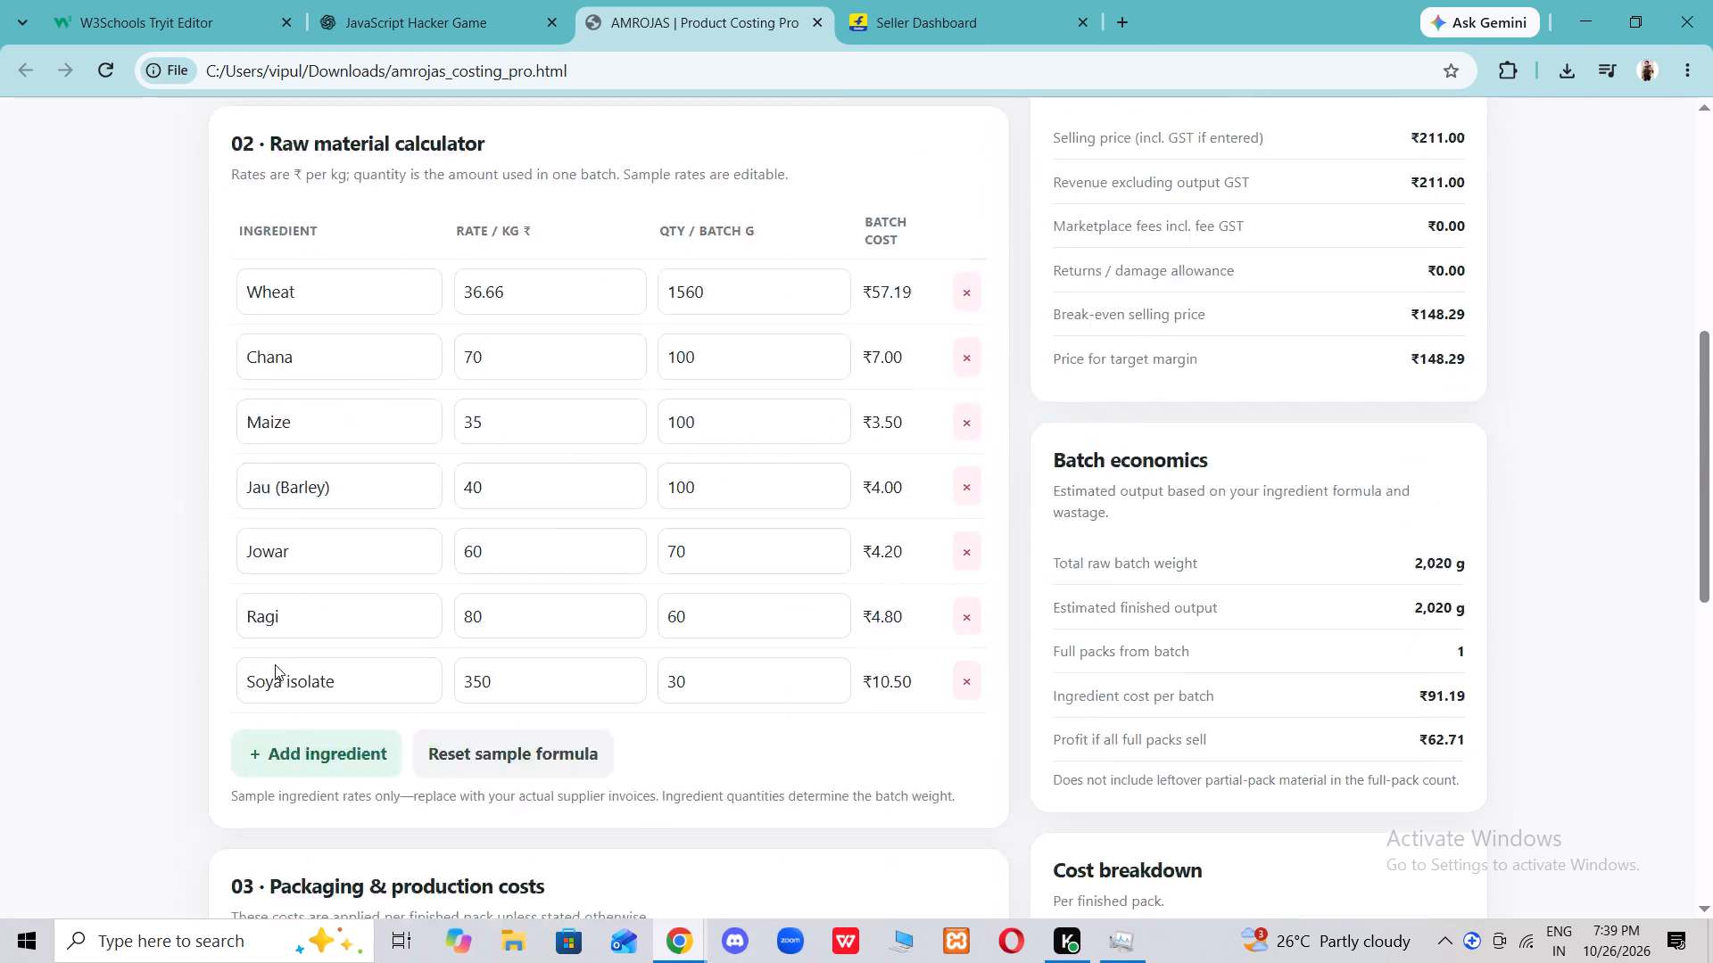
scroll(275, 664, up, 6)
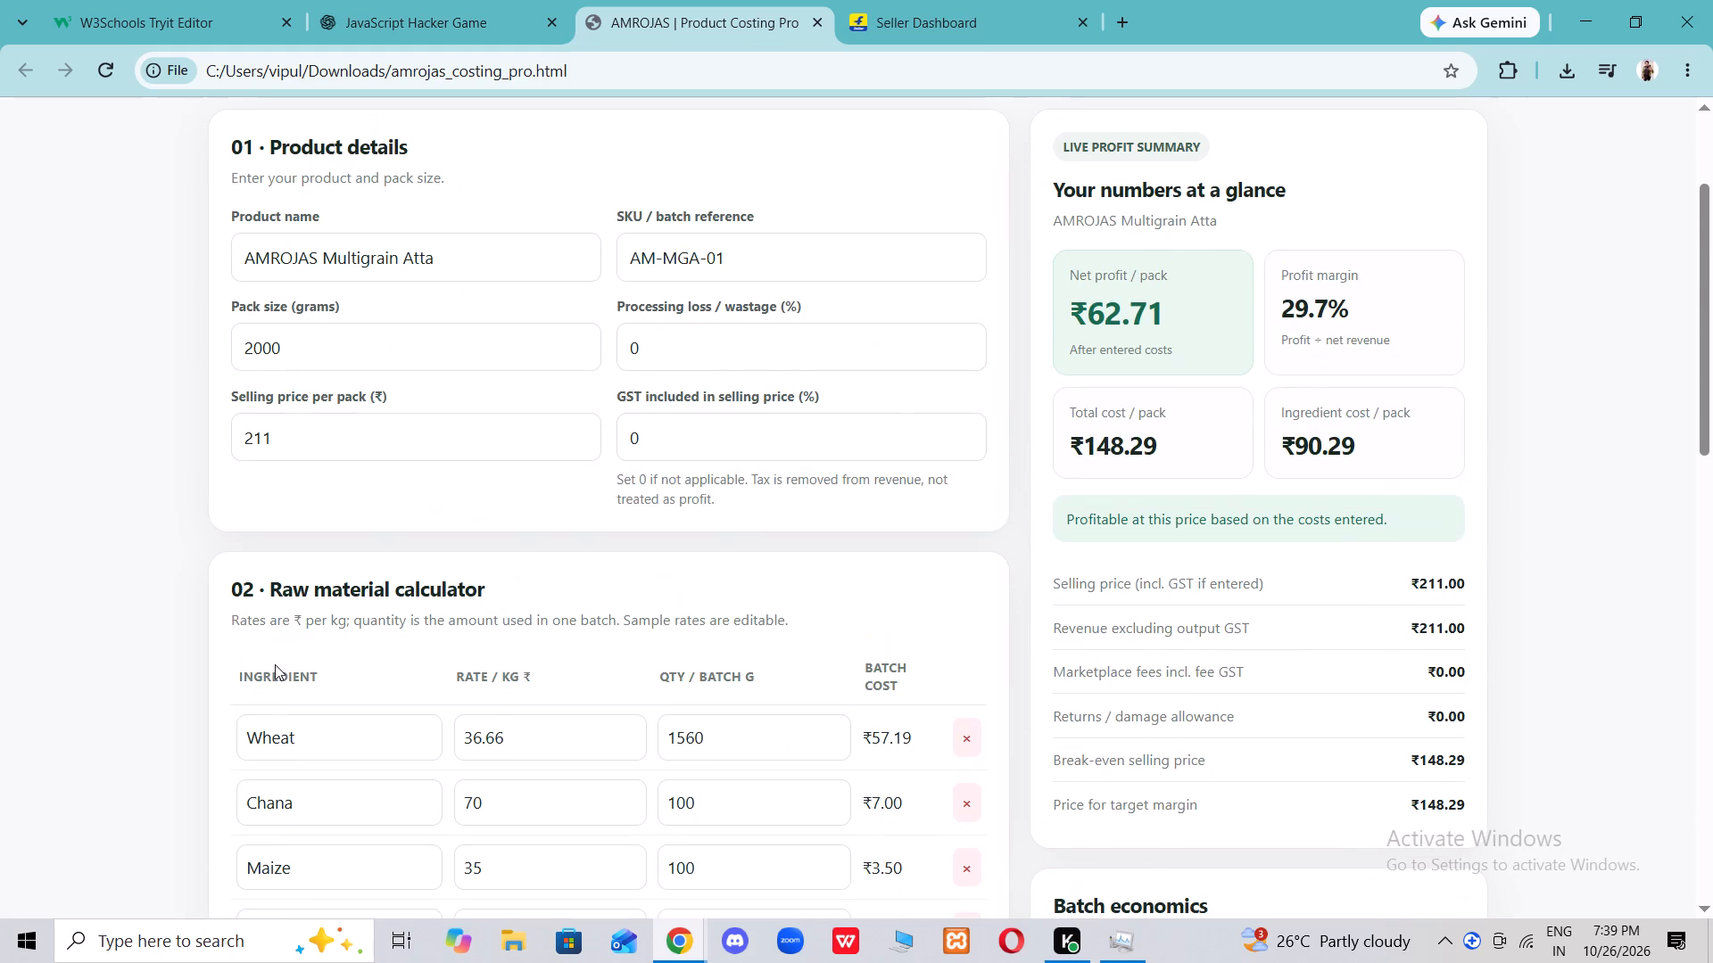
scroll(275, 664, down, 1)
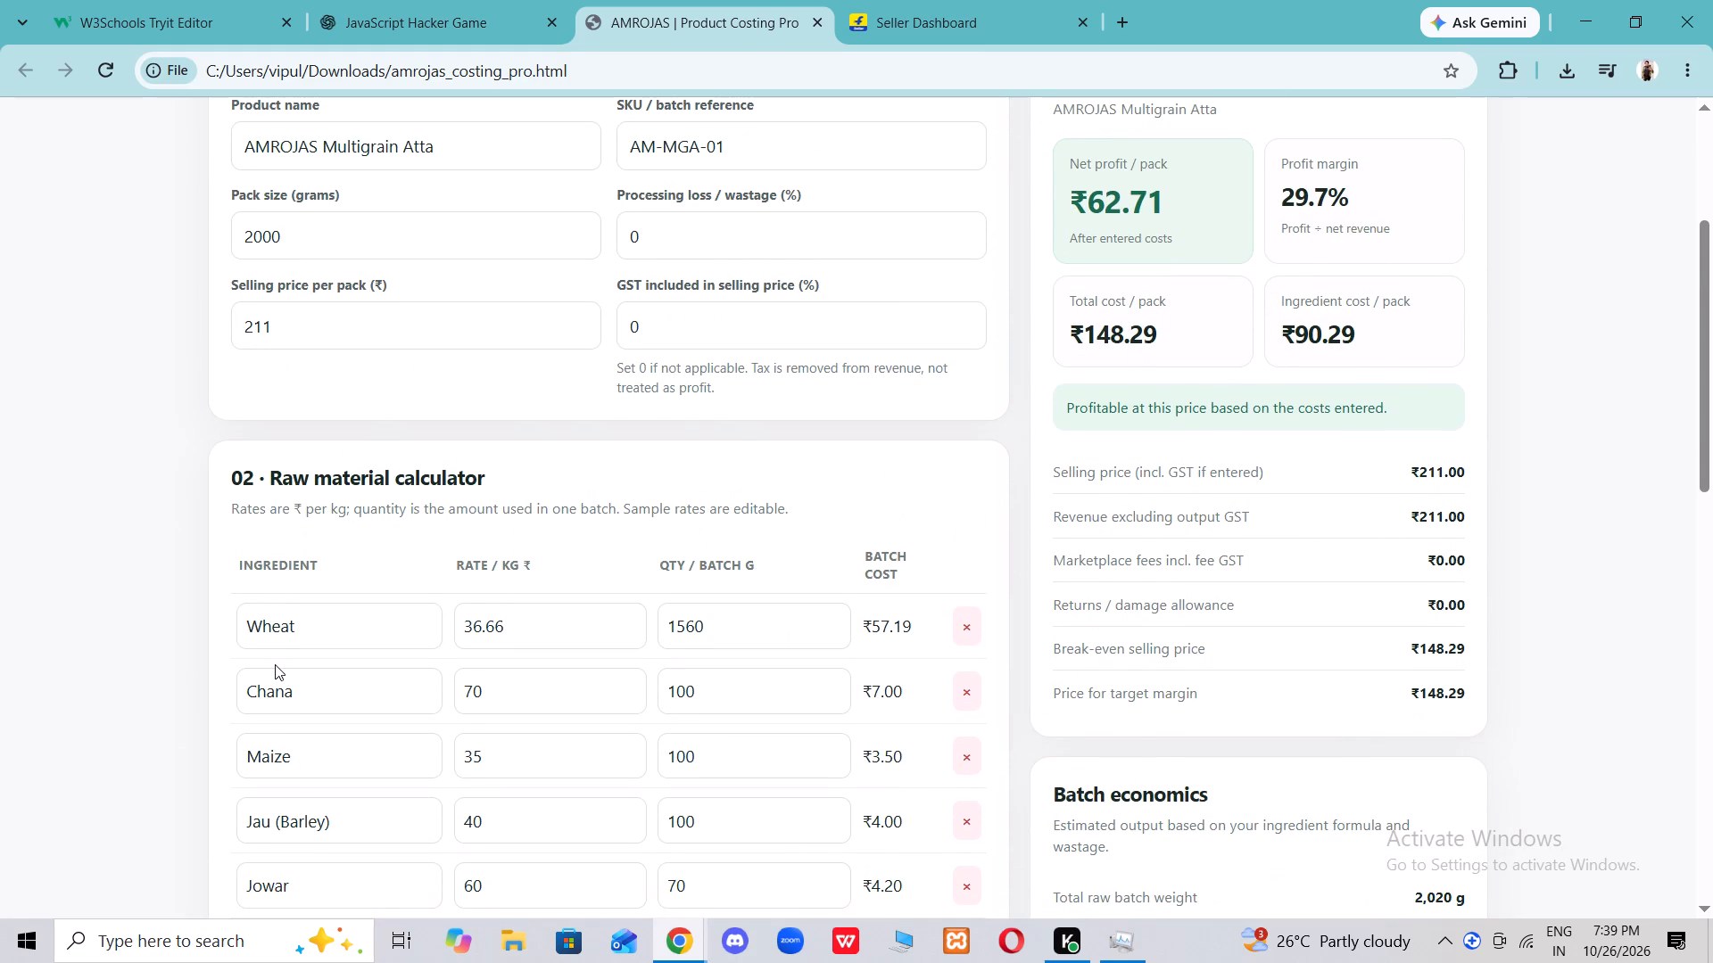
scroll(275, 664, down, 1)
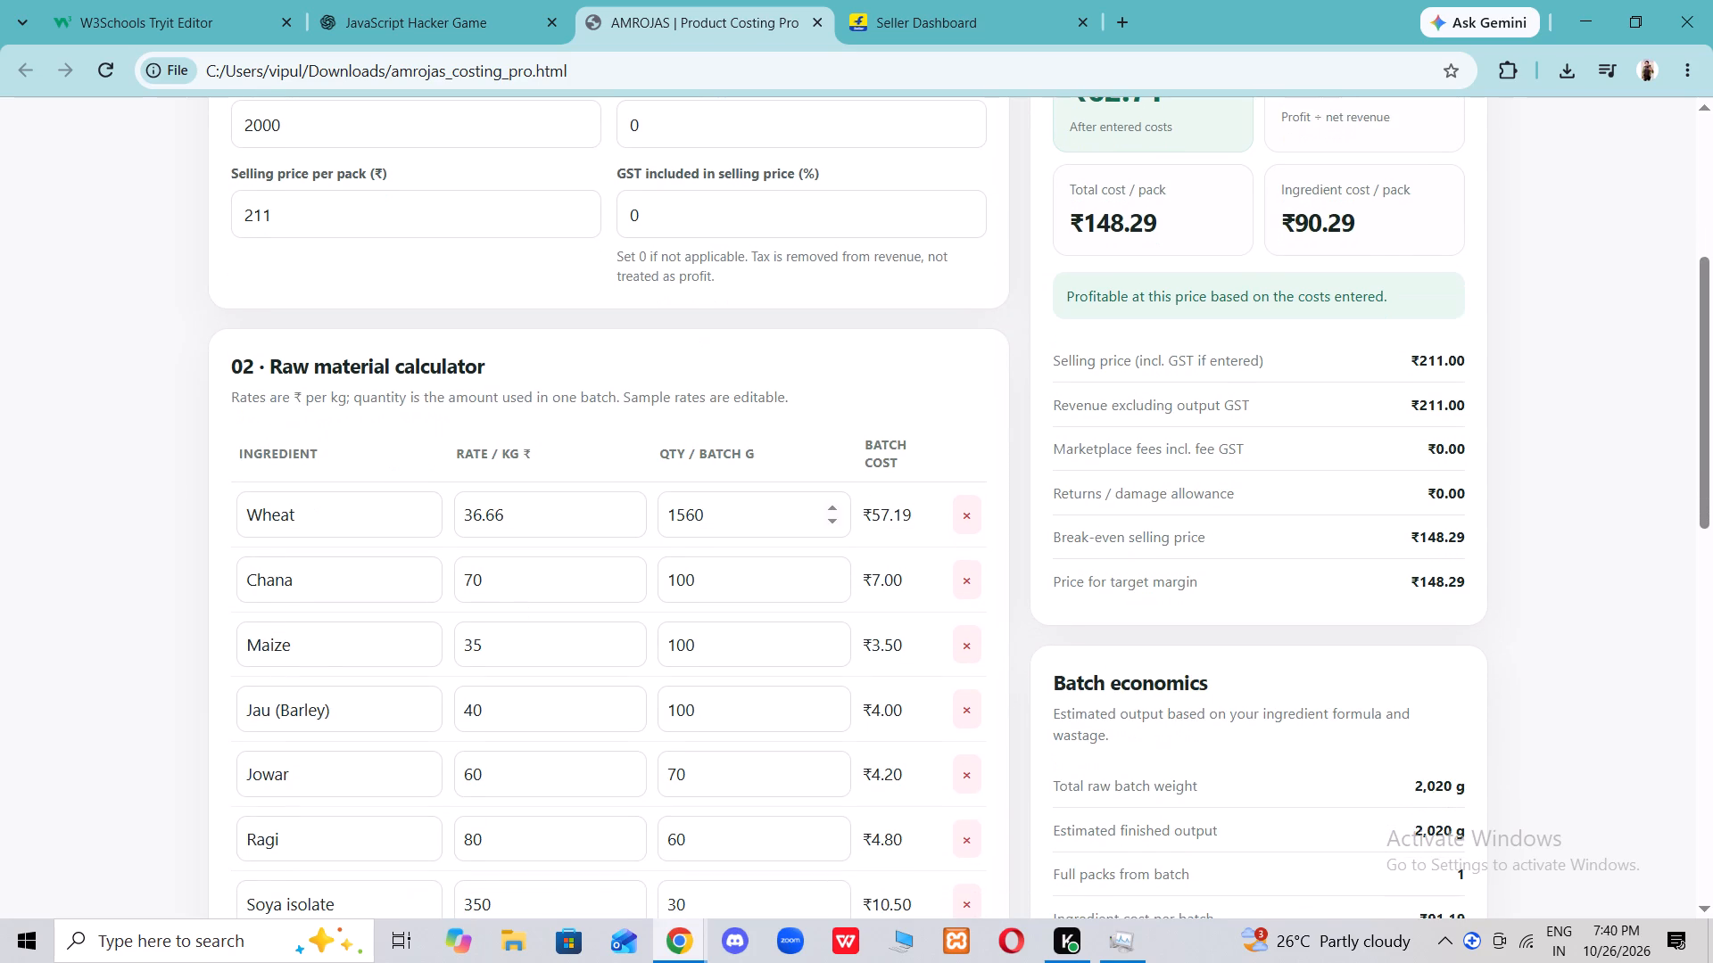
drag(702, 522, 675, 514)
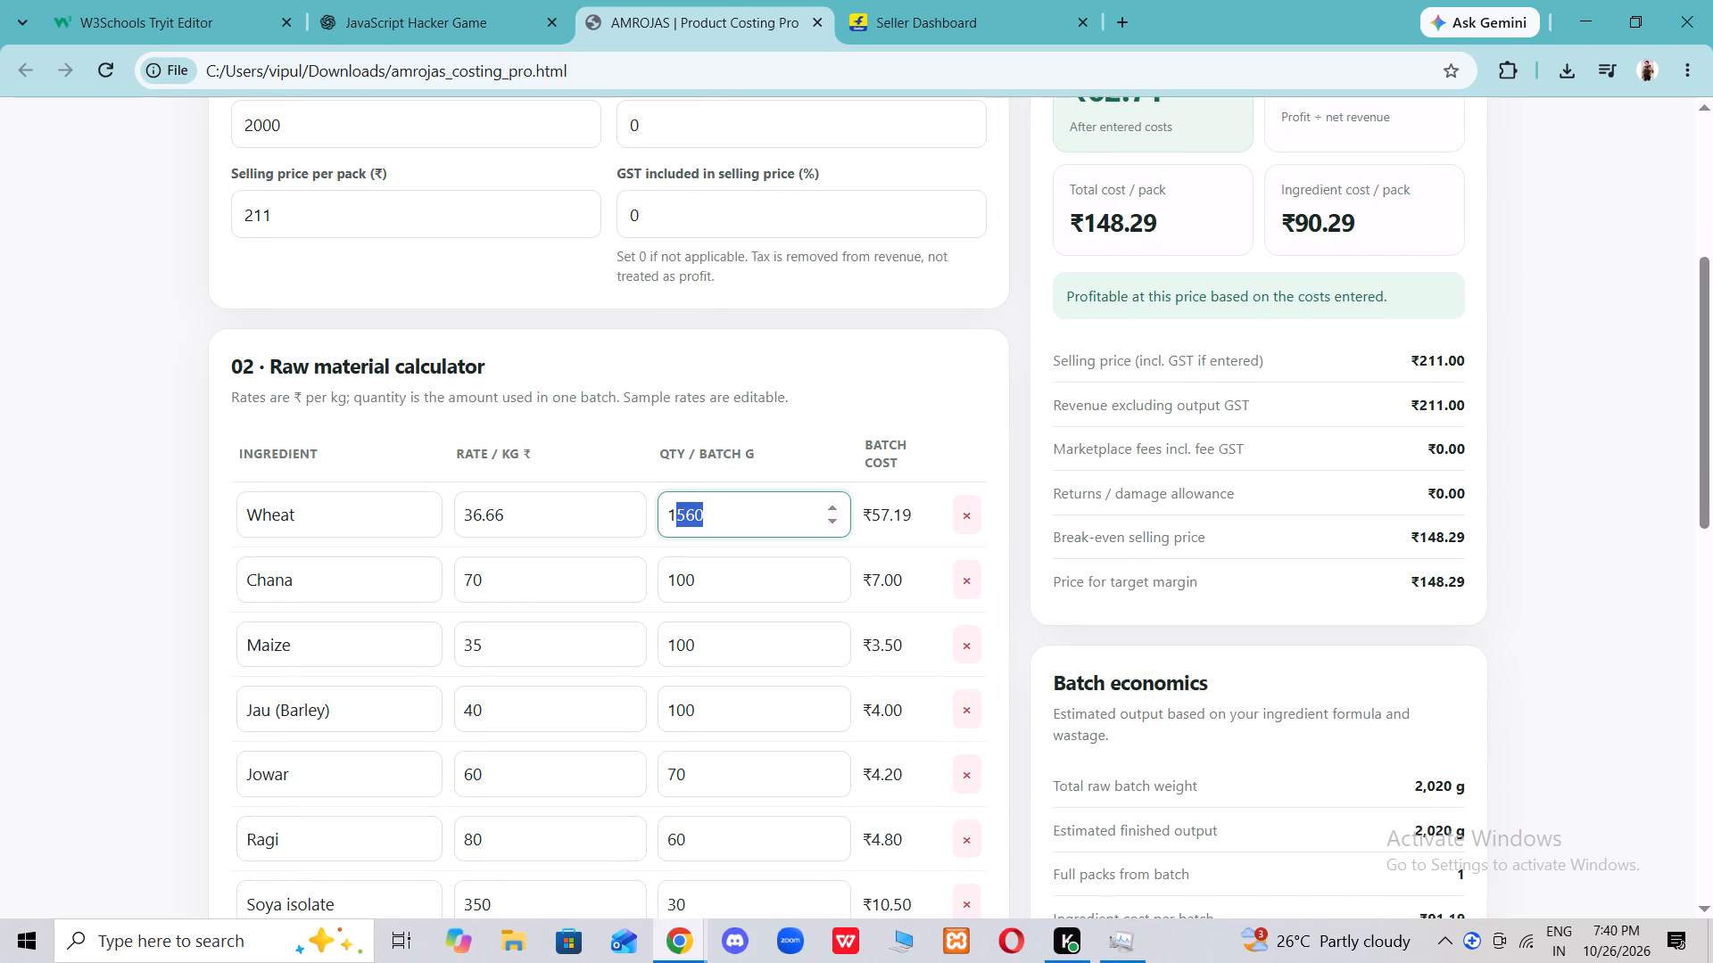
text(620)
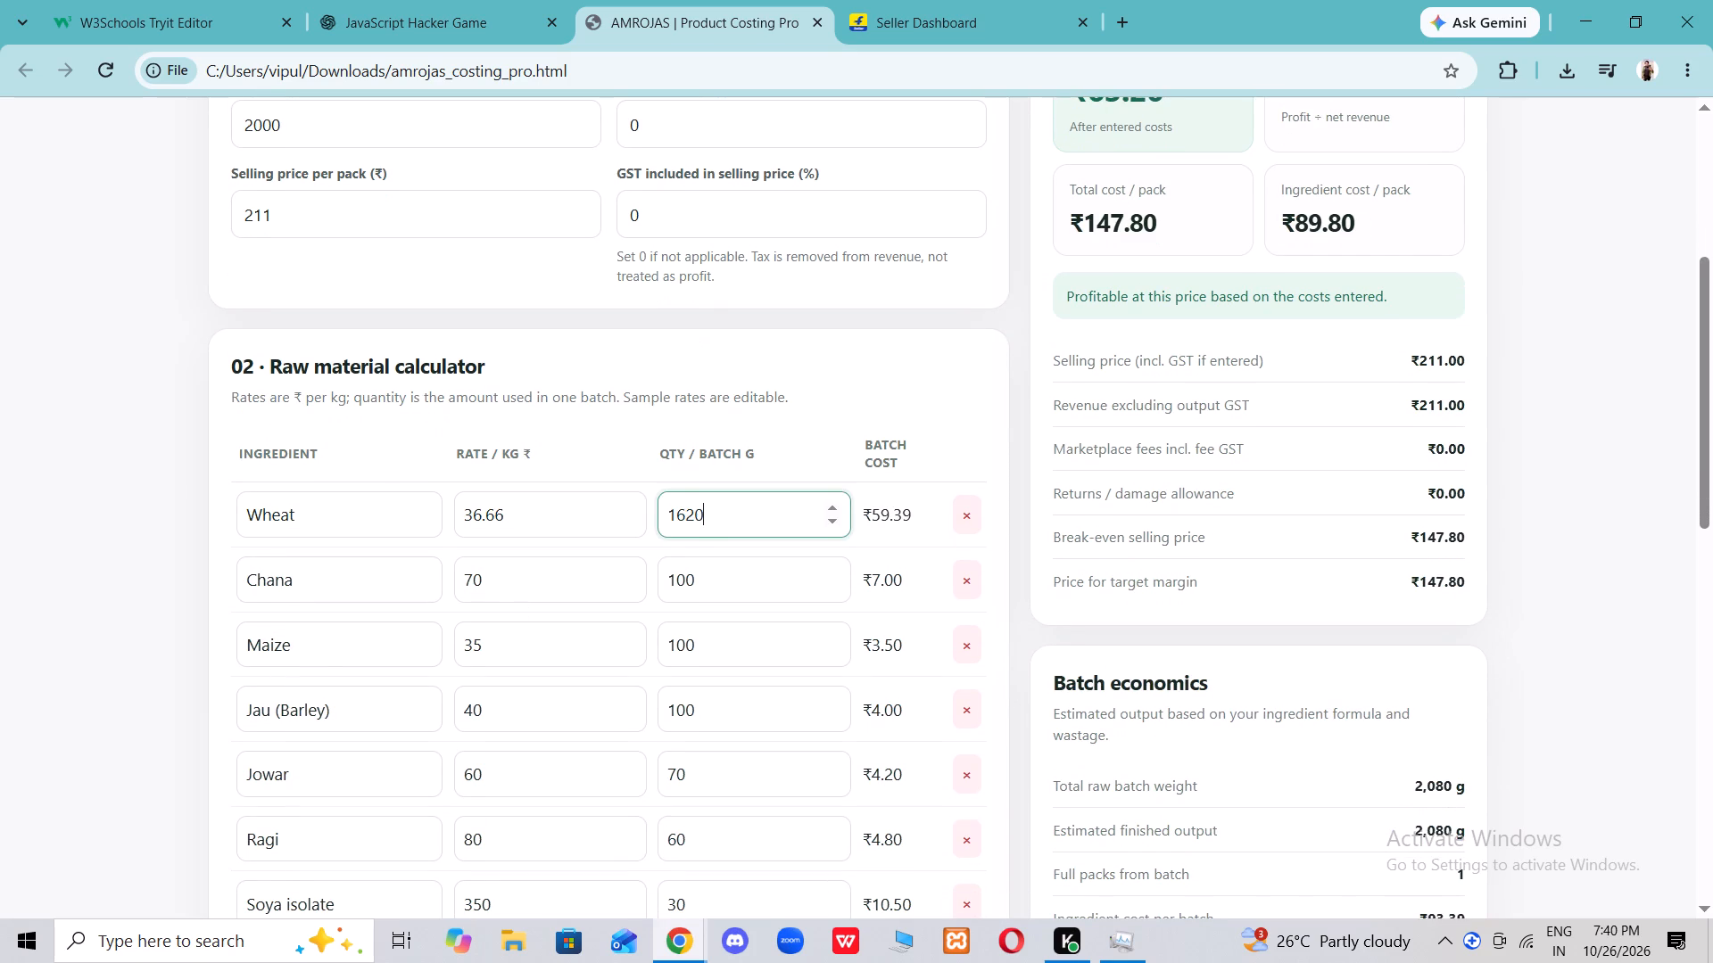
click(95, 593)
Set the rates per kg to ₹100 for Chana and ₹75 for Ragi in the raw material calculator.
scroll(94, 595, up, 4)
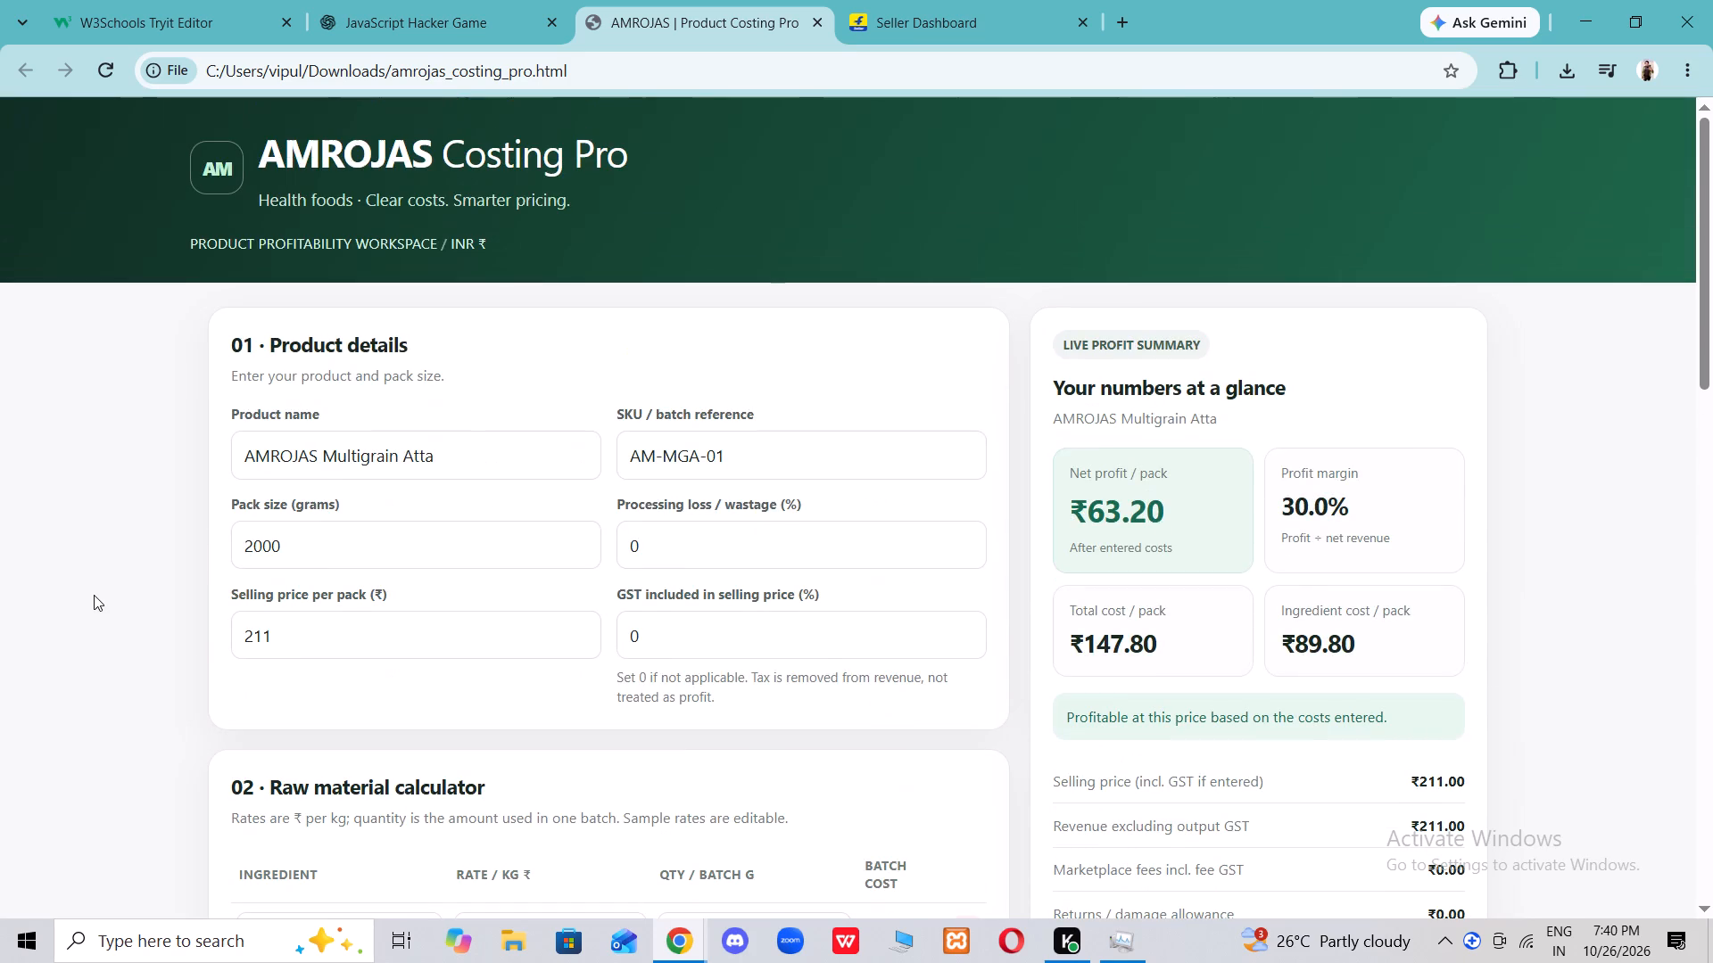
scroll(94, 595, down, 2)
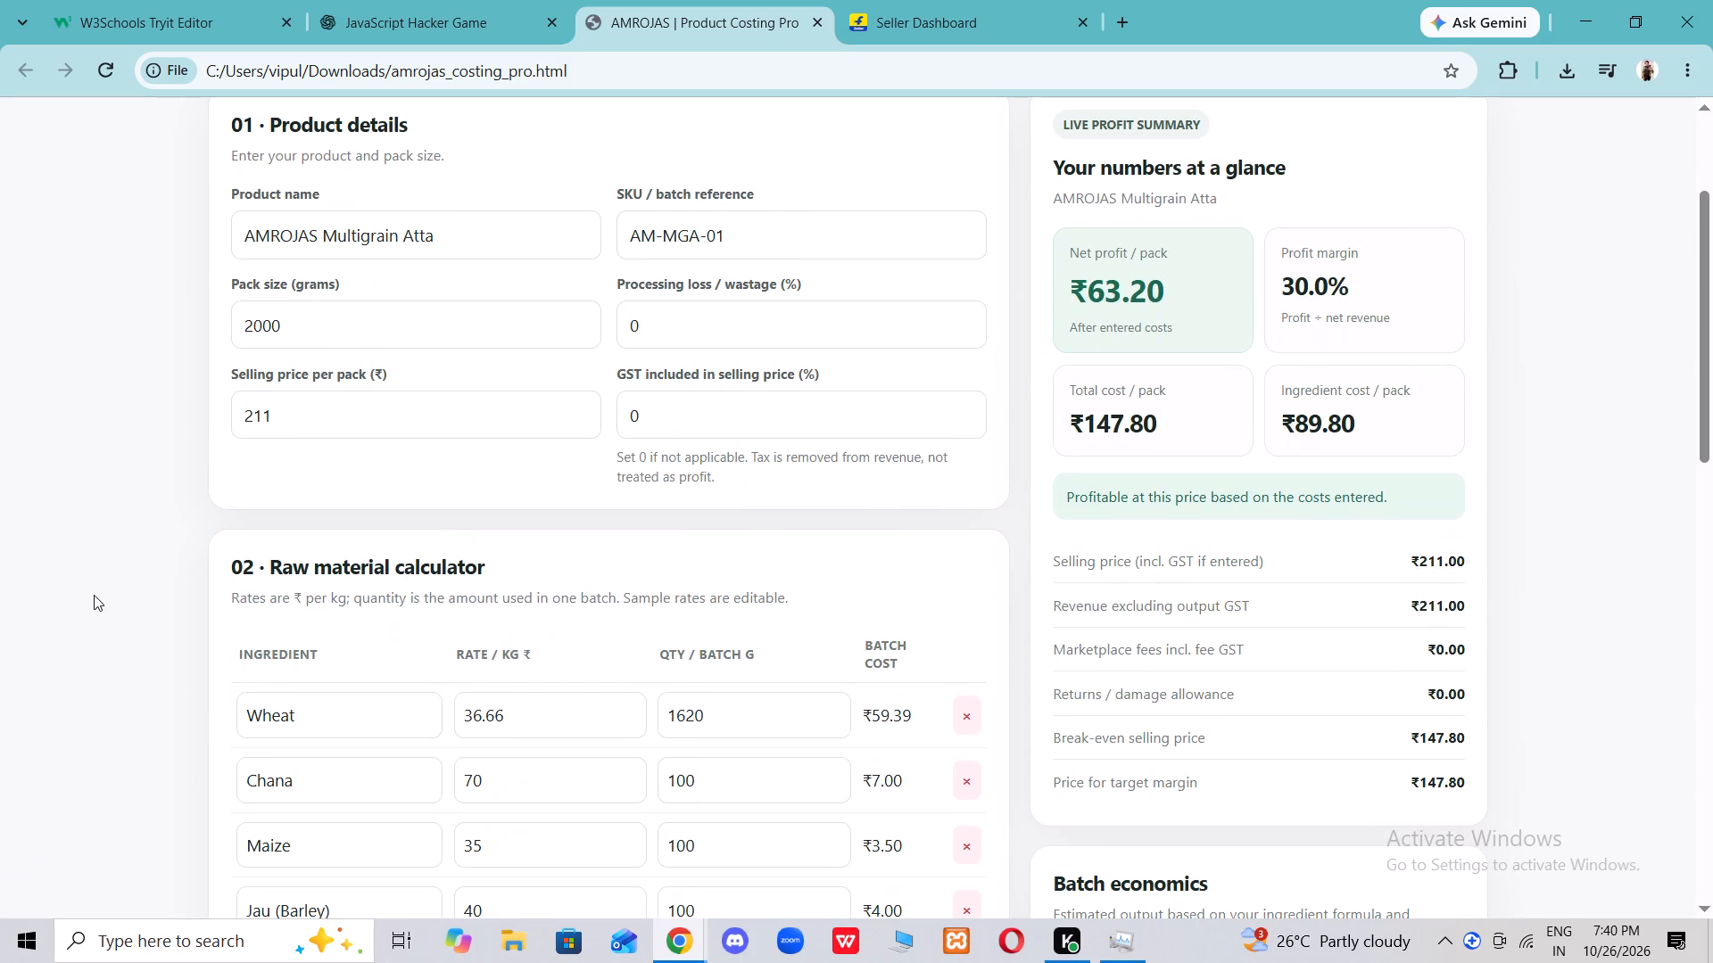
scroll(100, 589, down, 3)
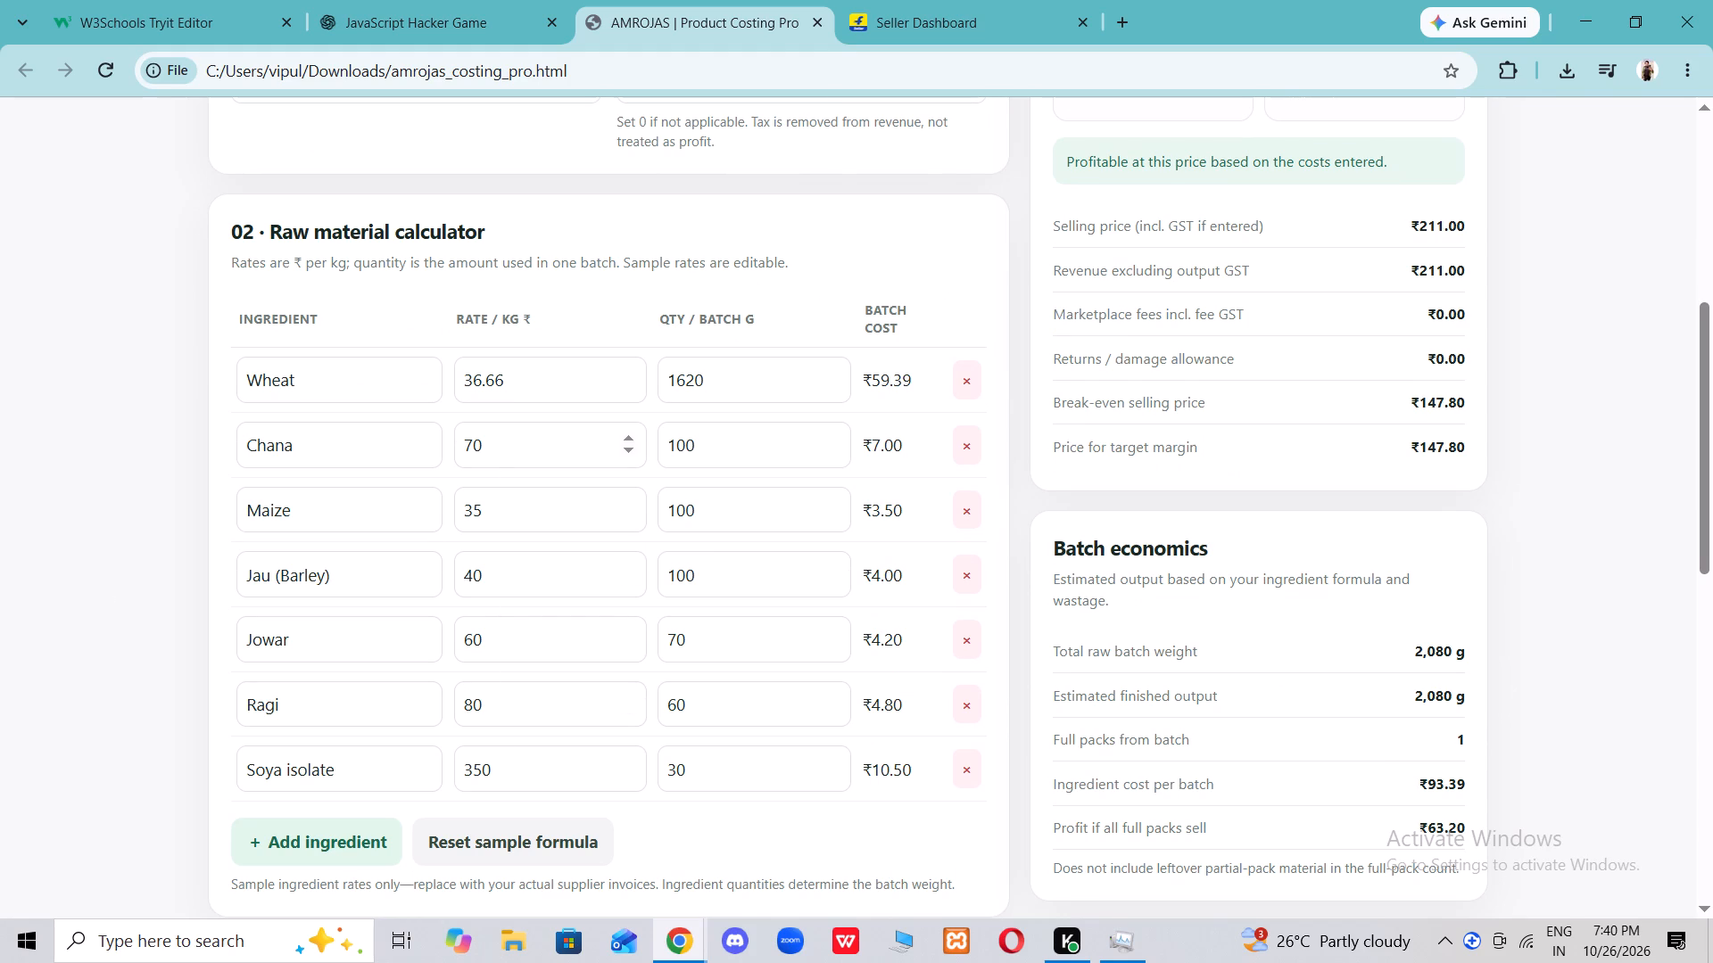
drag(492, 453, 461, 445)
text(100)
click(115, 522)
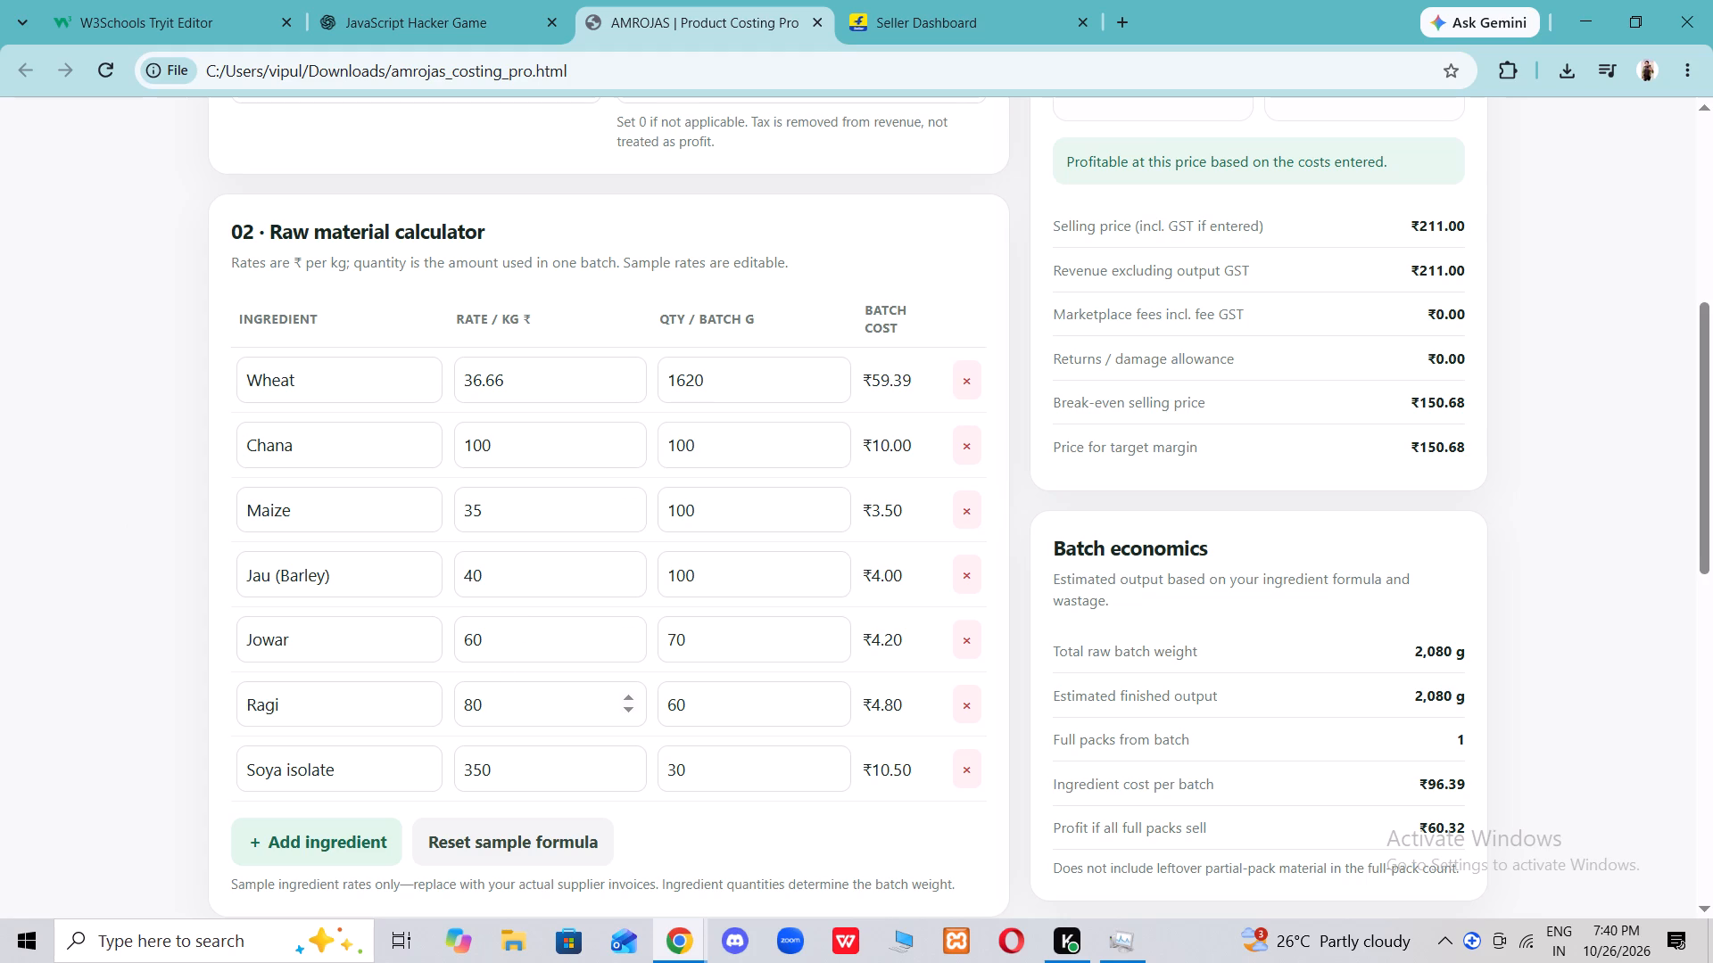
drag(493, 704, 467, 700)
text(75)
click(75, 611)
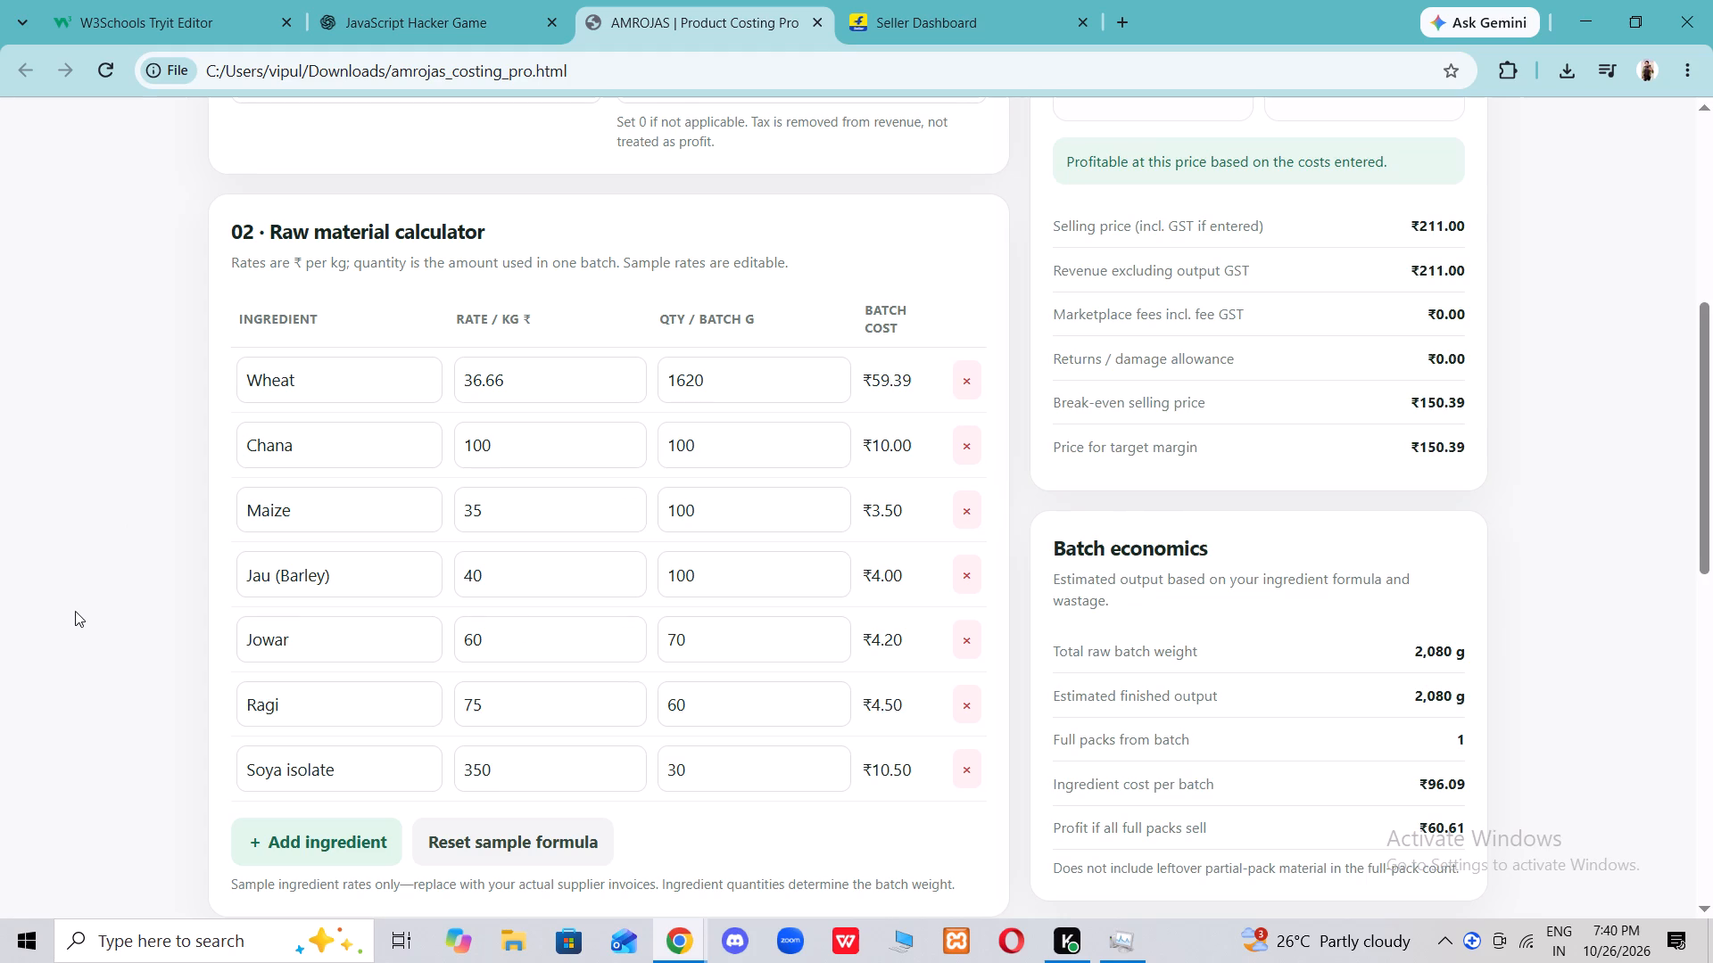
Set the batch quantity of Wheat to 1520 g in the raw material calculator.
scroll(75, 611, up, 8)
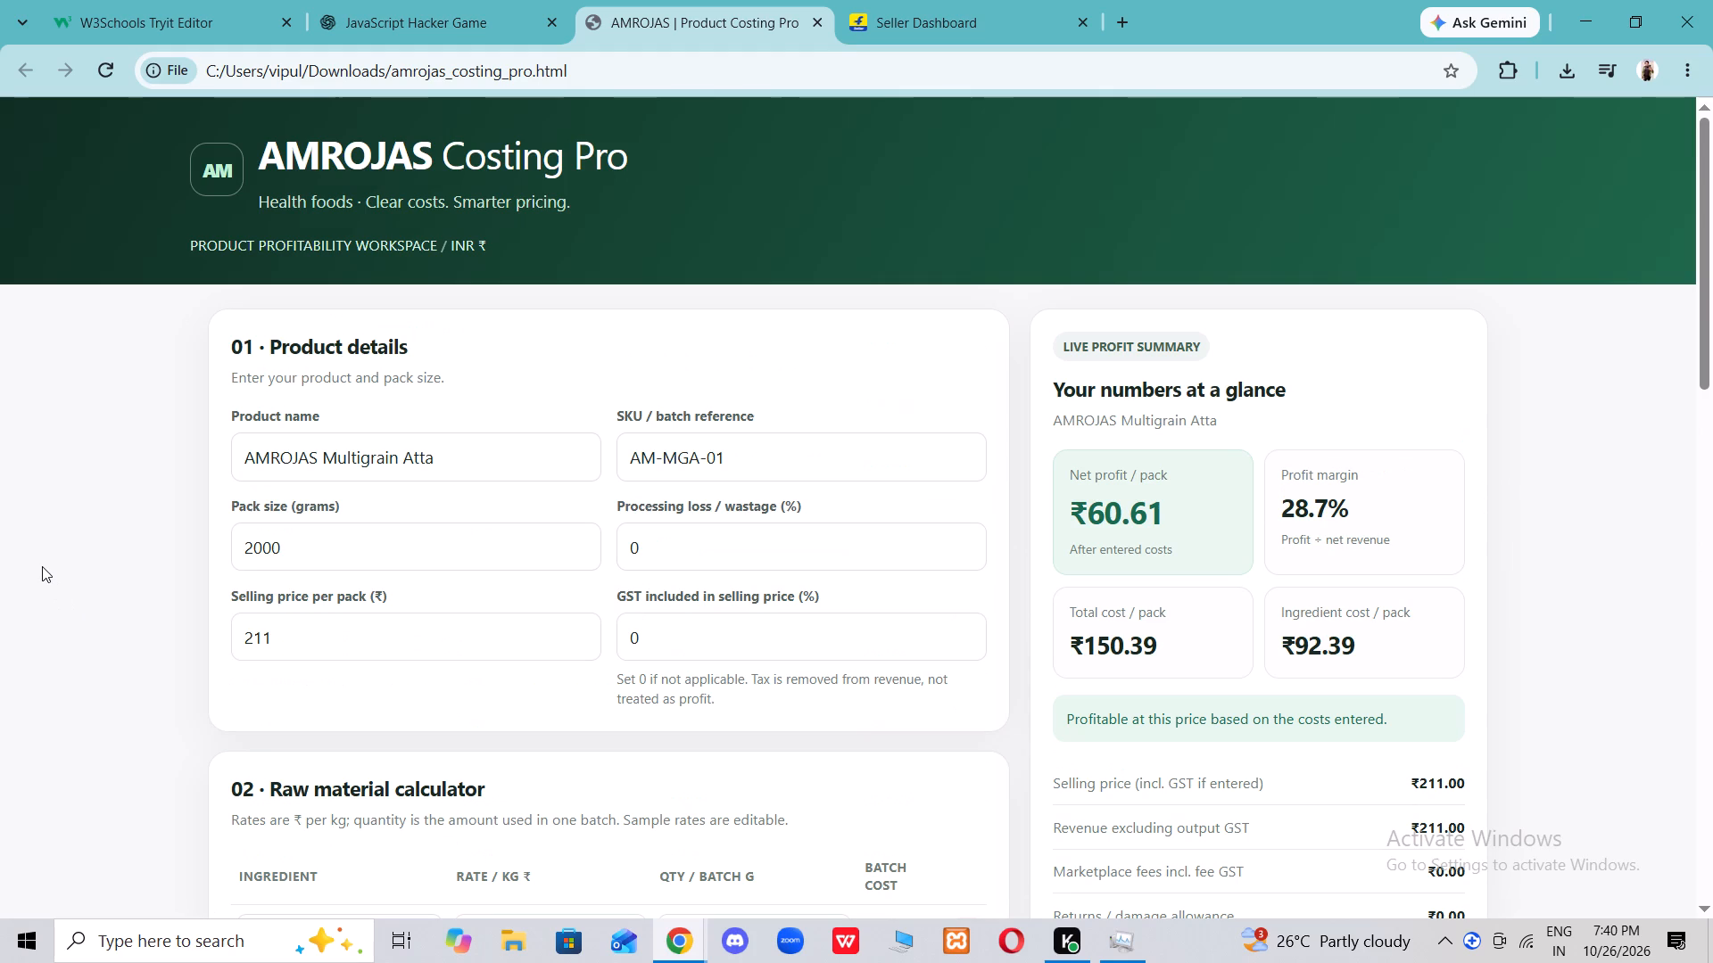
scroll(197, 391, down, 2)
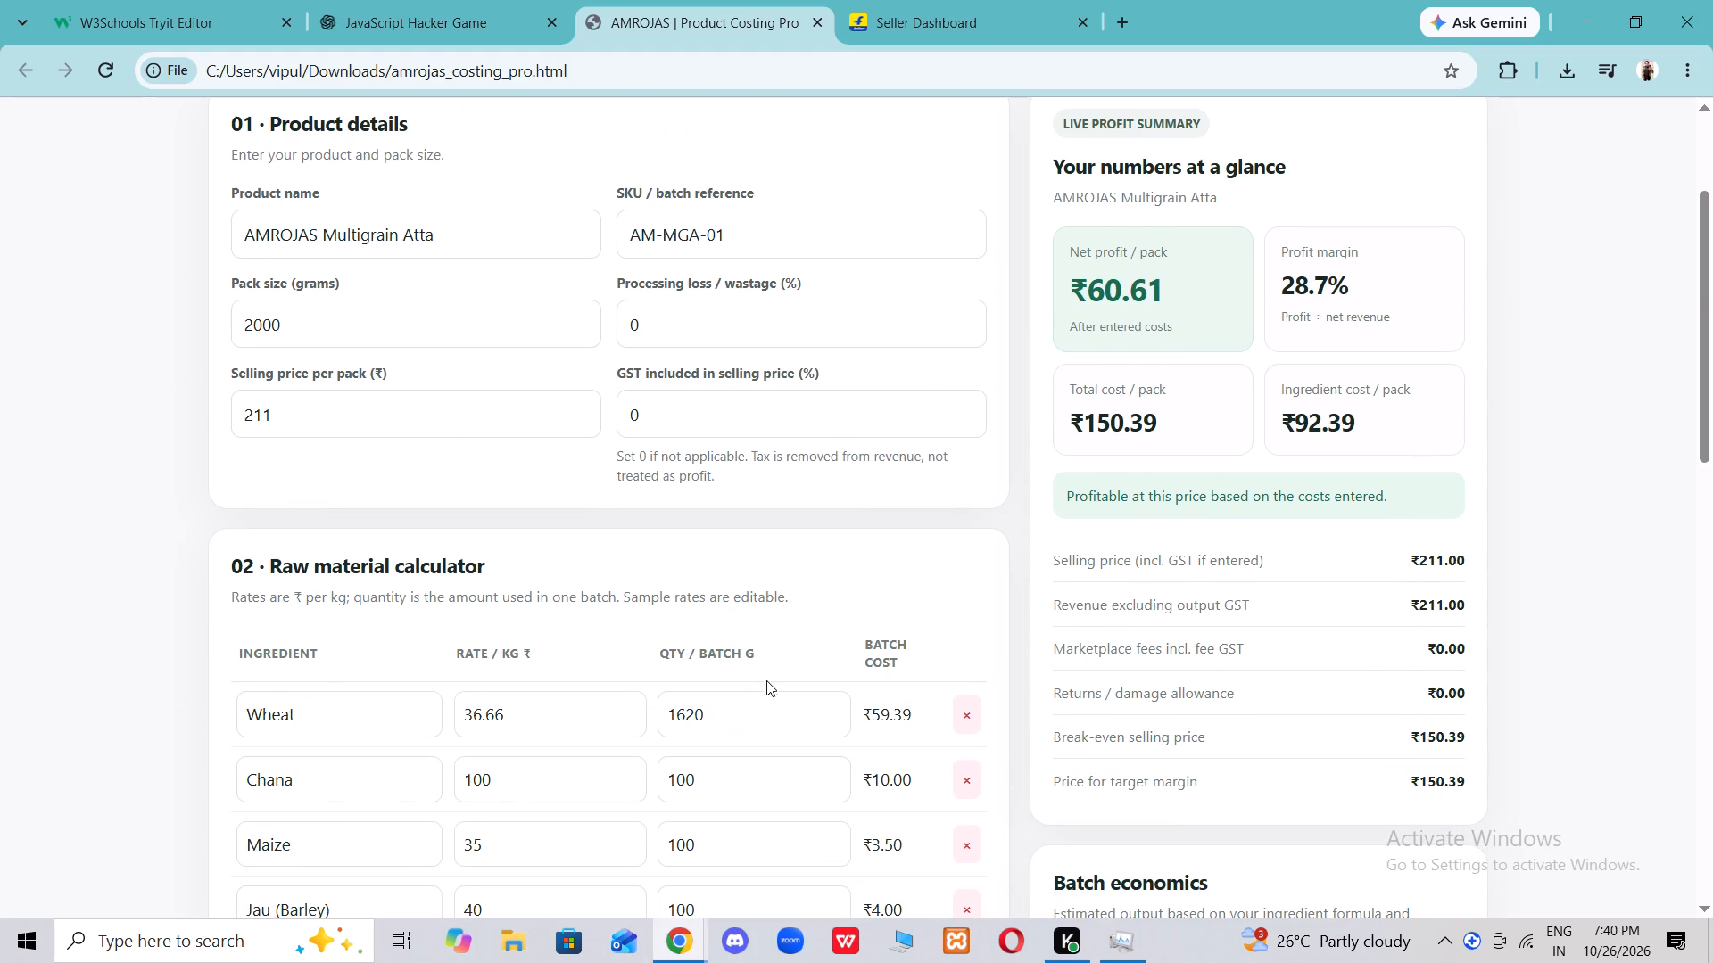
scroll(798, 605, down, 3)
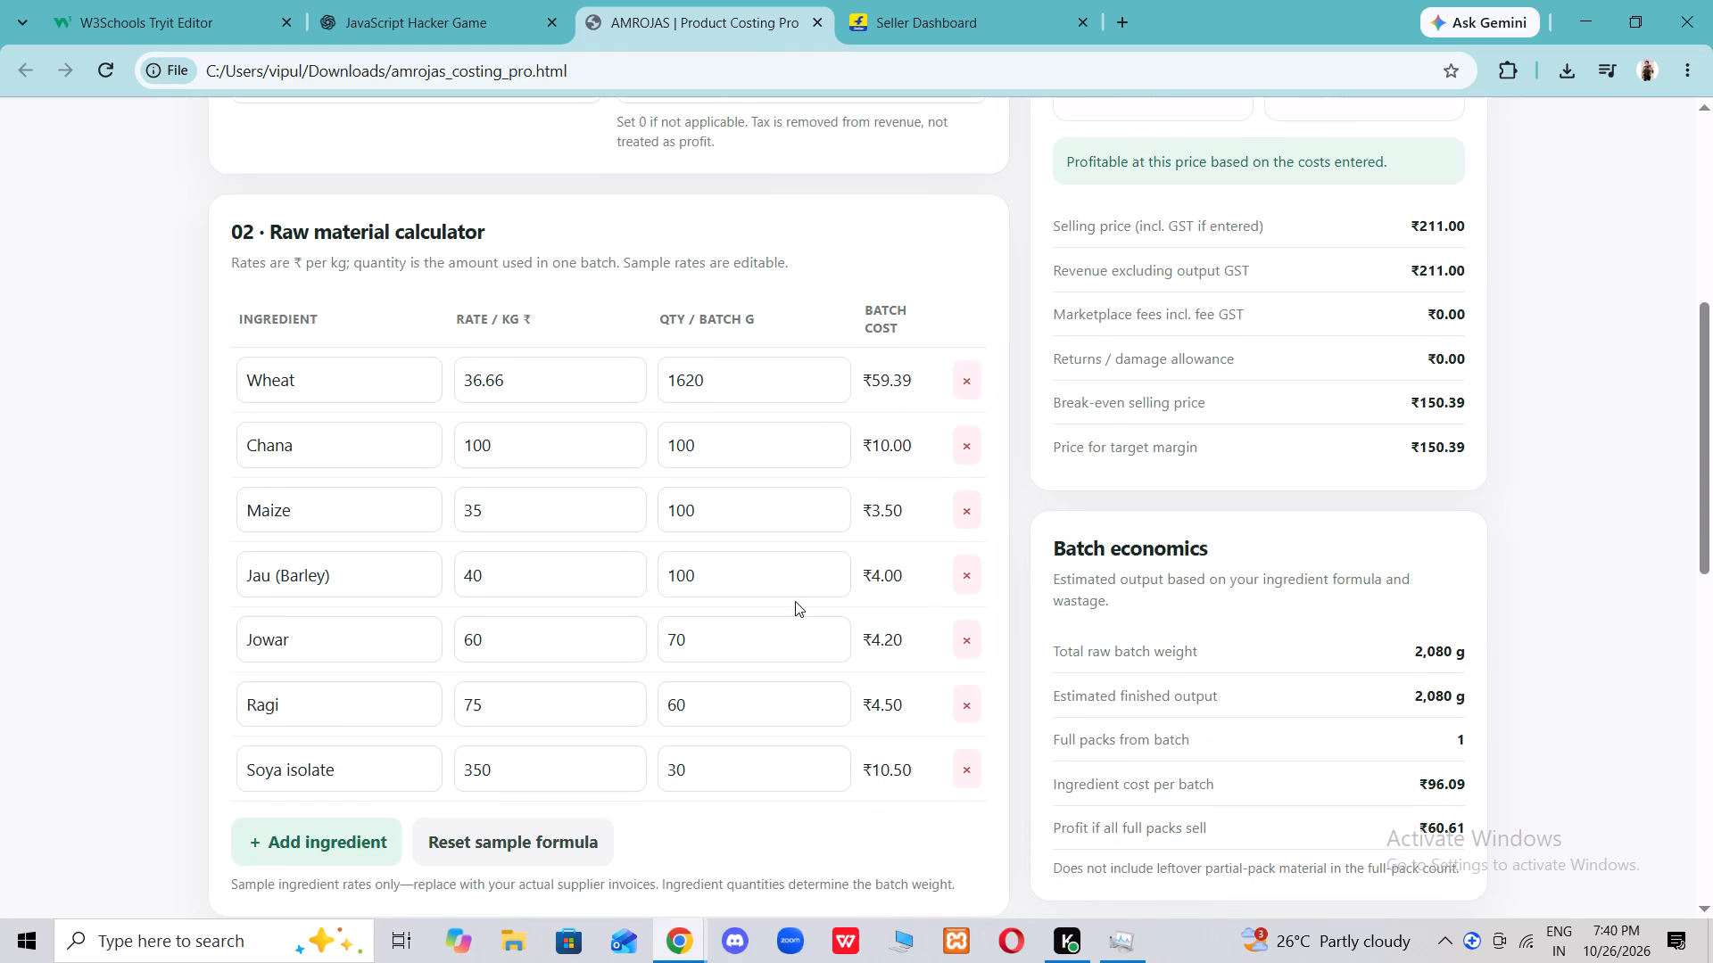
scroll(795, 601, down, 2)
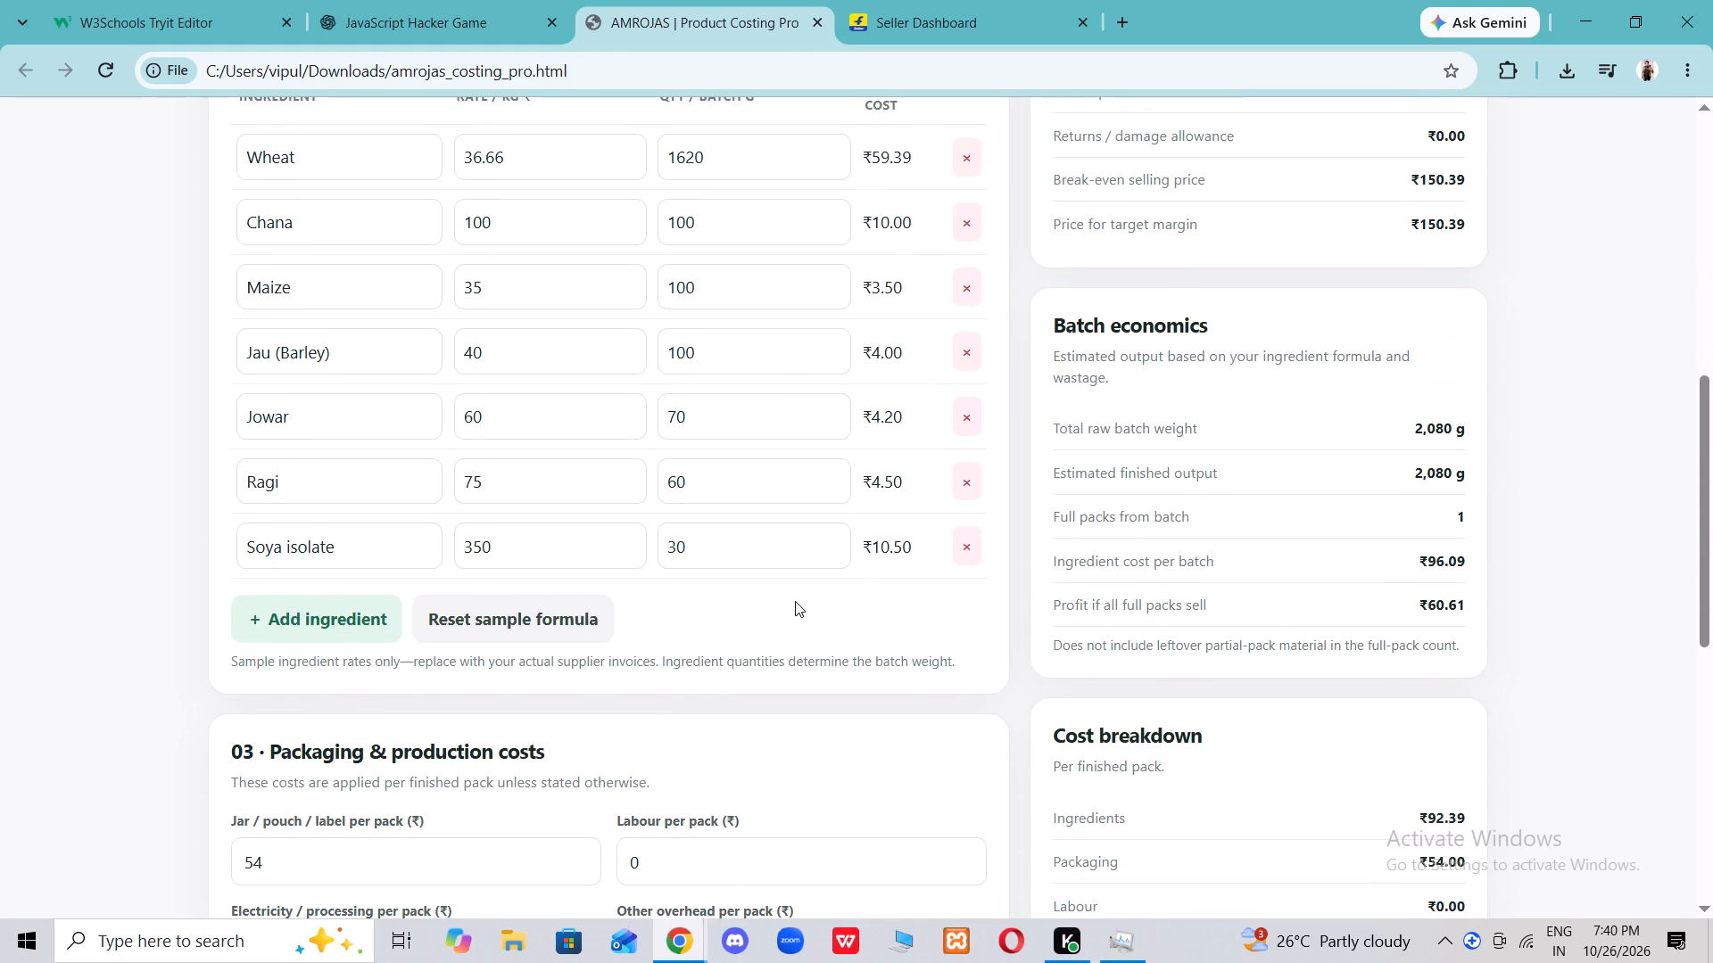
scroll(795, 601, up, 1)
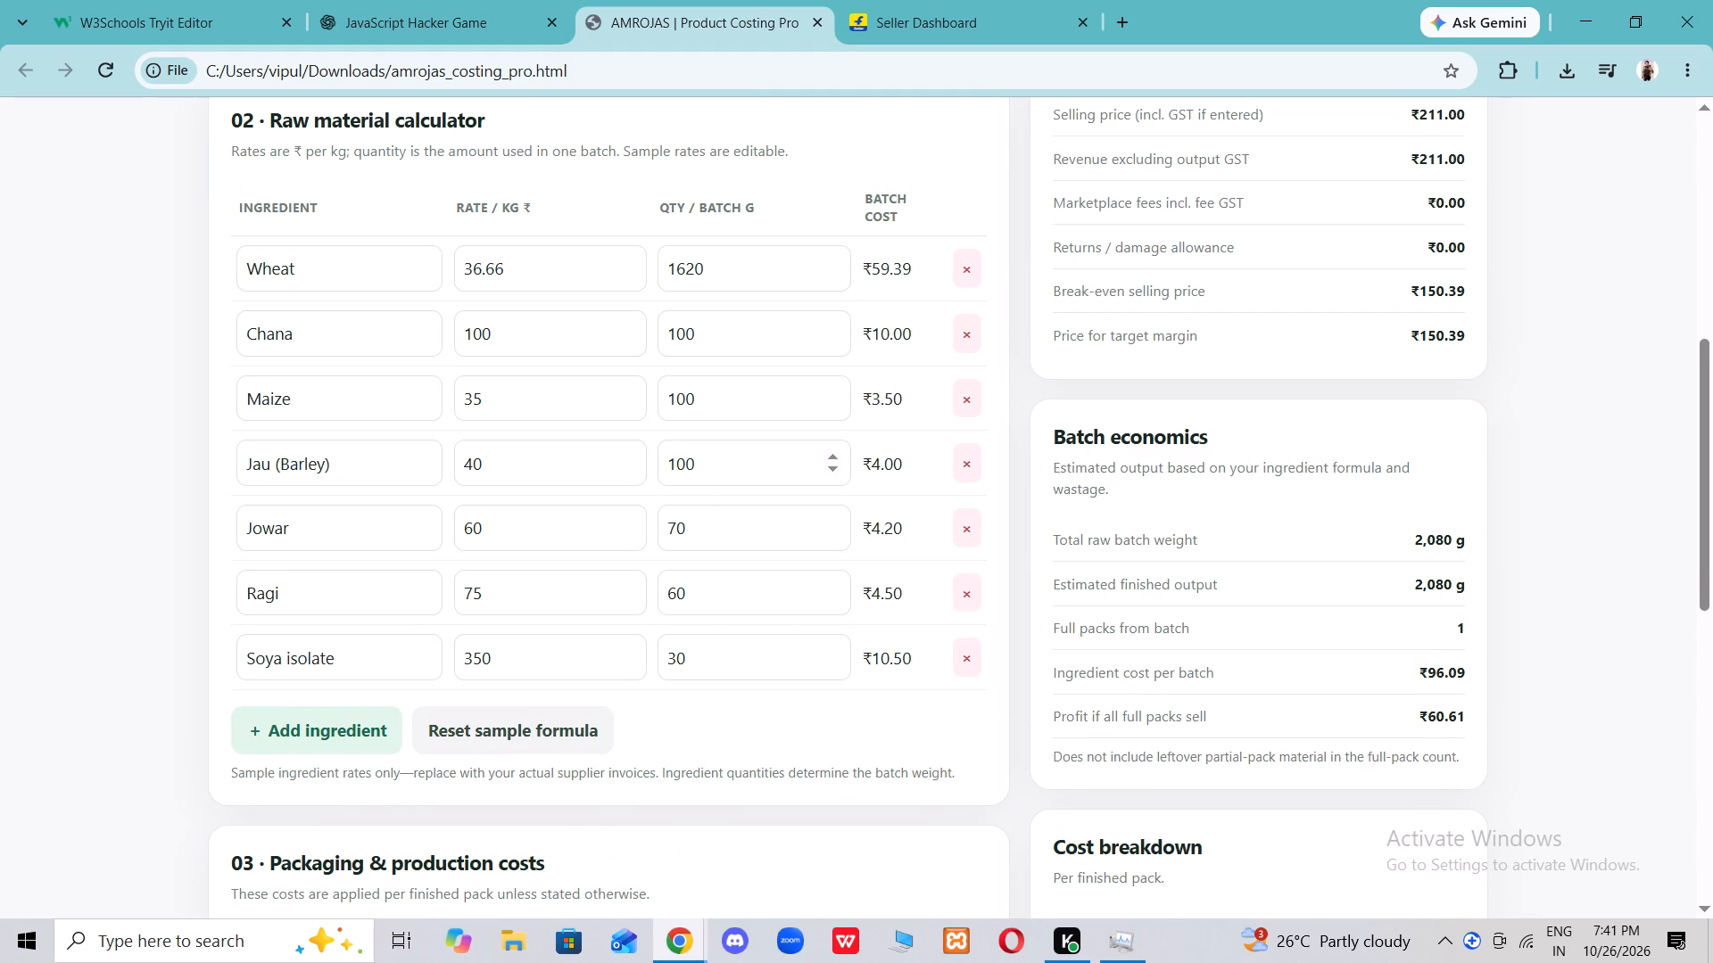
drag(697, 467, 681, 463)
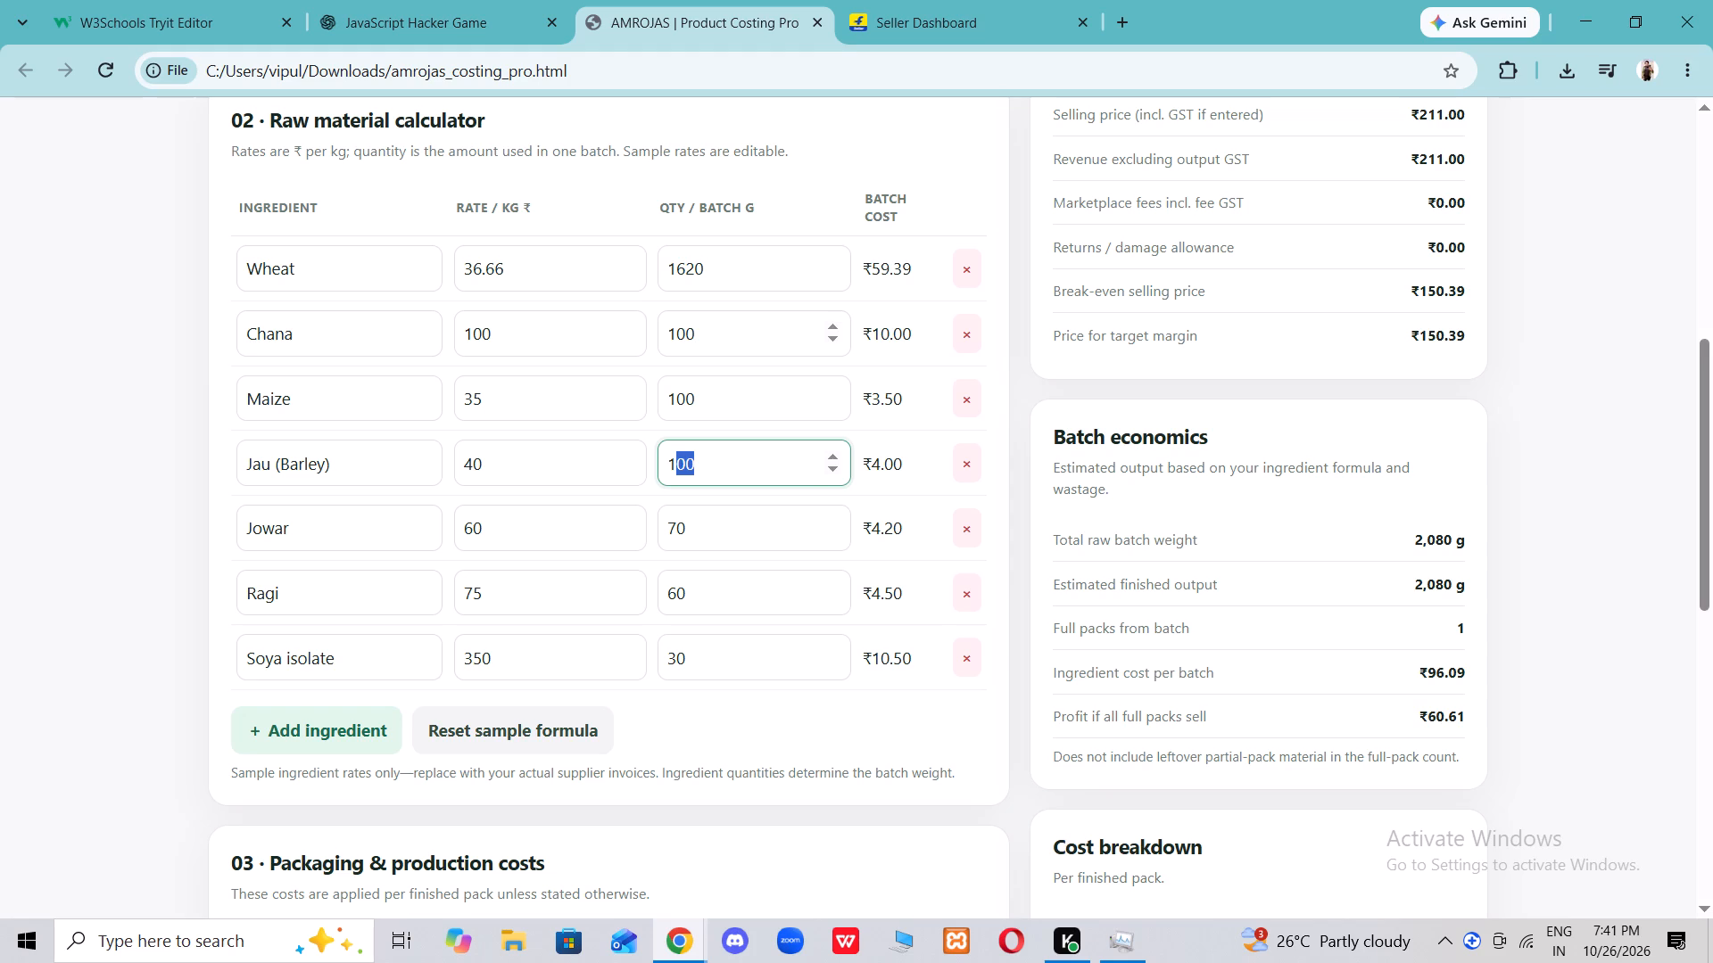
scroll(701, 343, up, 2)
click(689, 490)
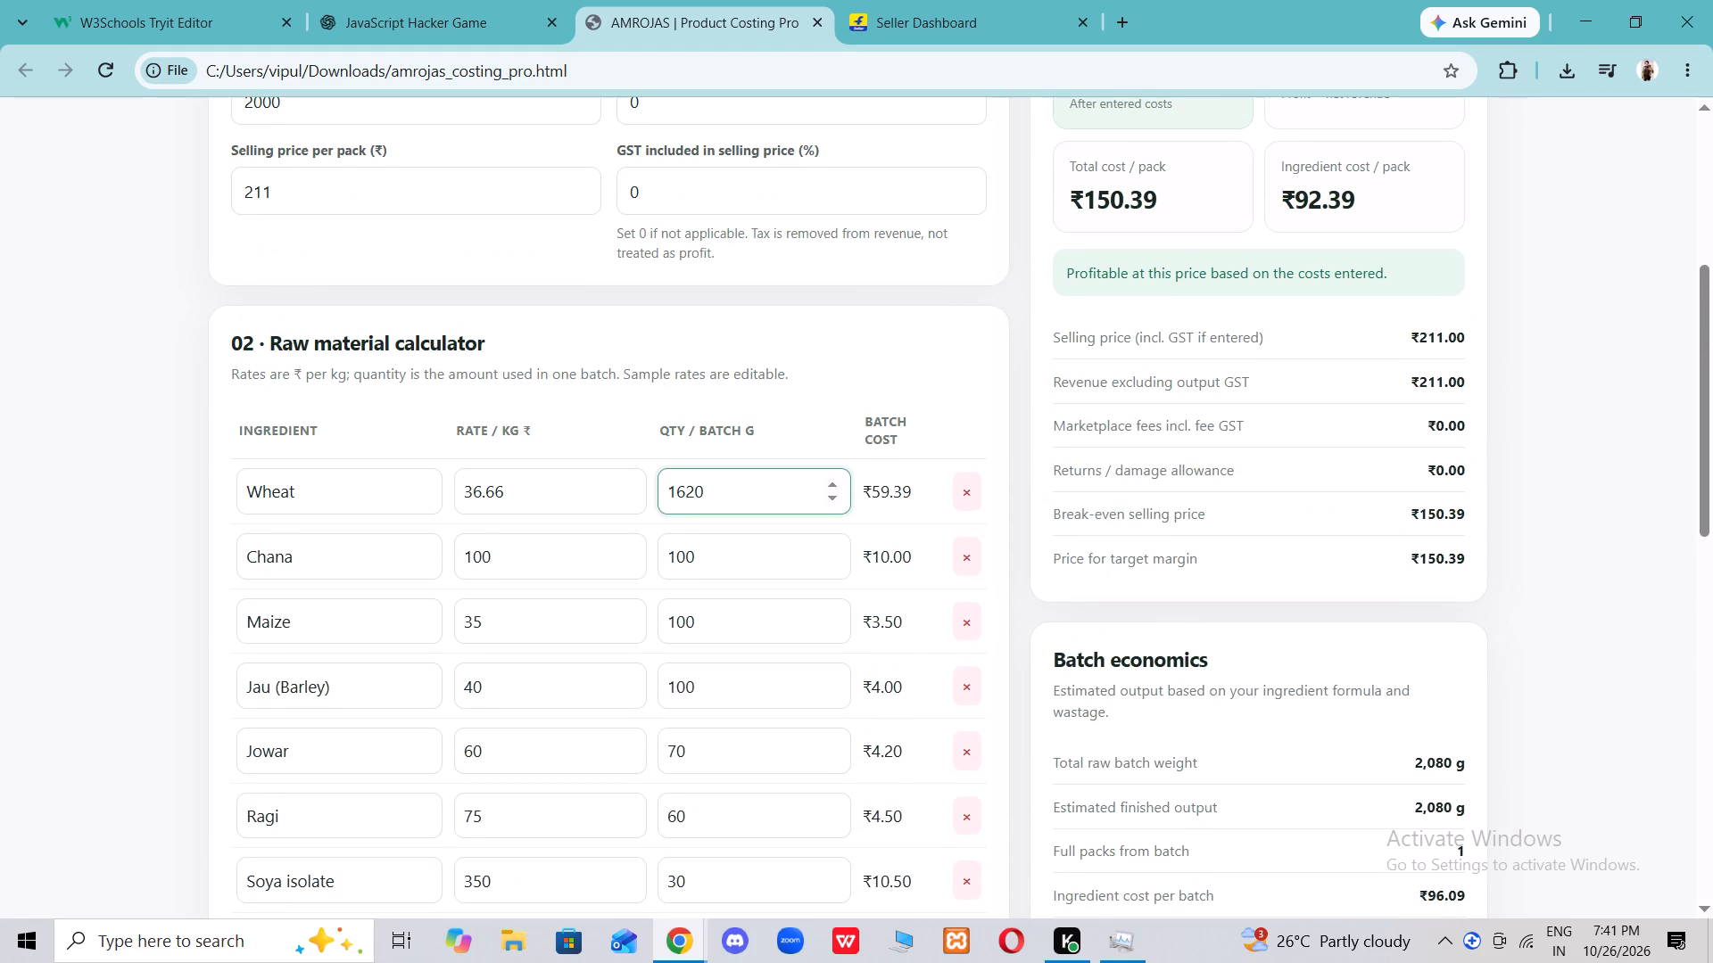
key(BackSpace)
key(5)
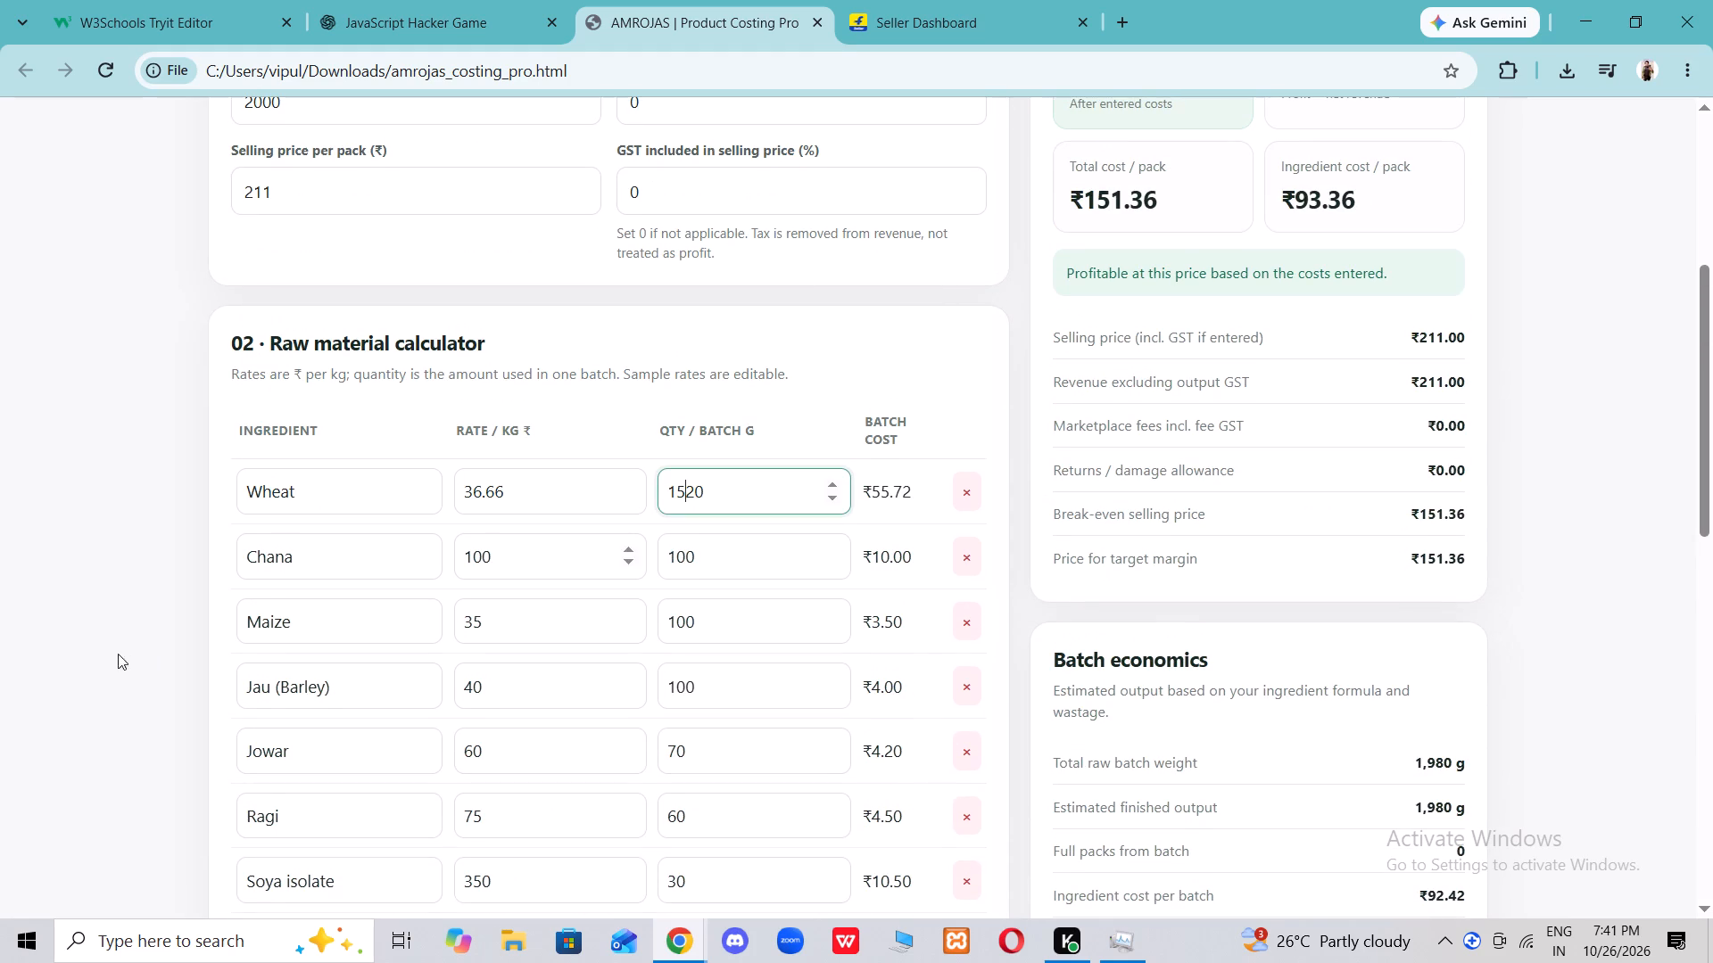
click(71, 645)
Set the batch quantity of Jowar to 90 g in the raw material calculator.
scroll(143, 606, down, 2)
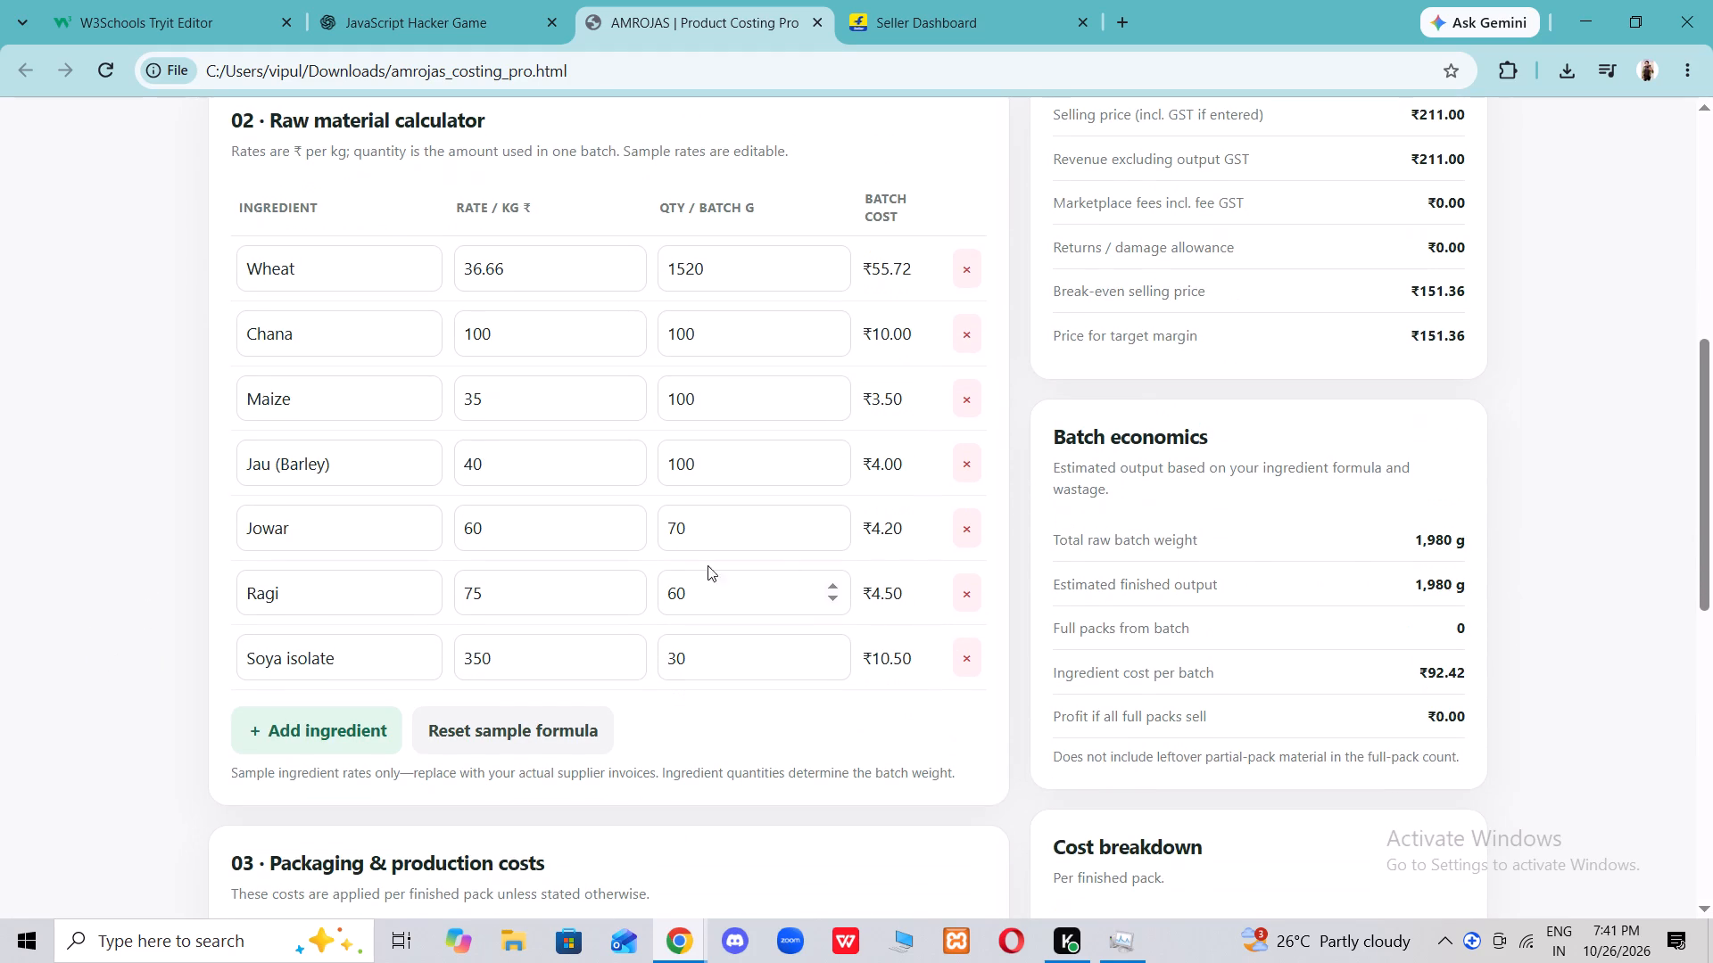
drag(694, 531, 661, 525)
text(90)
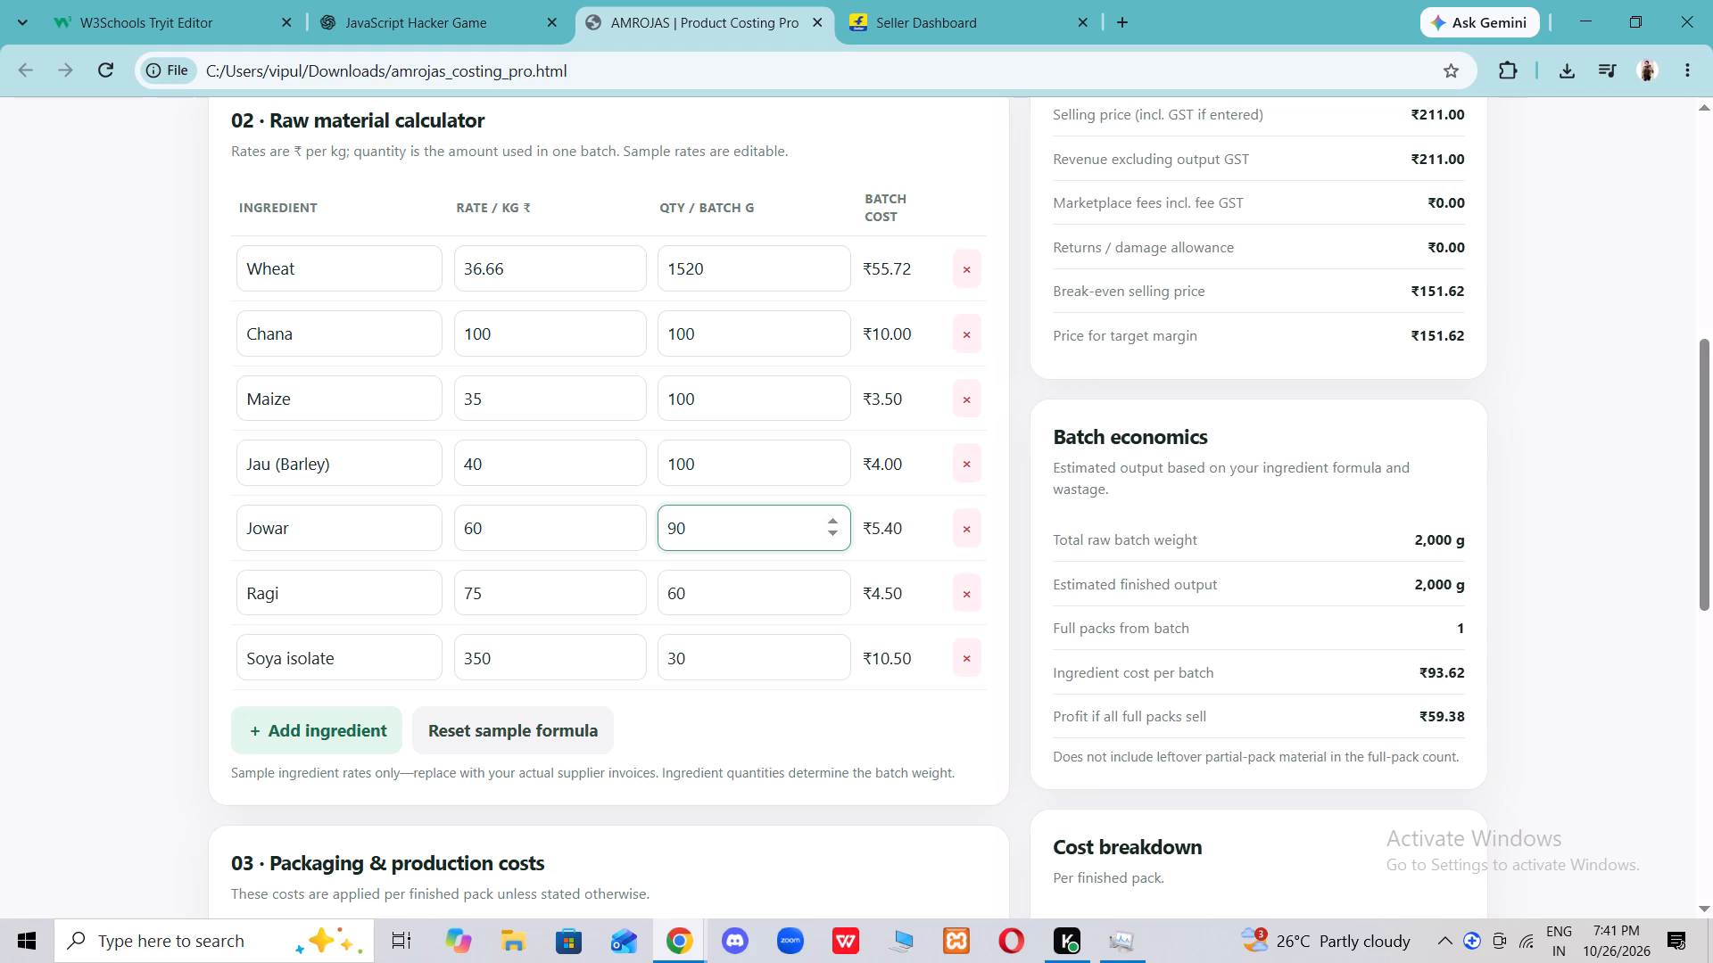
click(5, 465)
Export the costing as a CSV report, open the downloaded AMROJAS-costing-report.csv in WPS Office and dismiss the download notification.
scroll(6, 465, up, 7)
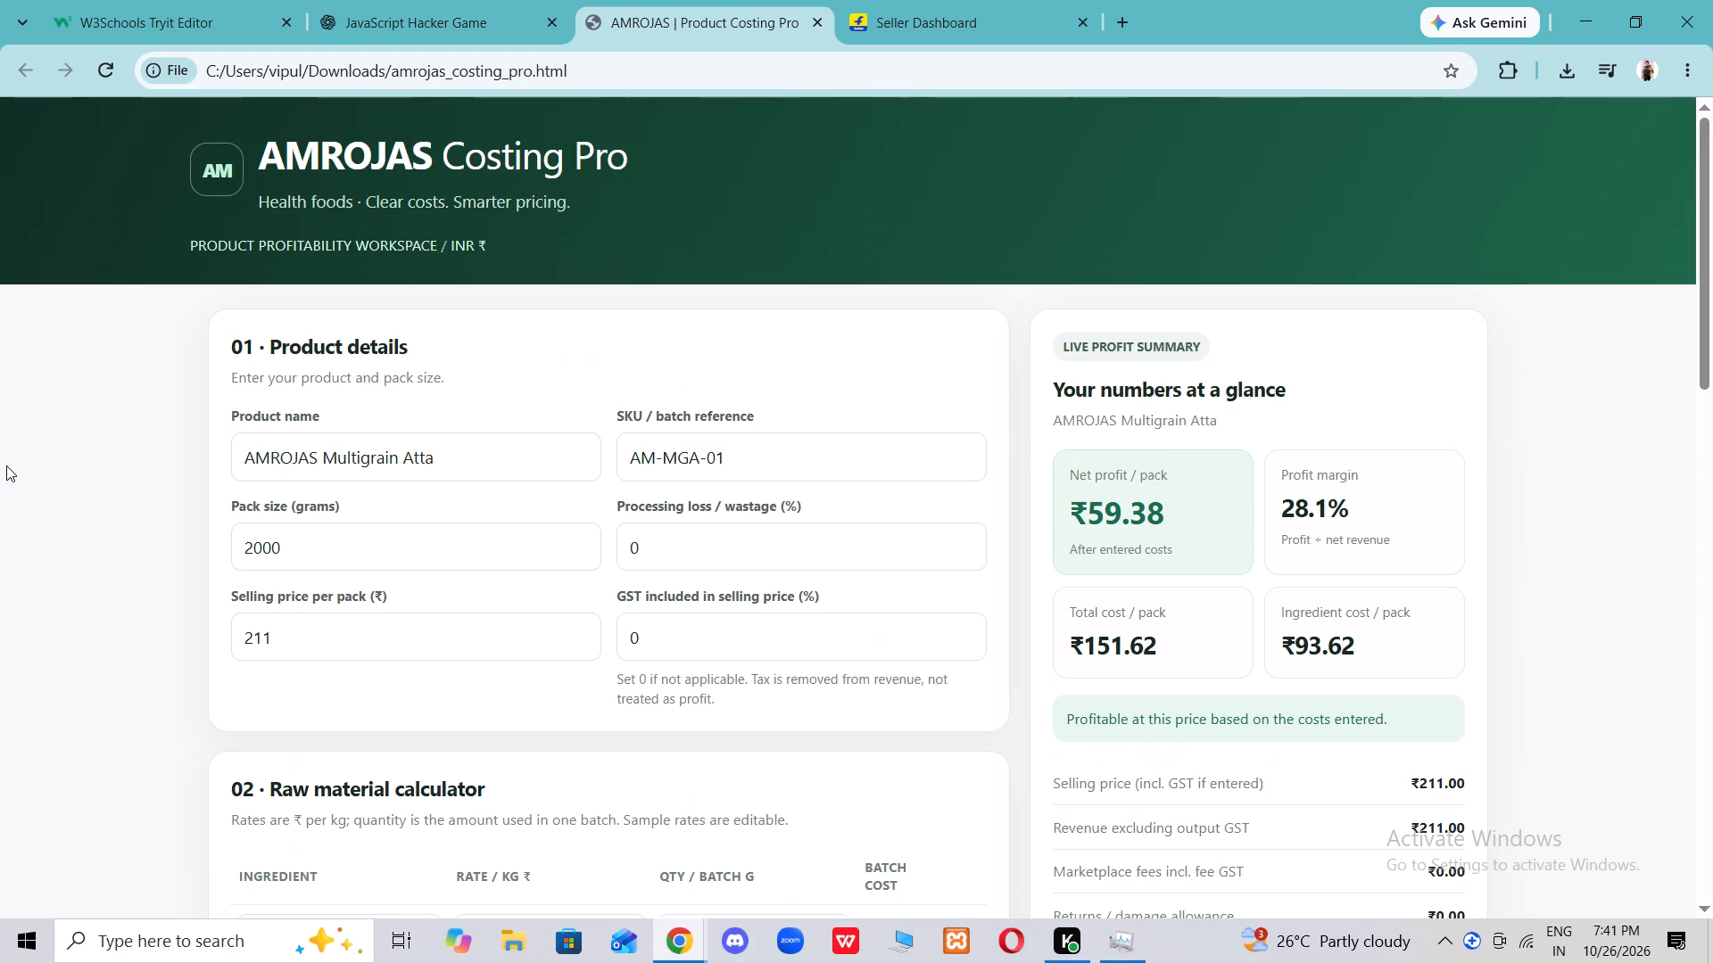
scroll(74, 457, down, 2)
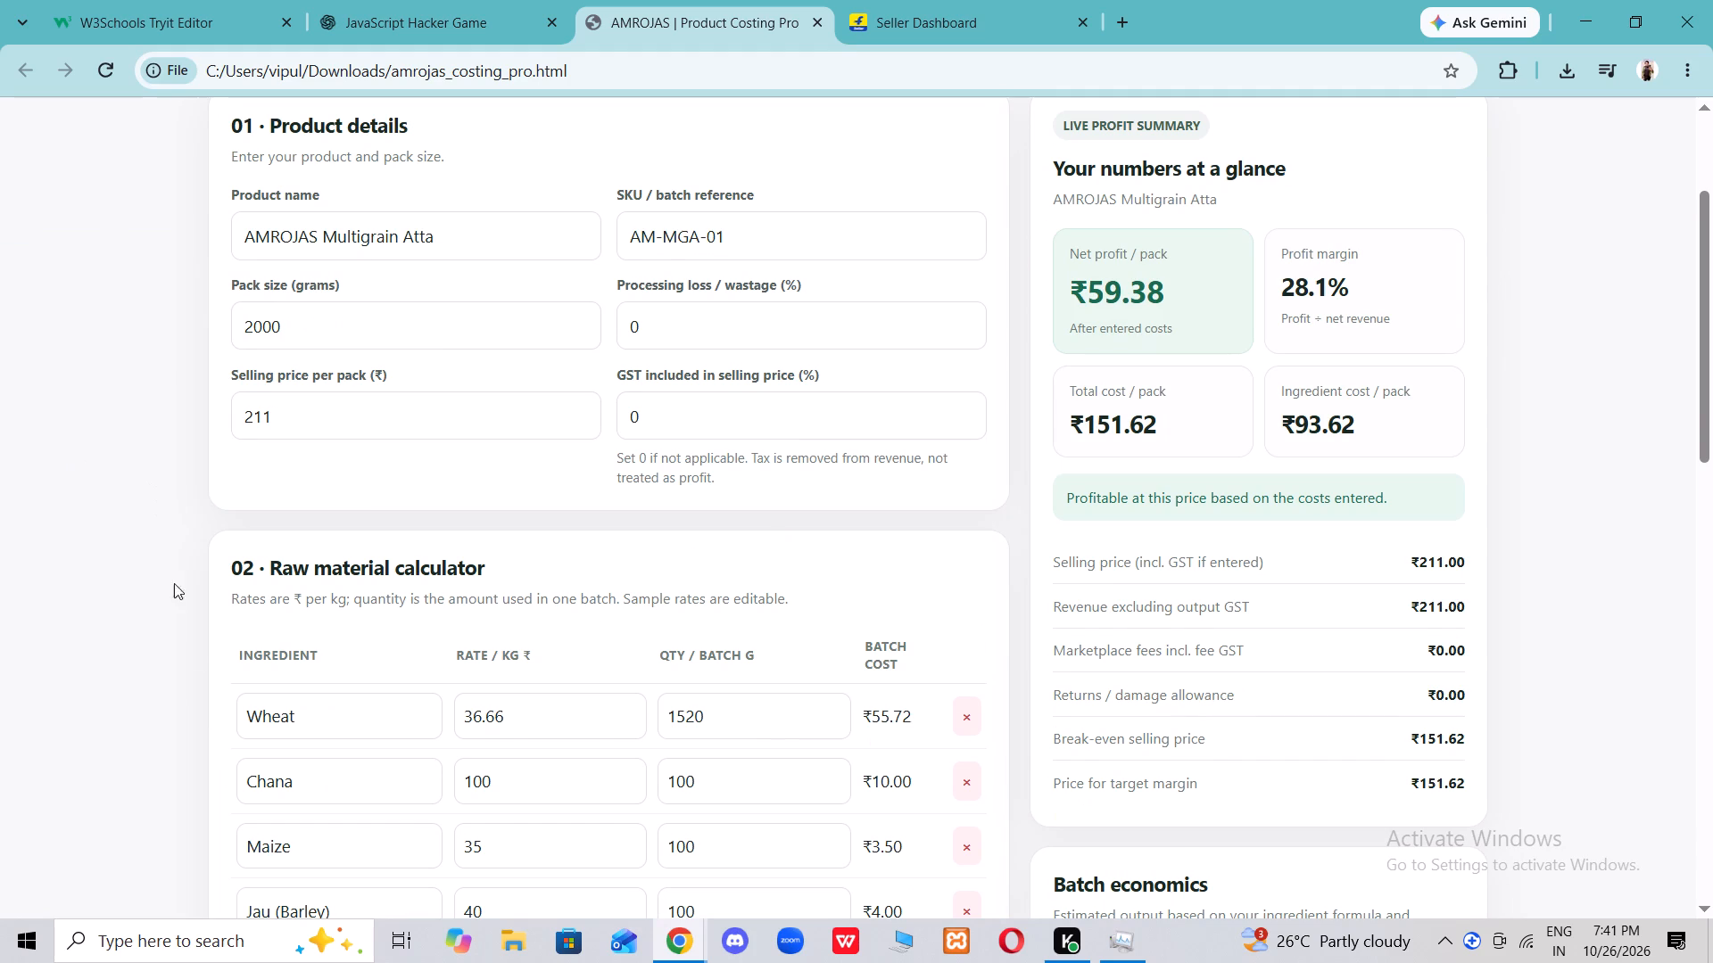
scroll(426, 635, down, 5)
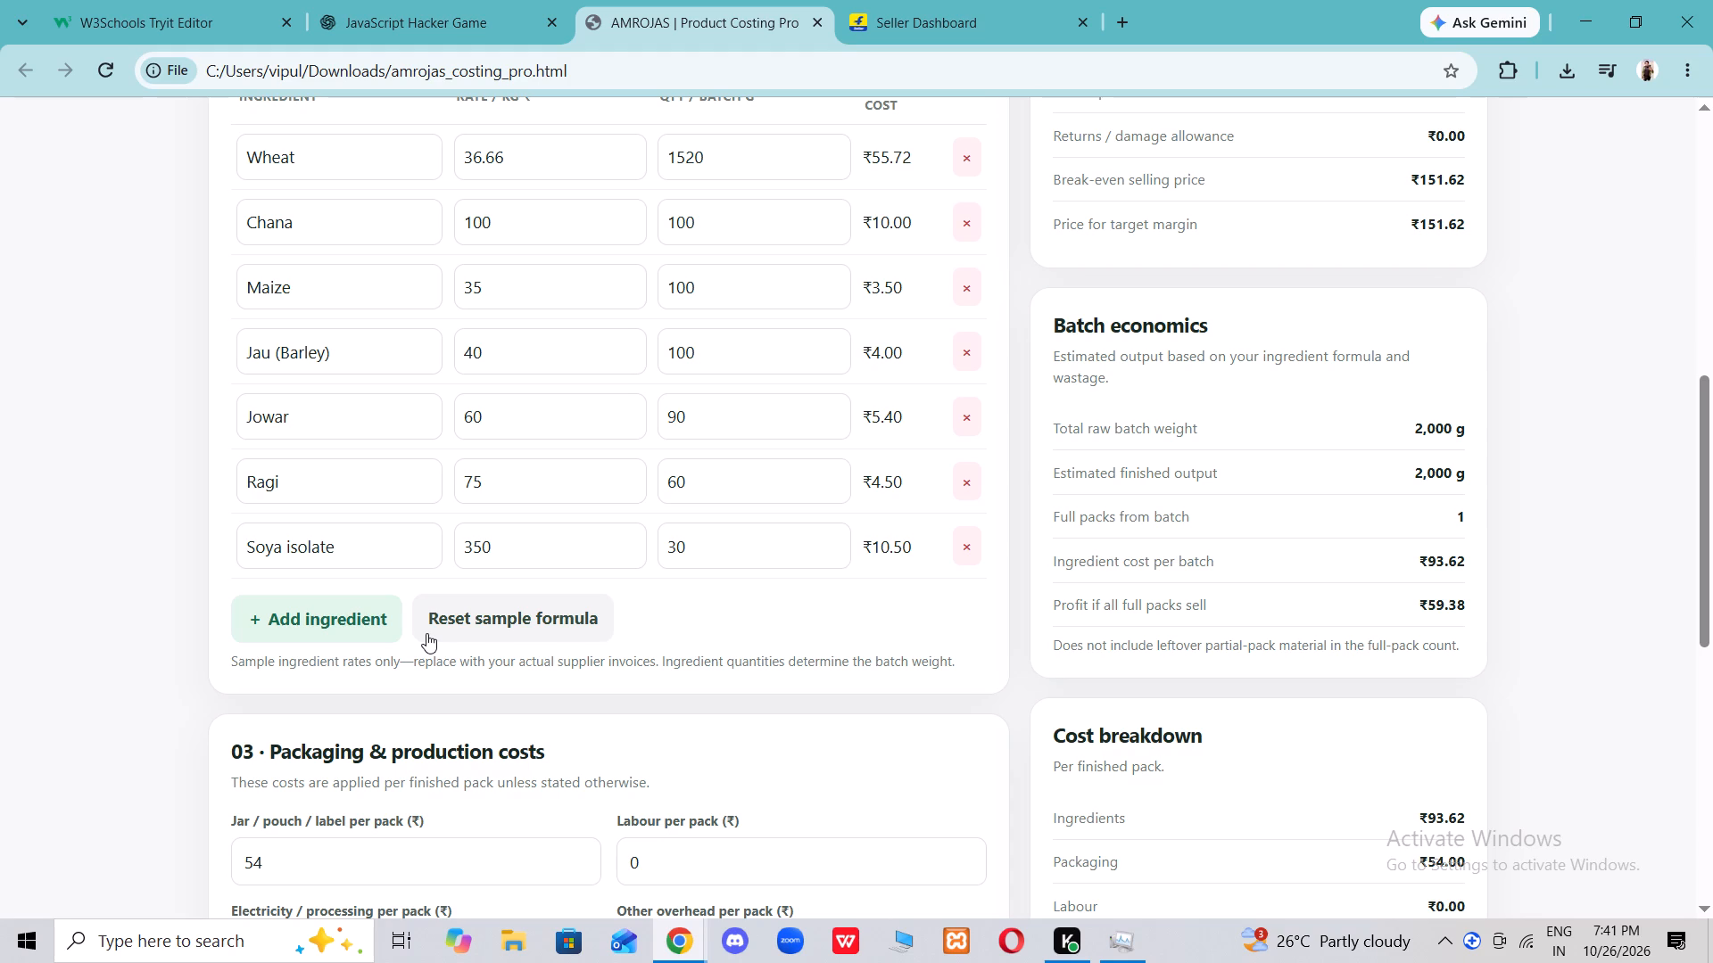
scroll(491, 638, down, 2)
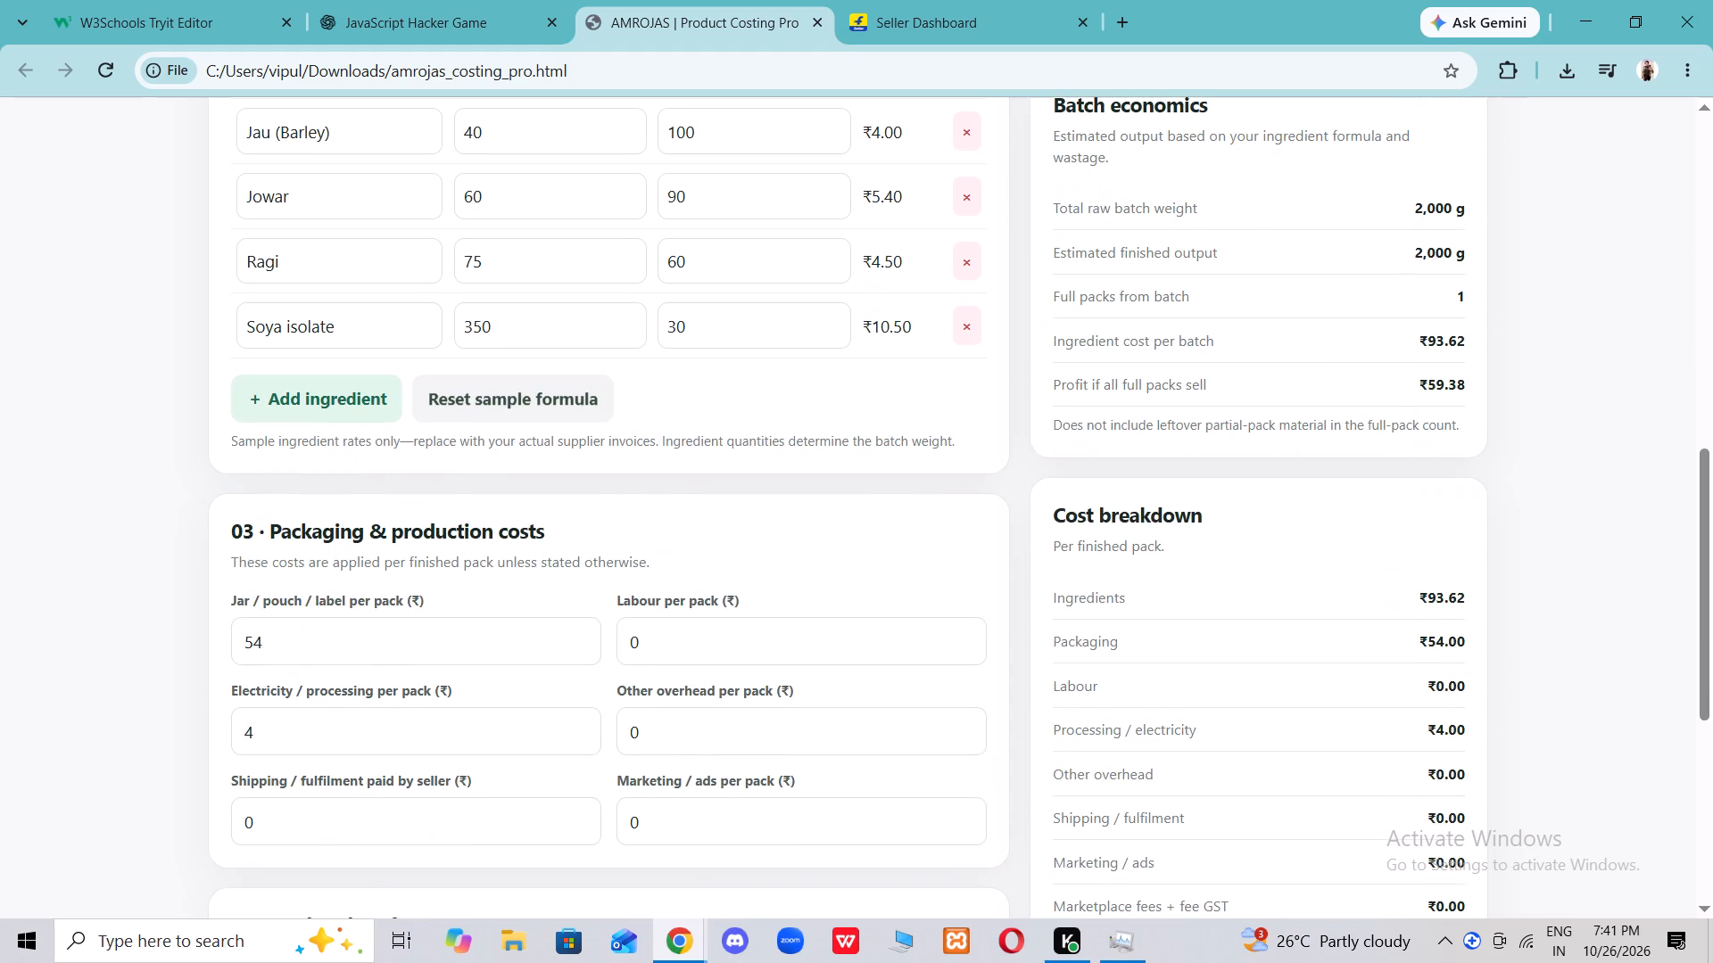
scroll(604, 670, down, 5)
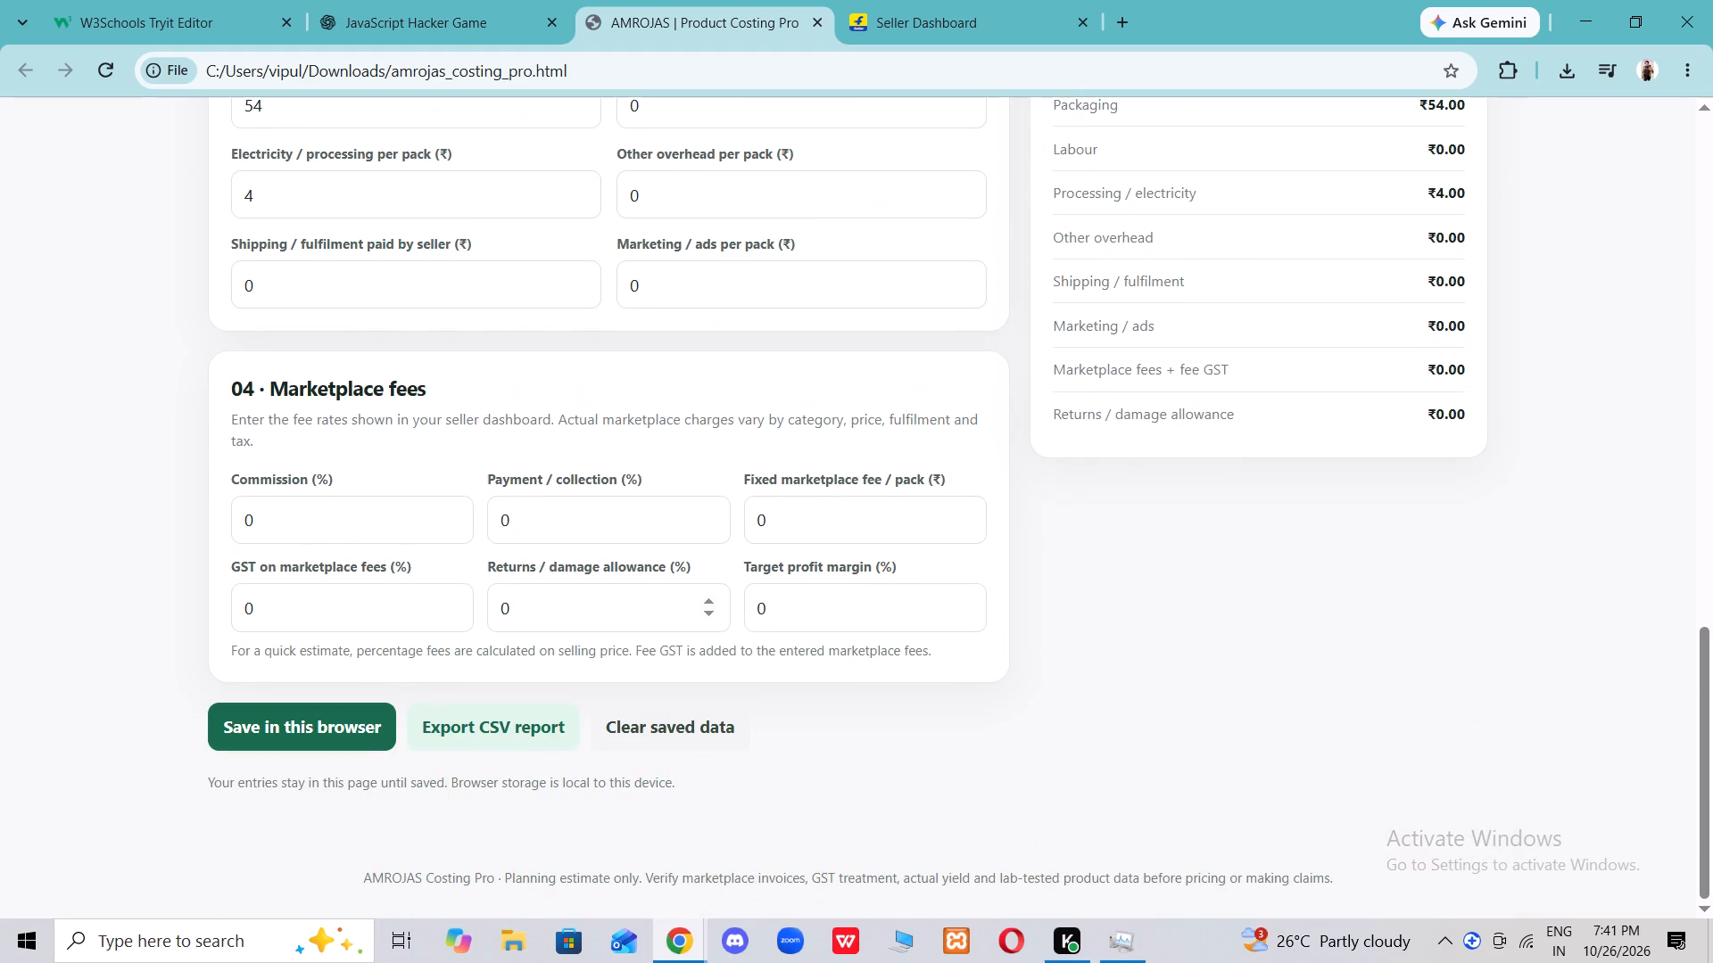
click(508, 723)
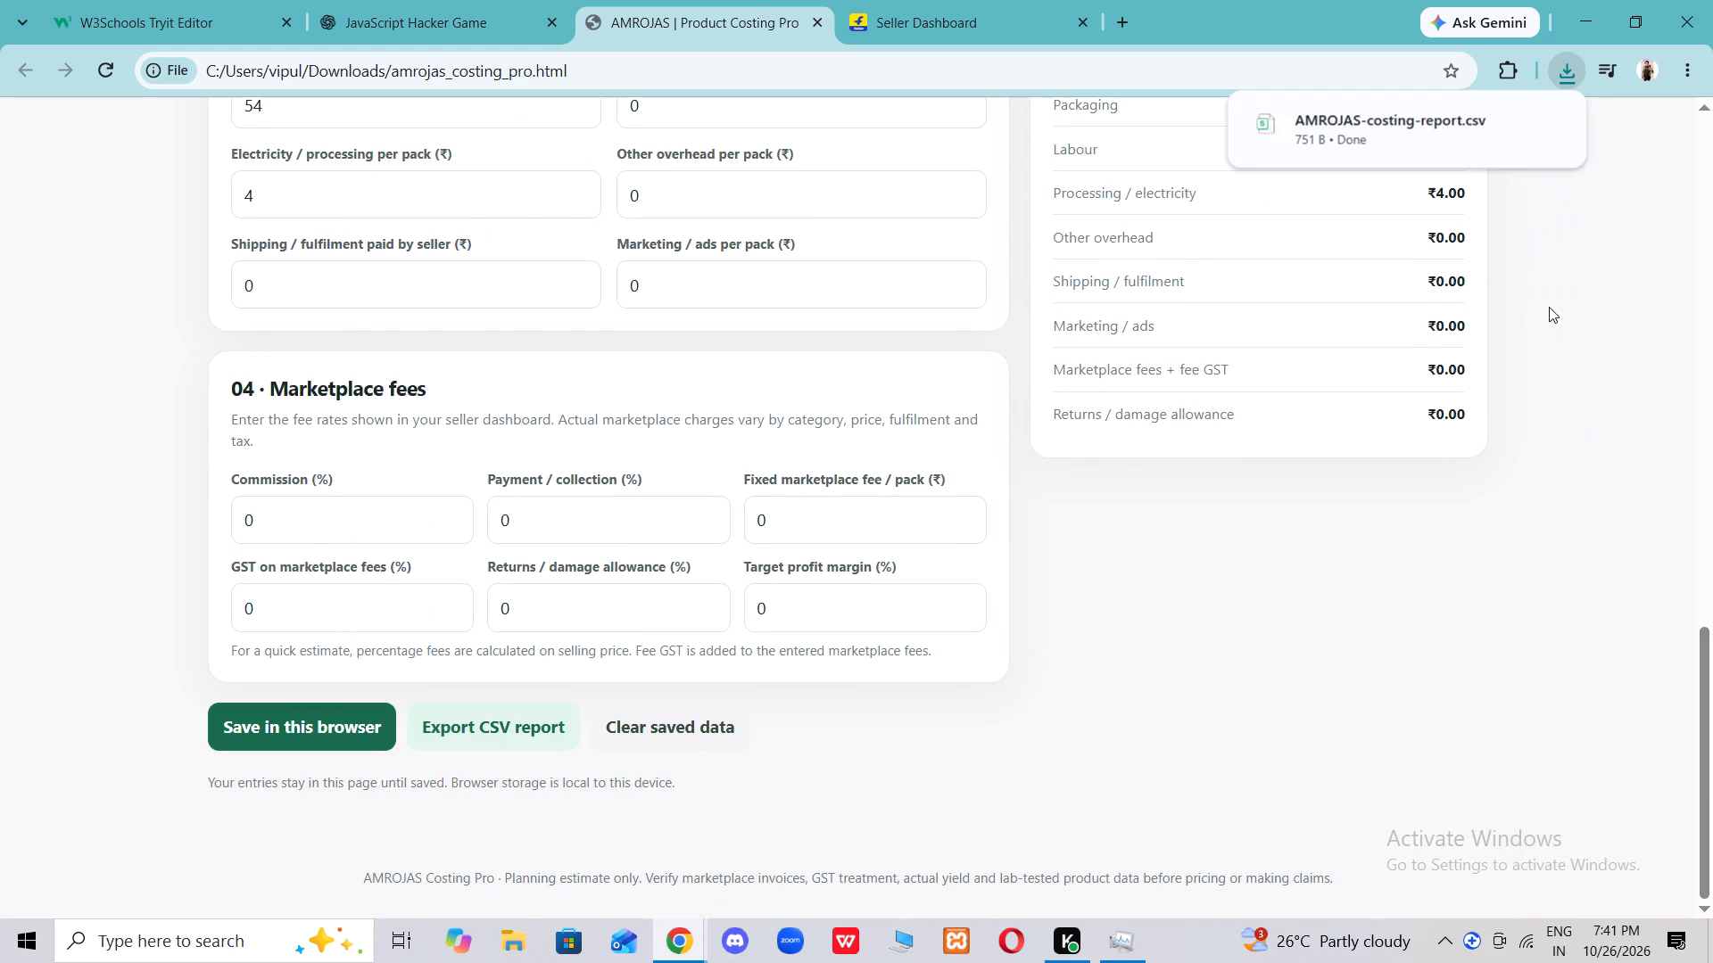
click(1367, 129)
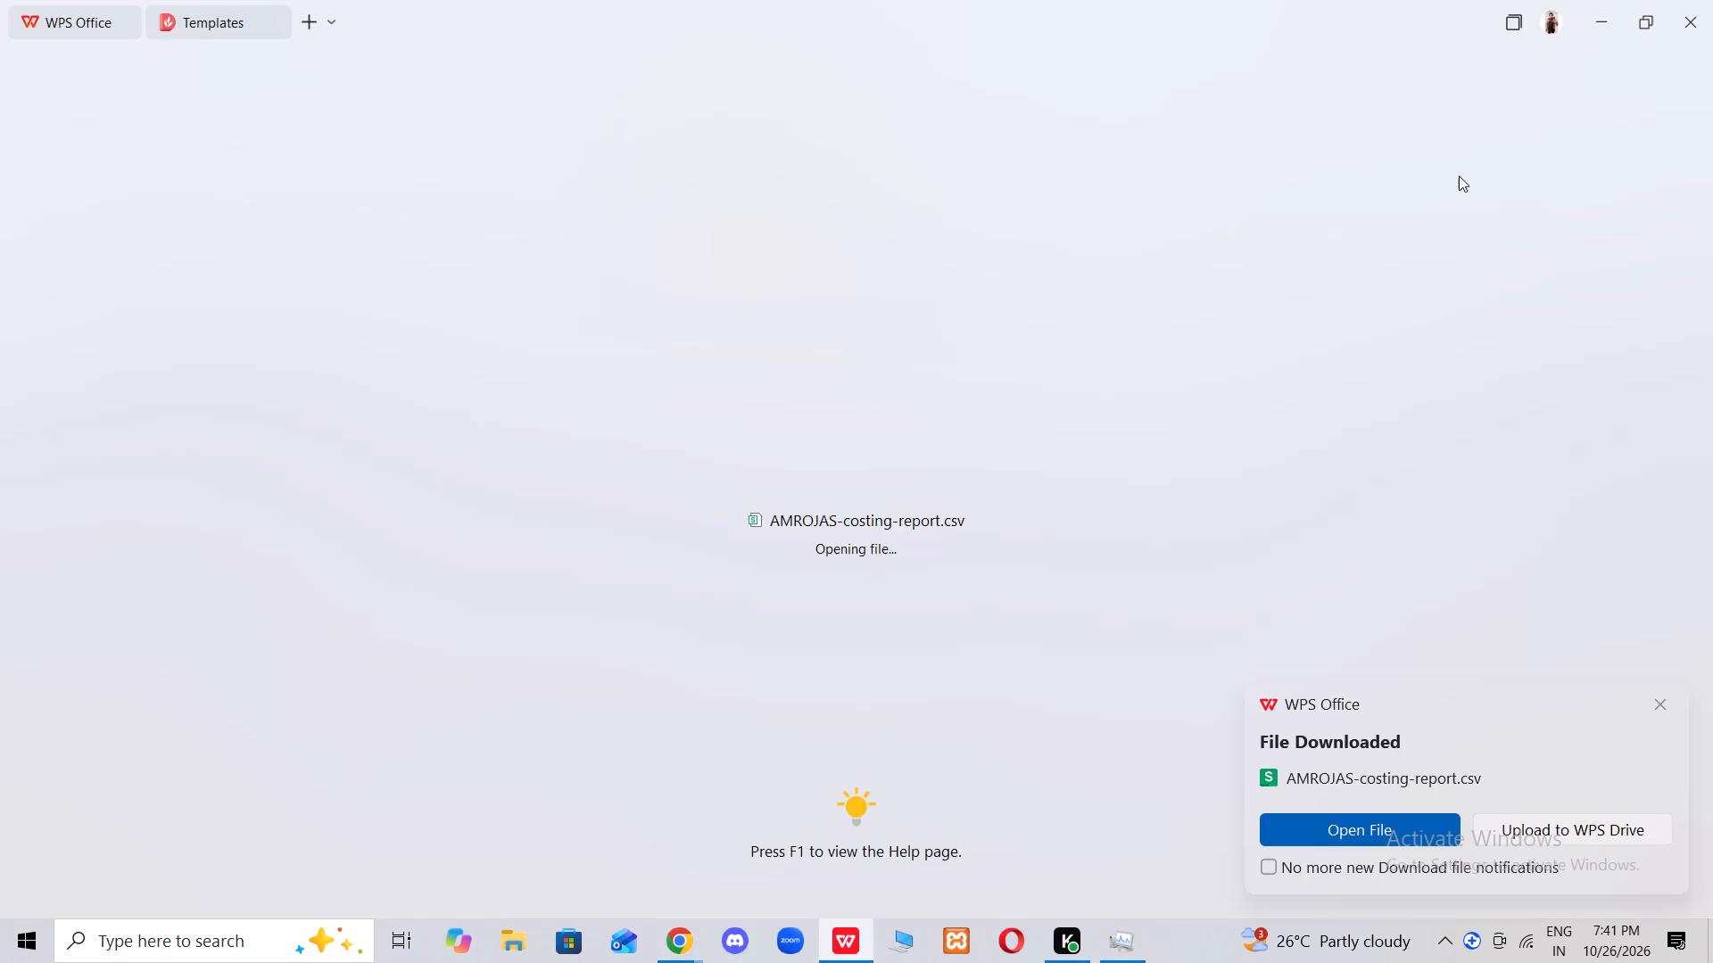
click(1667, 714)
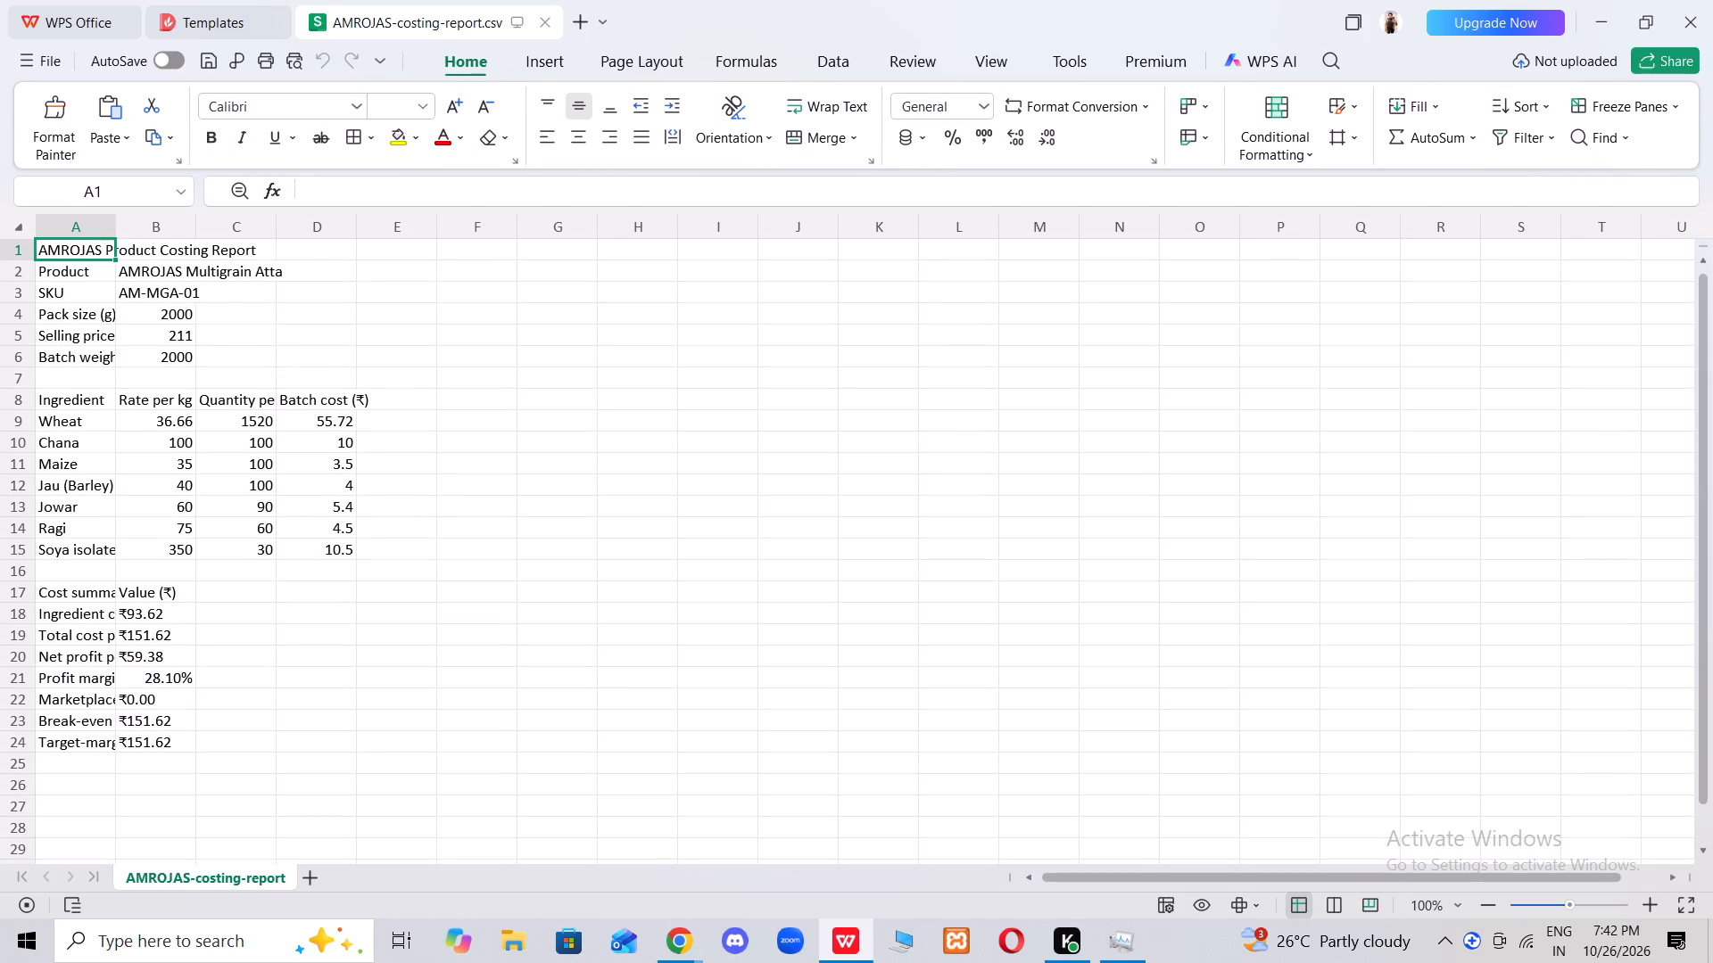
Widen columns A to D of the costing report to fit their labels and values.
drag(116, 221, 253, 235)
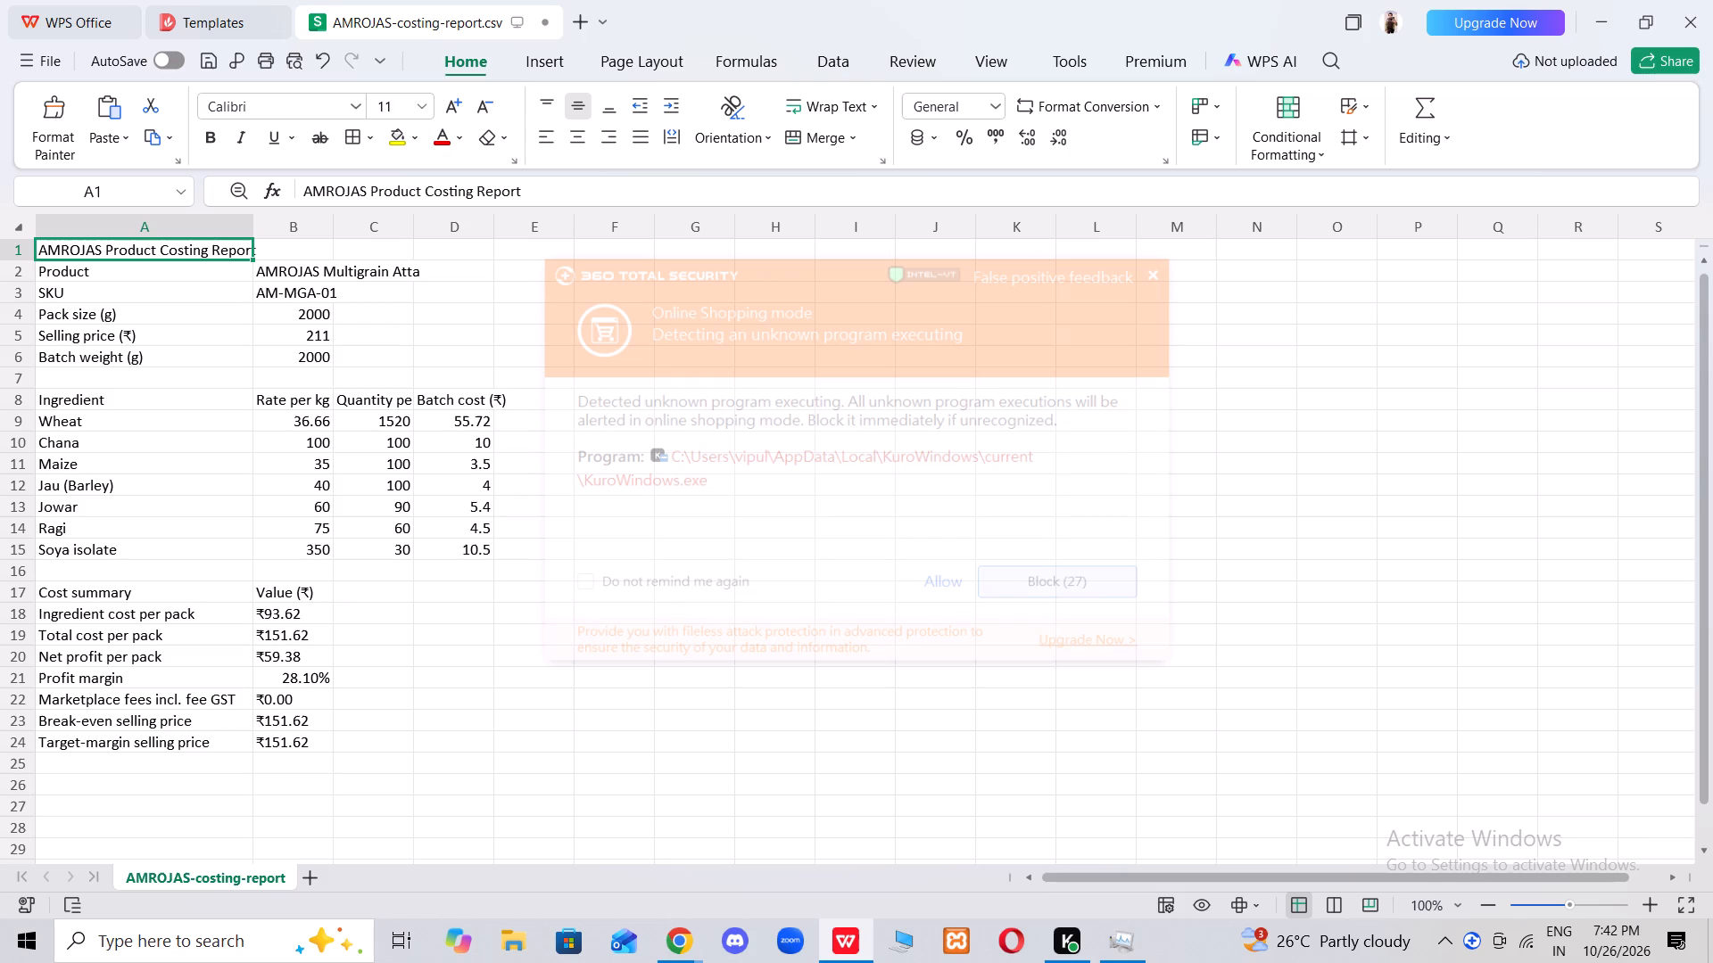
drag(335, 226, 431, 225)
drag(508, 225, 556, 239)
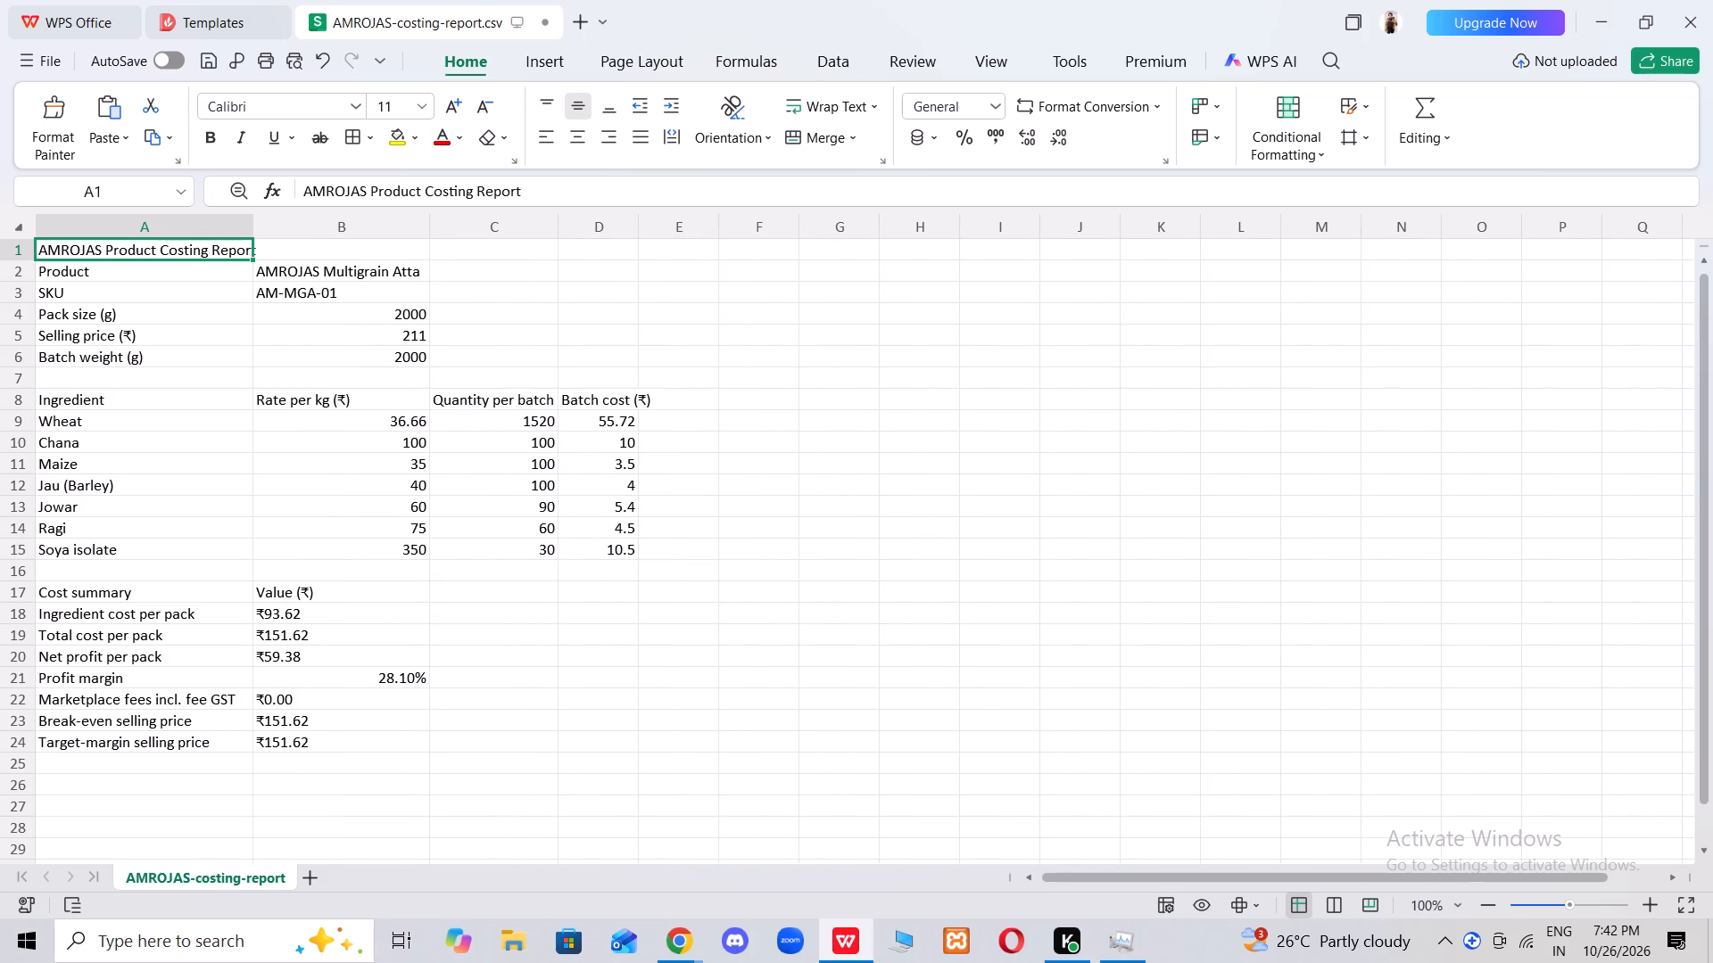
drag(637, 230, 684, 237)
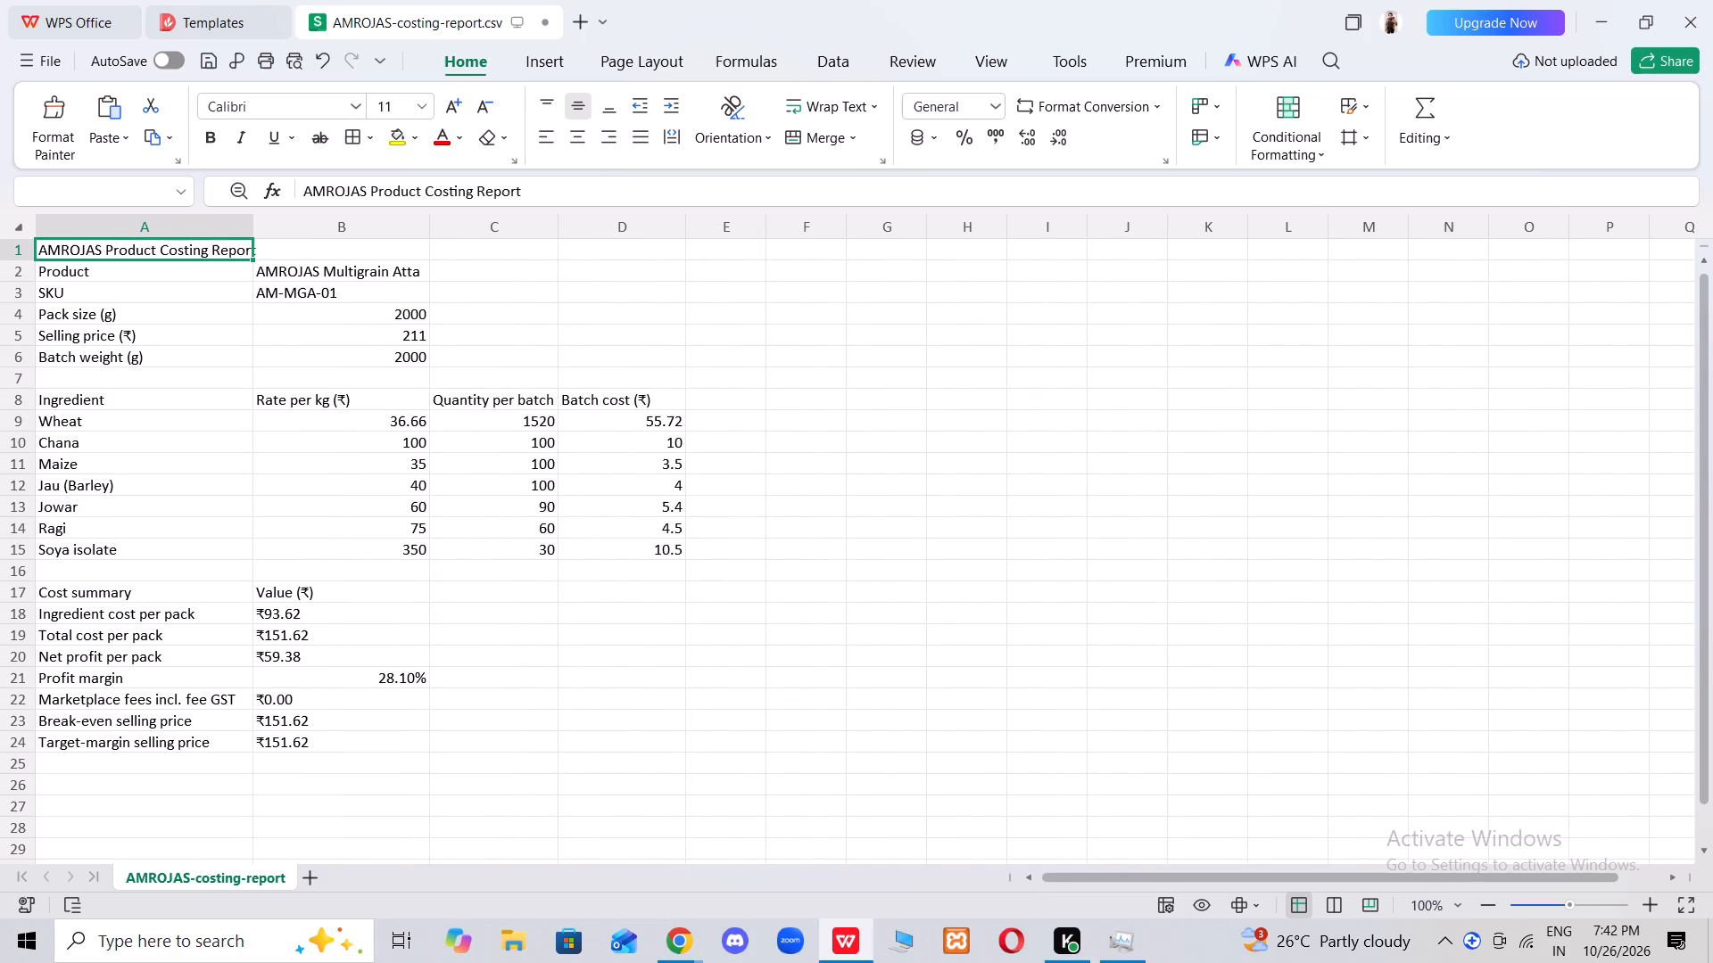
Centre-align all cells of the costing report sheet horizontally.
click(405, 734)
key(ctrl+a)
key(ctrl+a)
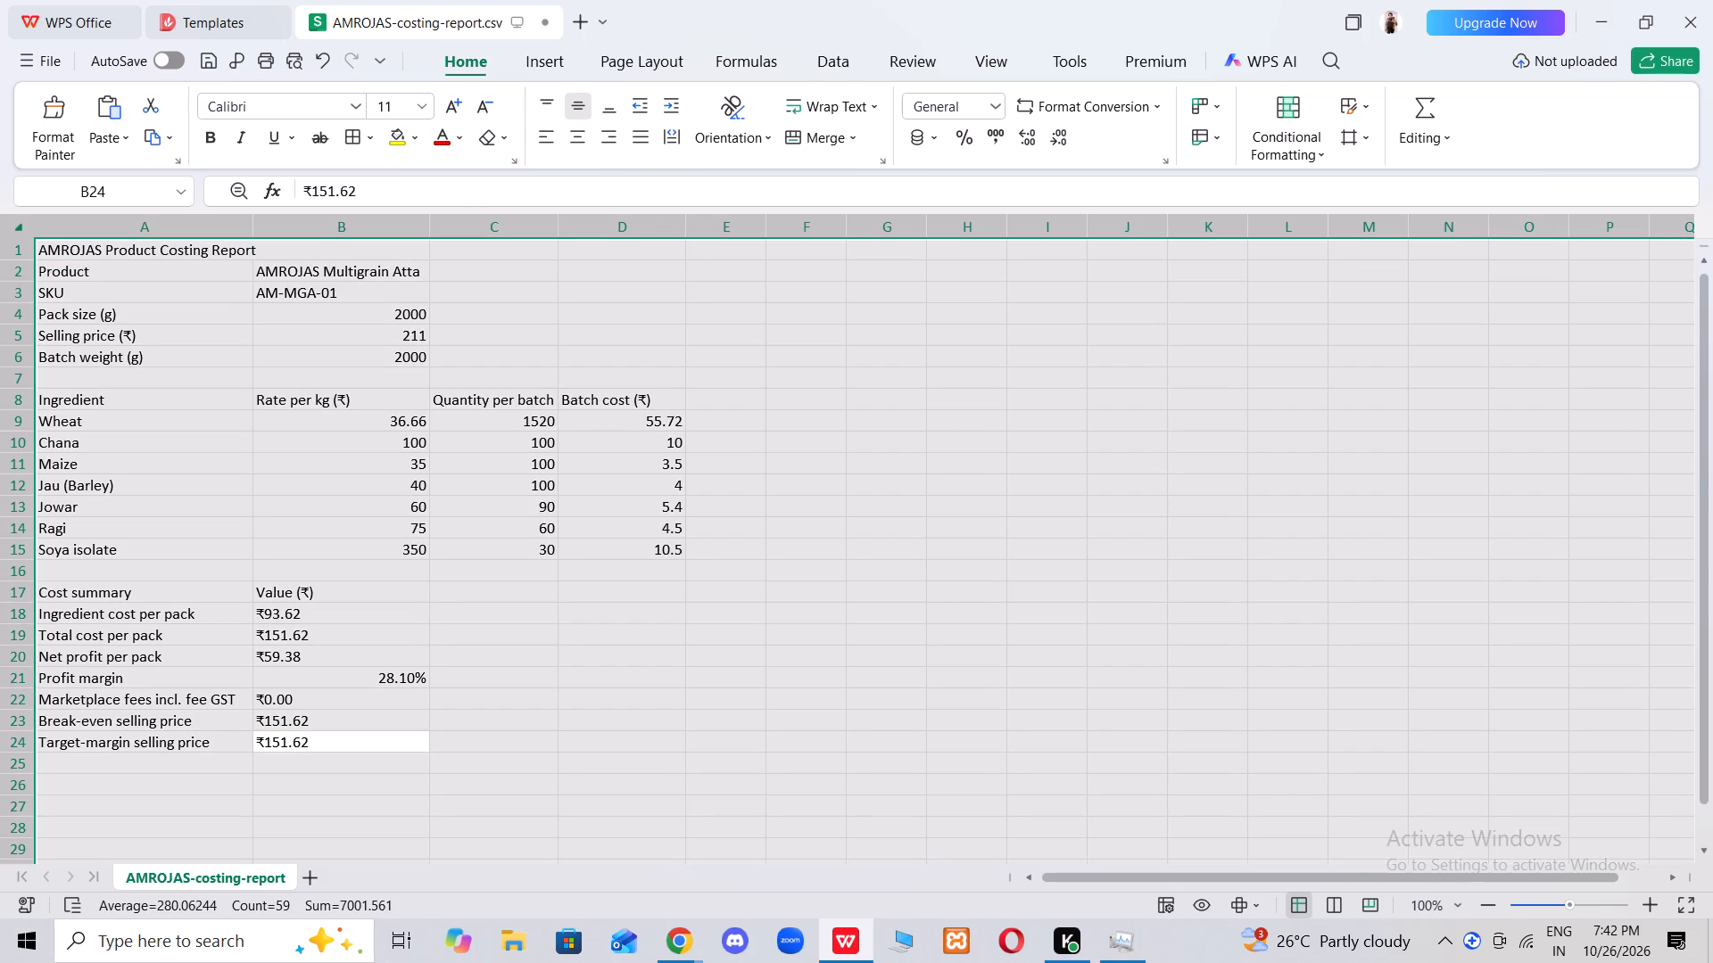
click(584, 133)
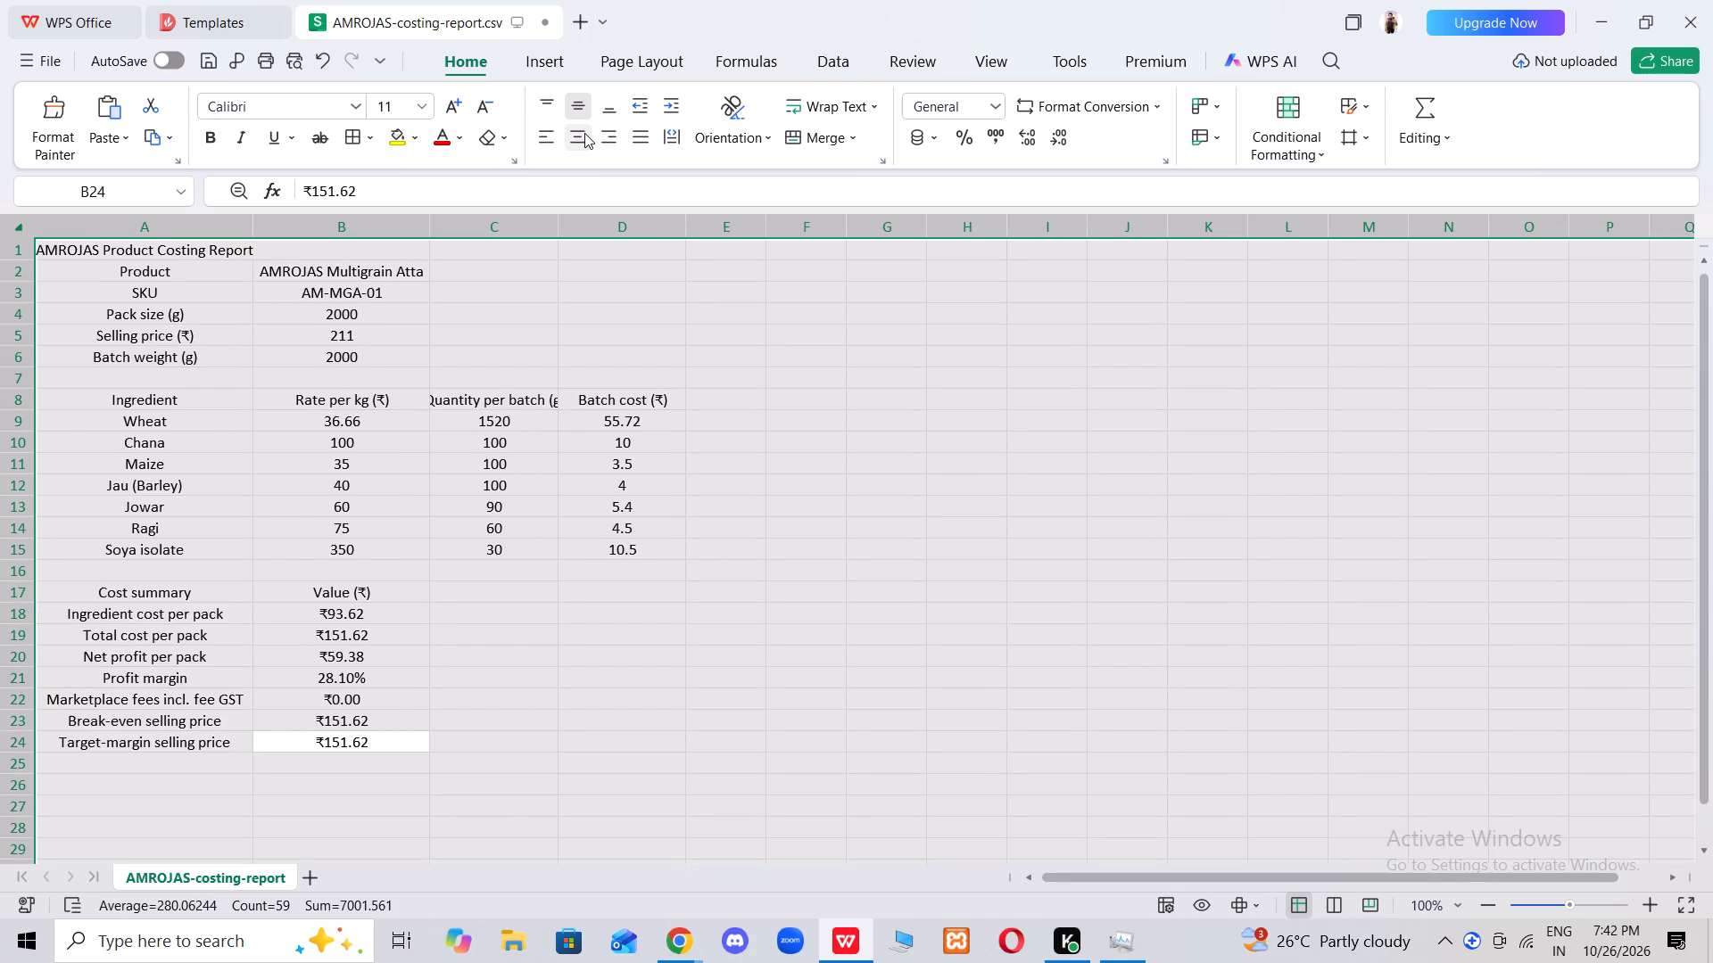
Widen columns C, B and A of the costing report further so their headings and labels fit.
click(706, 309)
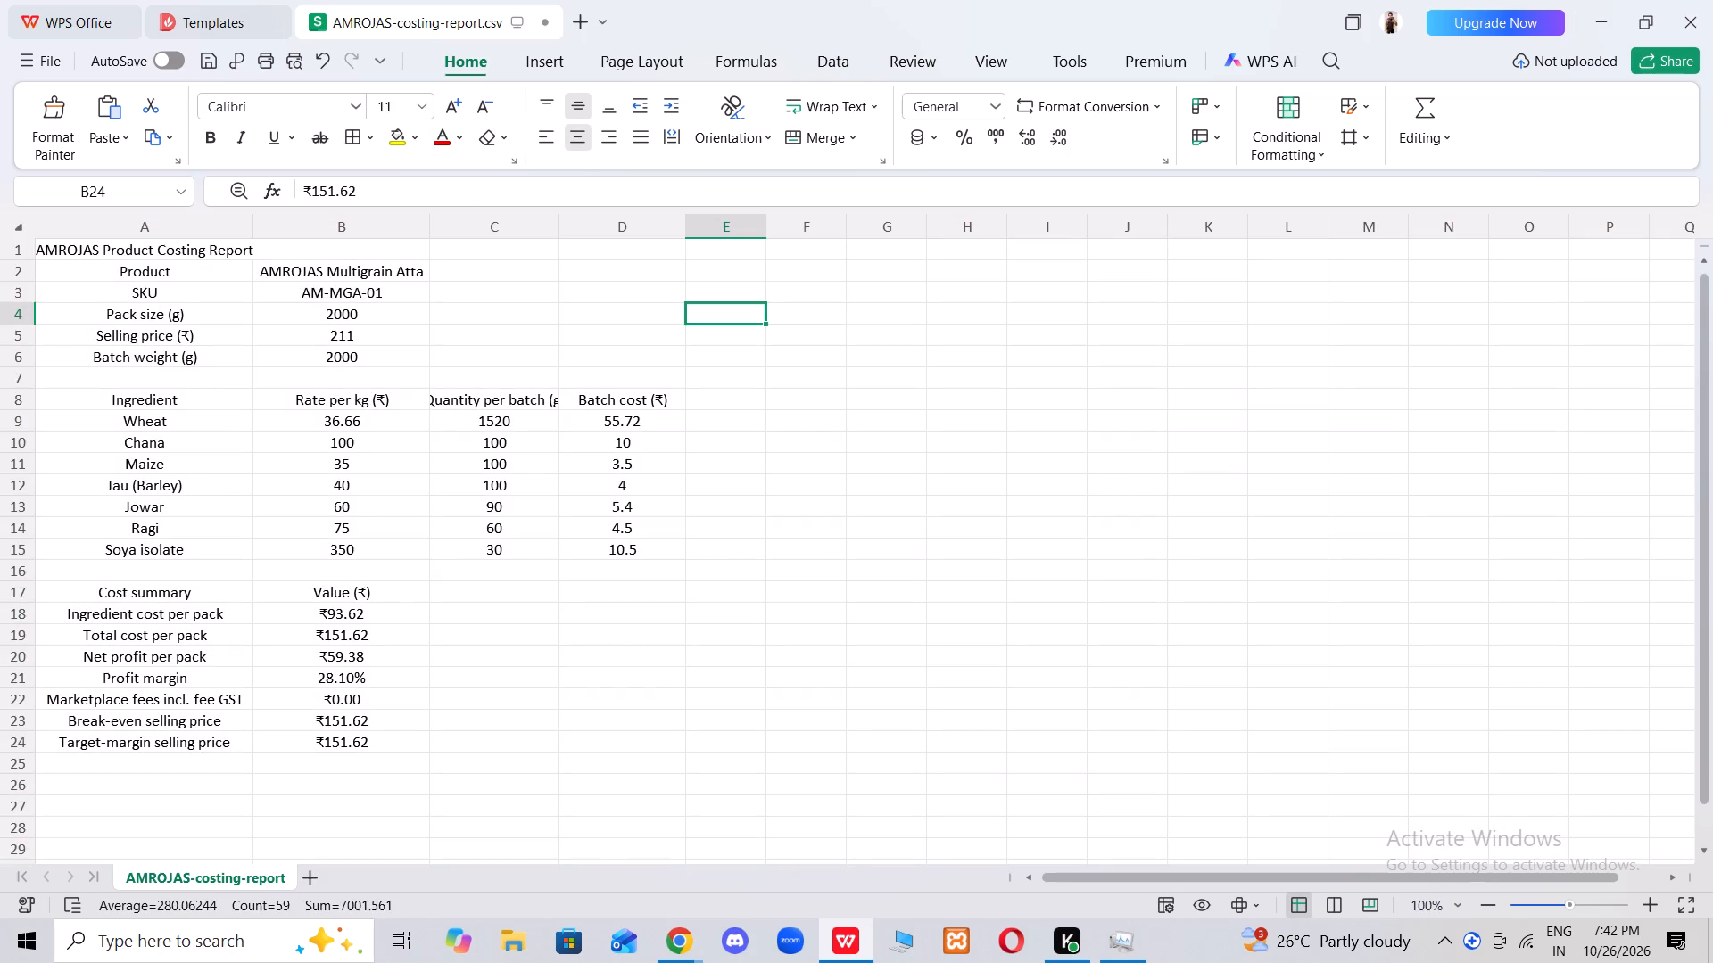
drag(559, 228, 619, 241)
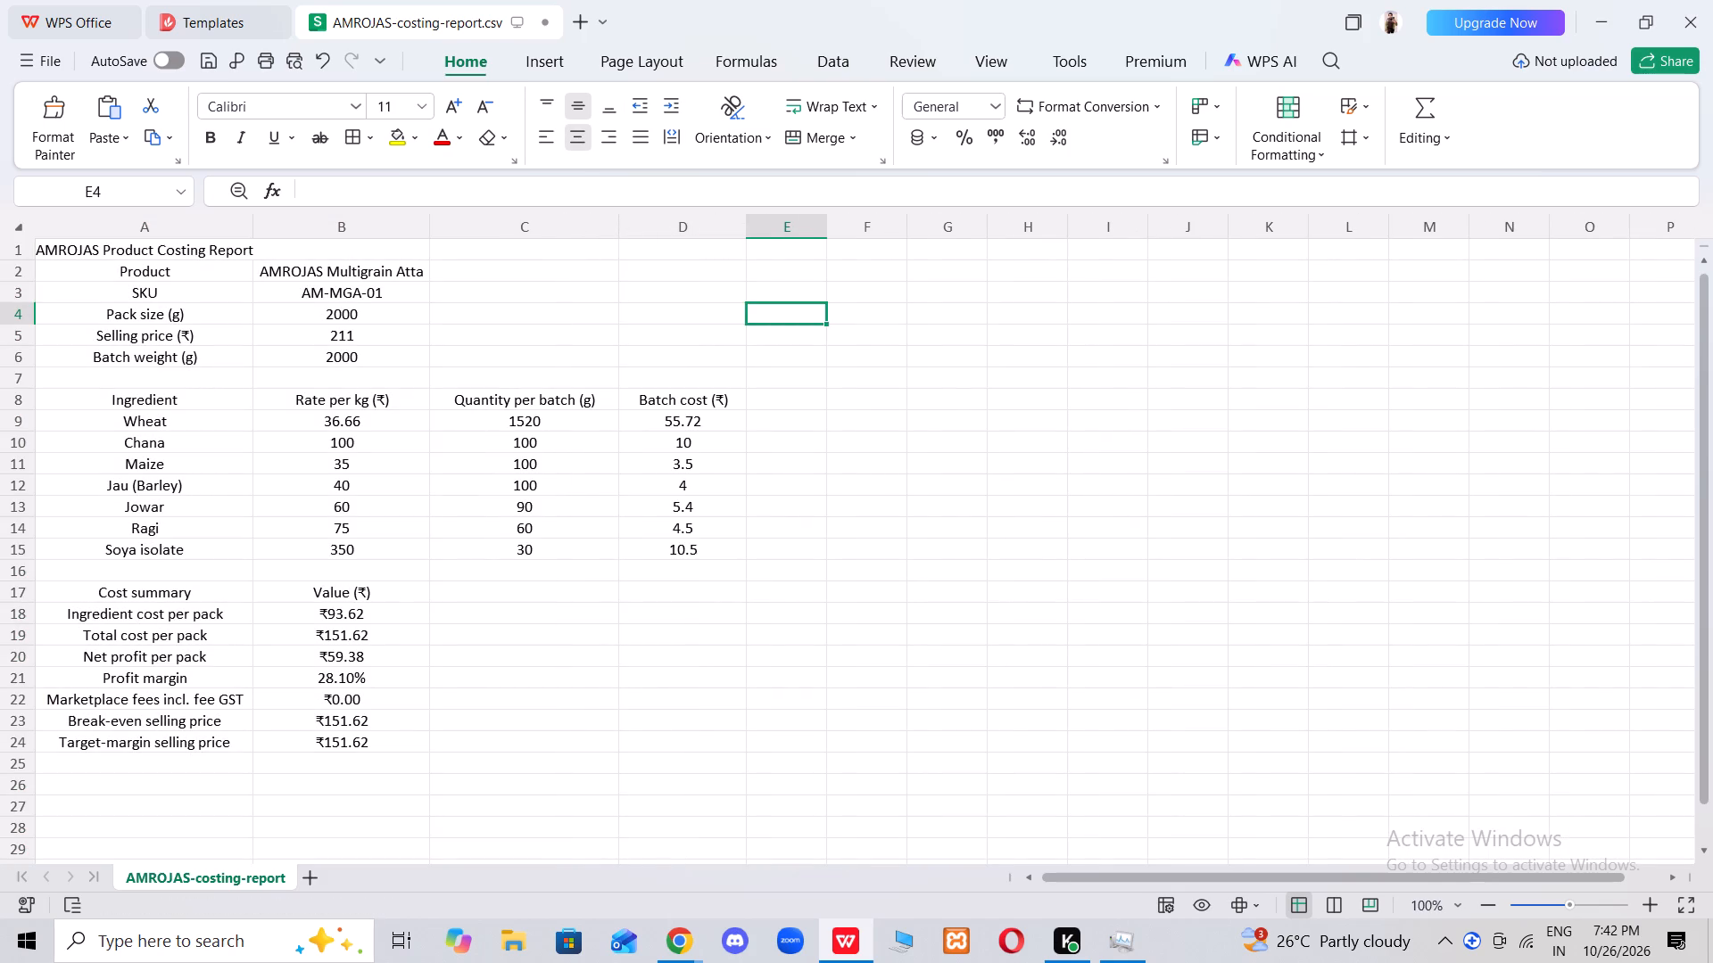
drag(432, 223, 447, 224)
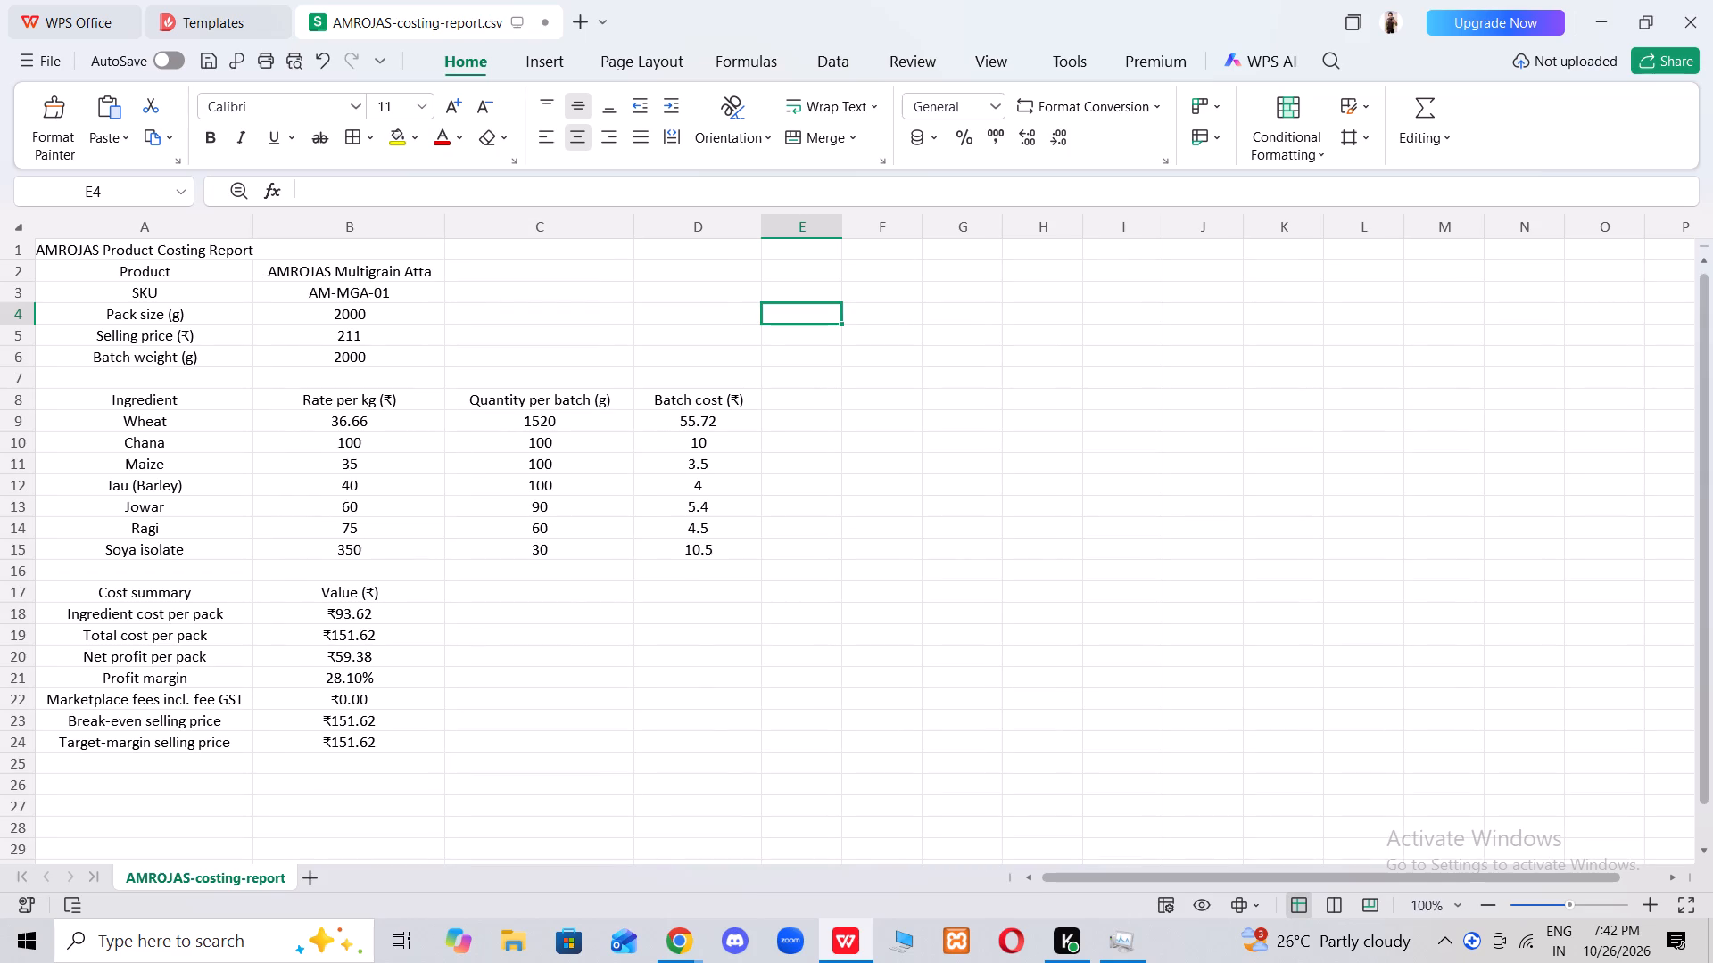
drag(256, 225, 288, 225)
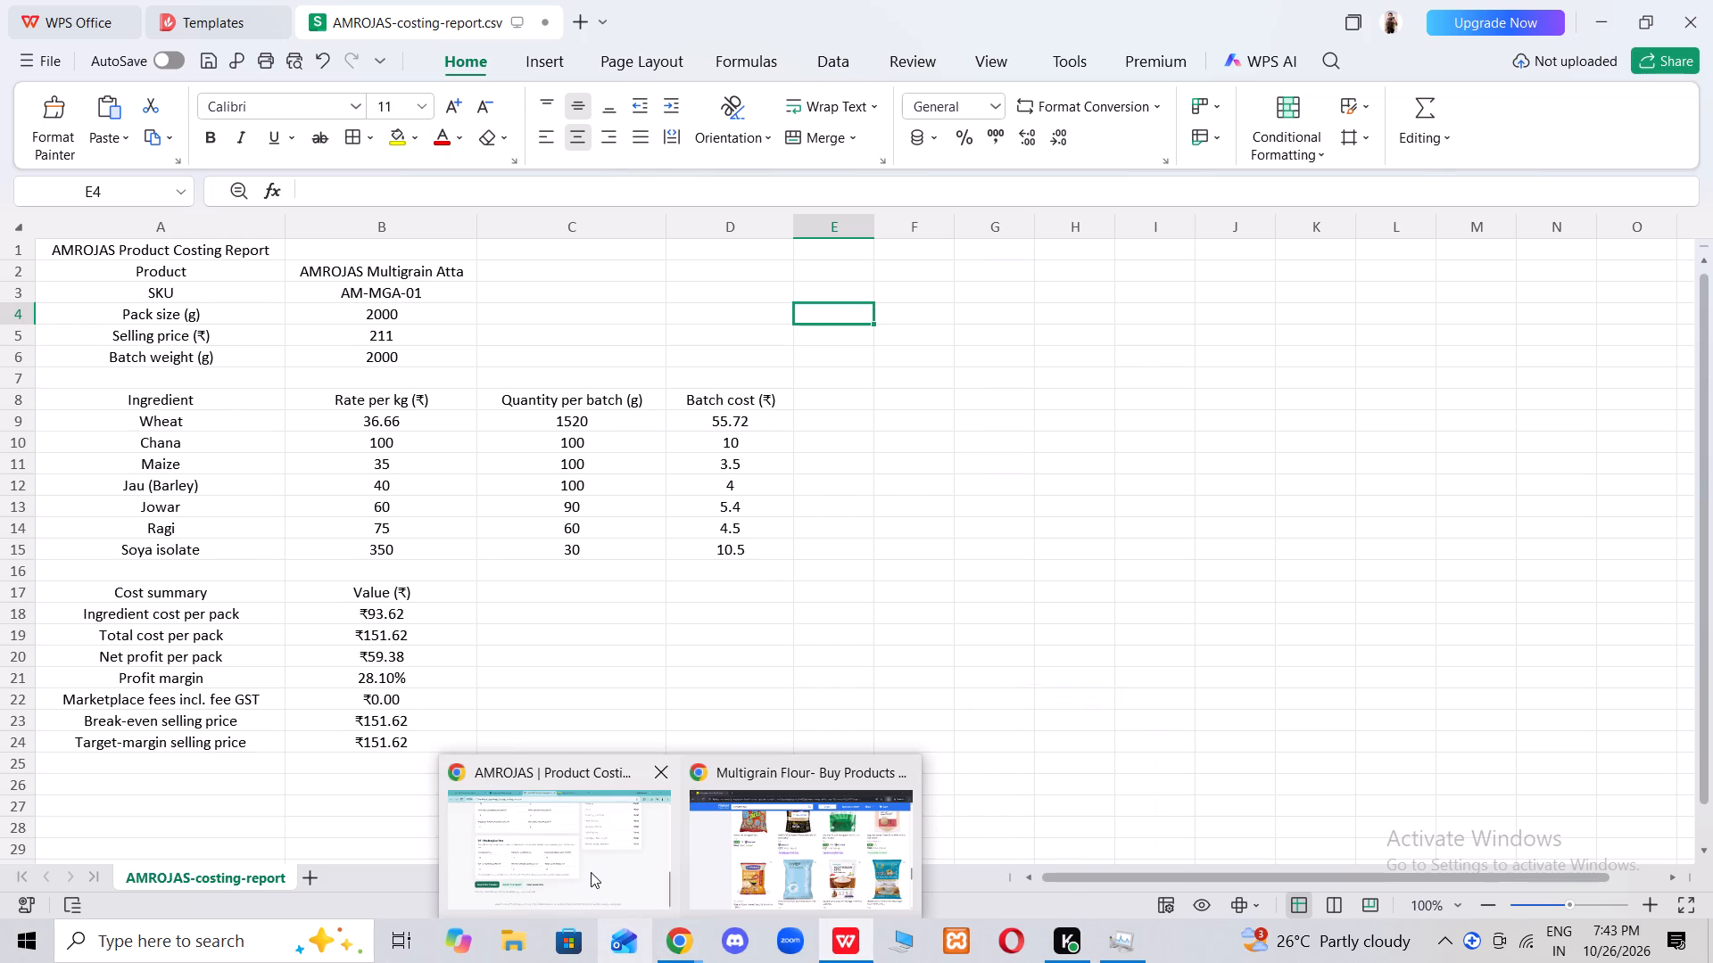
Switch to the AMROJAS costing page in Chrome and set the Soya isolate rate to ₹375 per kg.
click(591, 872)
scroll(335, 481, up, 7)
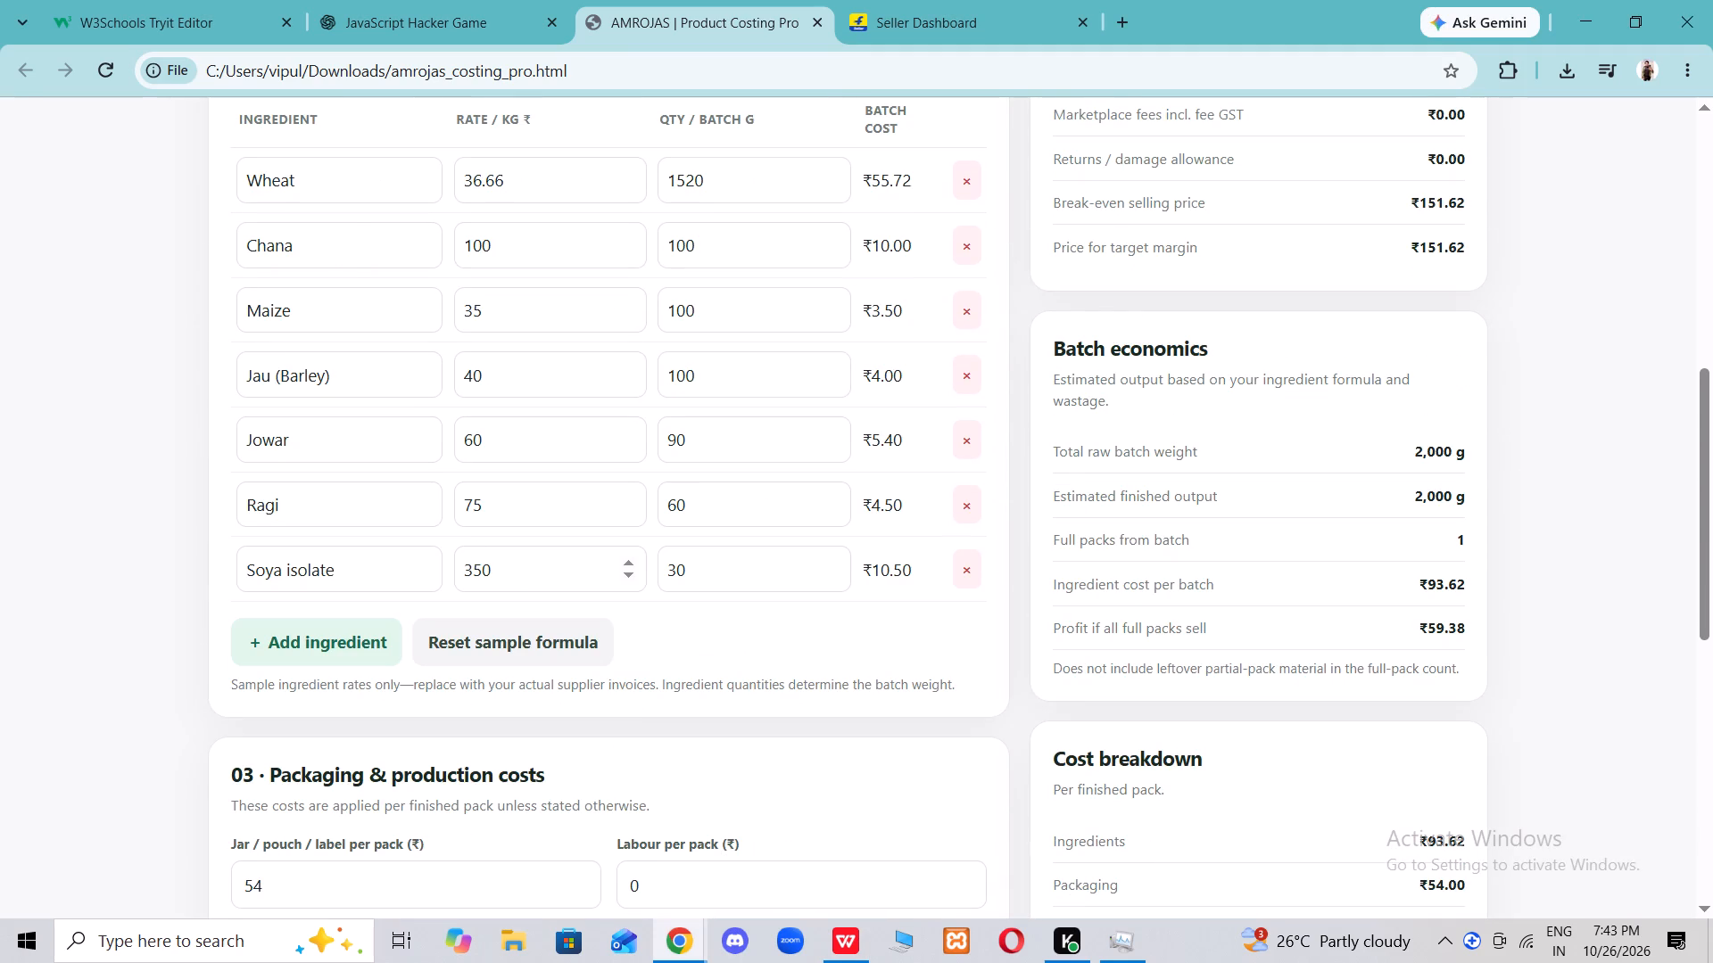
click(482, 579)
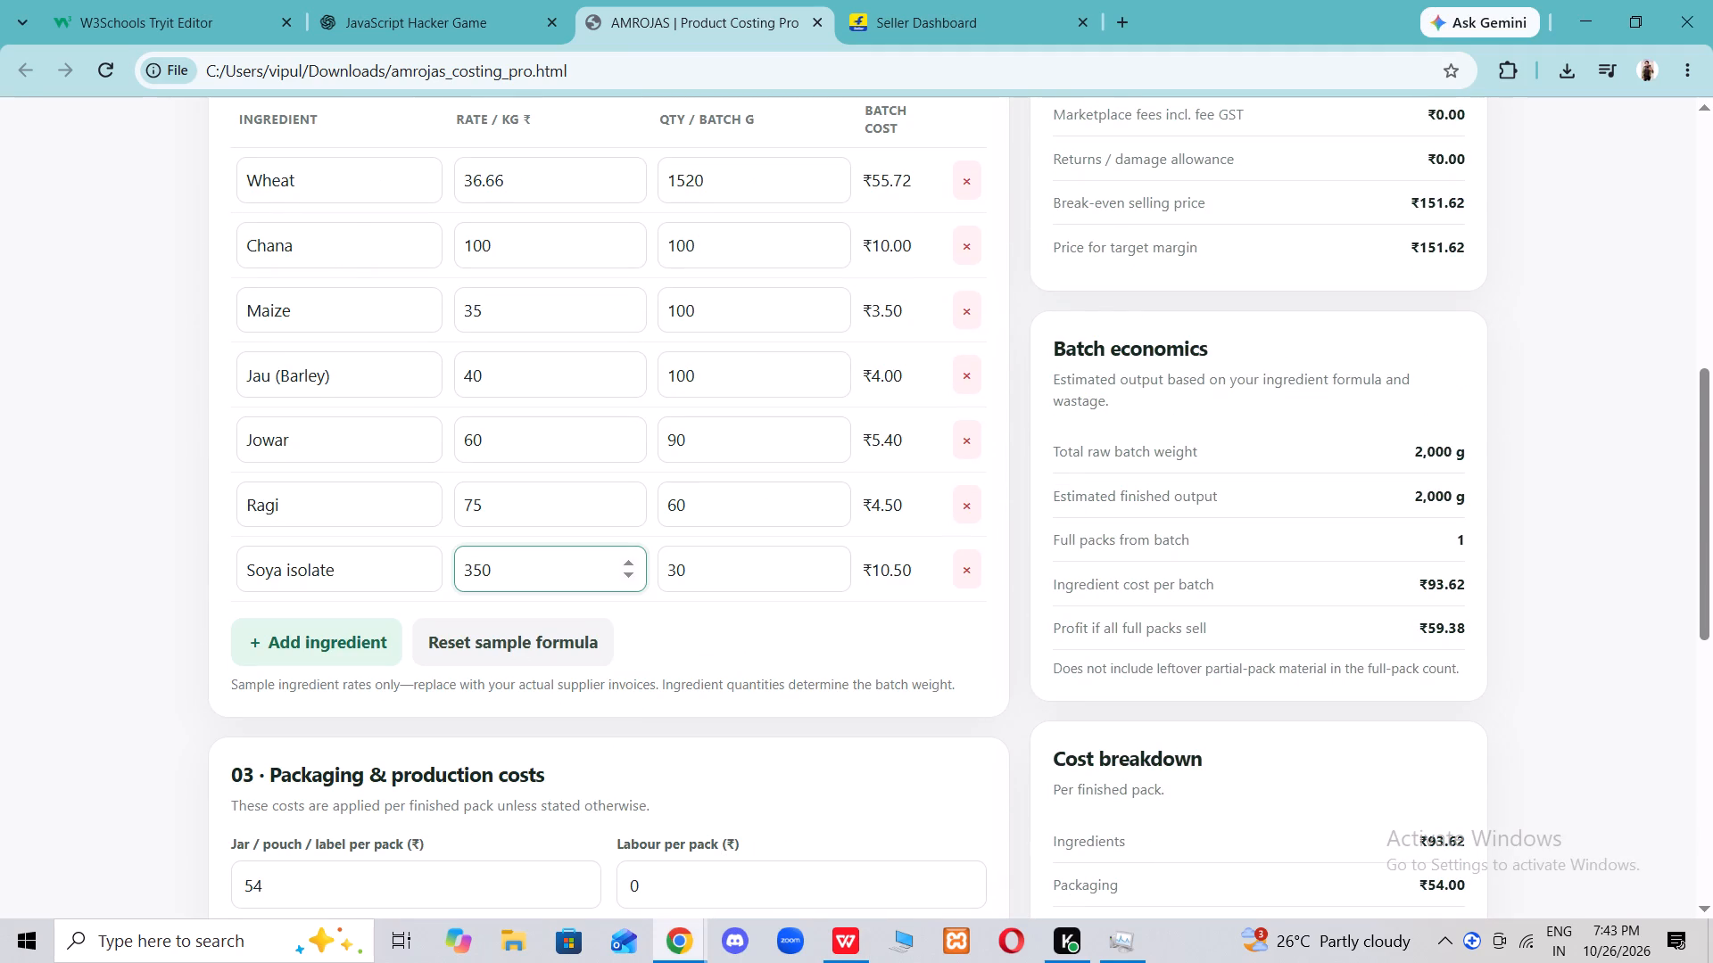
key(Right)
key(BackSpace)
key(BackSpace)
text(75)
click(105, 547)
scroll(105, 547, up, 5)
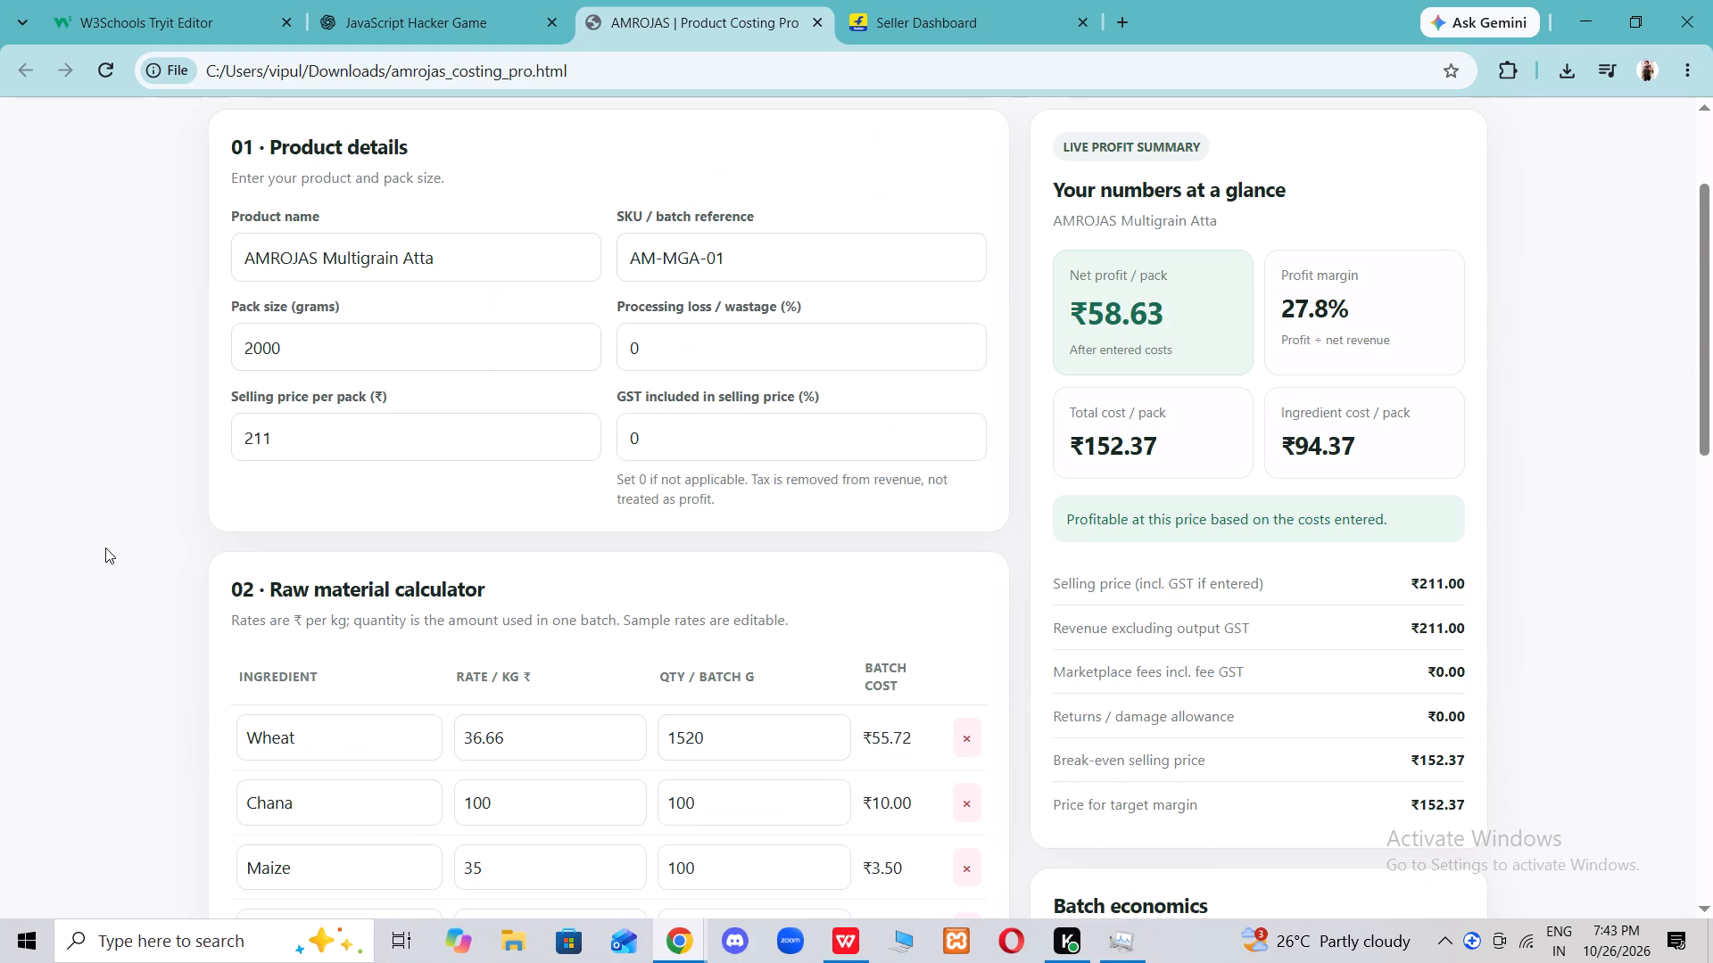
scroll(126, 556, down, 9)
scroll(316, 666, down, 5)
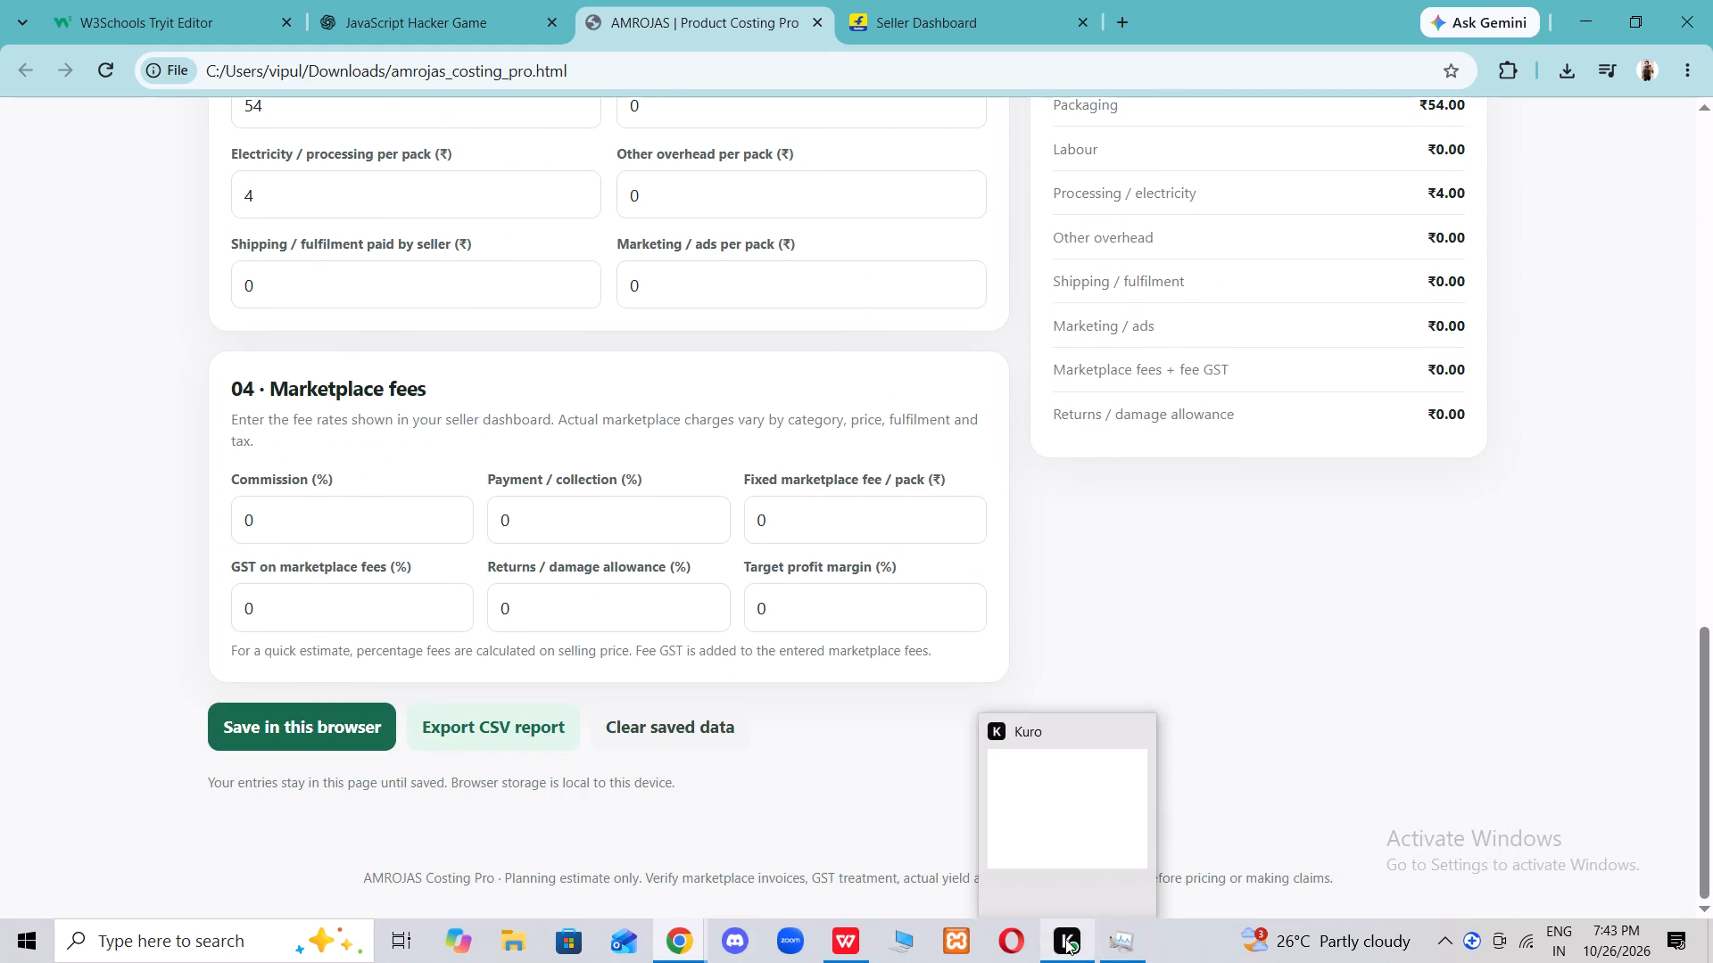
click(1112, 940)
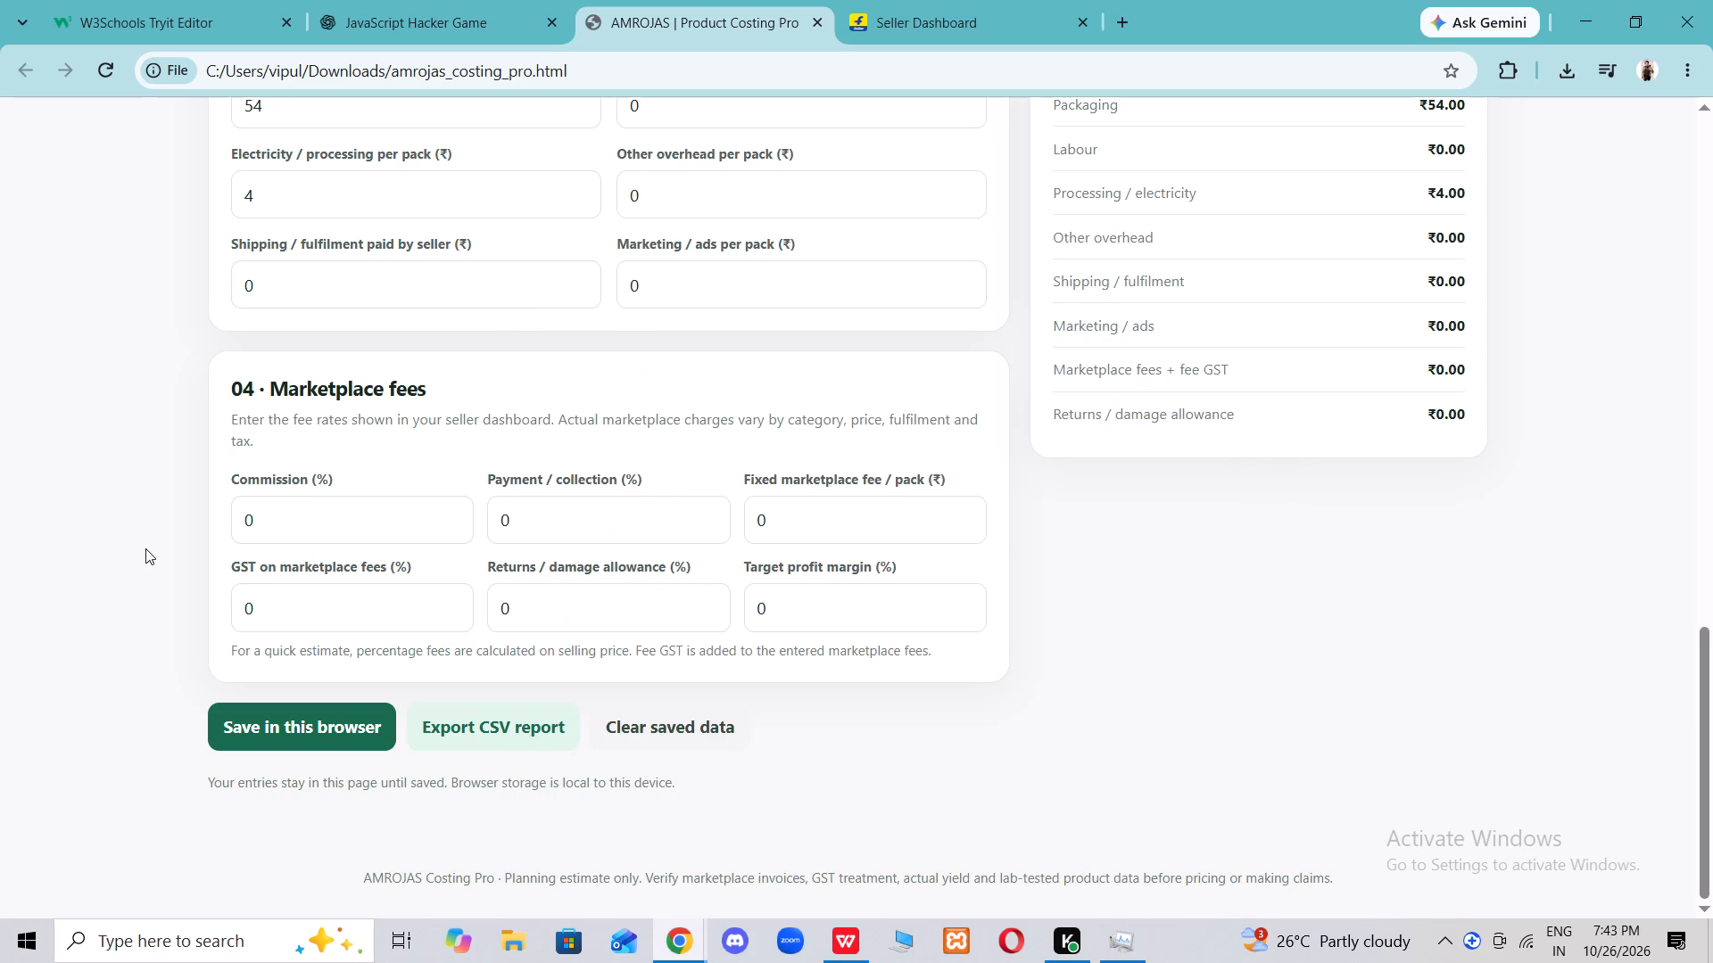
Switch to the Flipkart Seller Hub dashboard and open its Orders section.
click(128, 10)
click(908, 10)
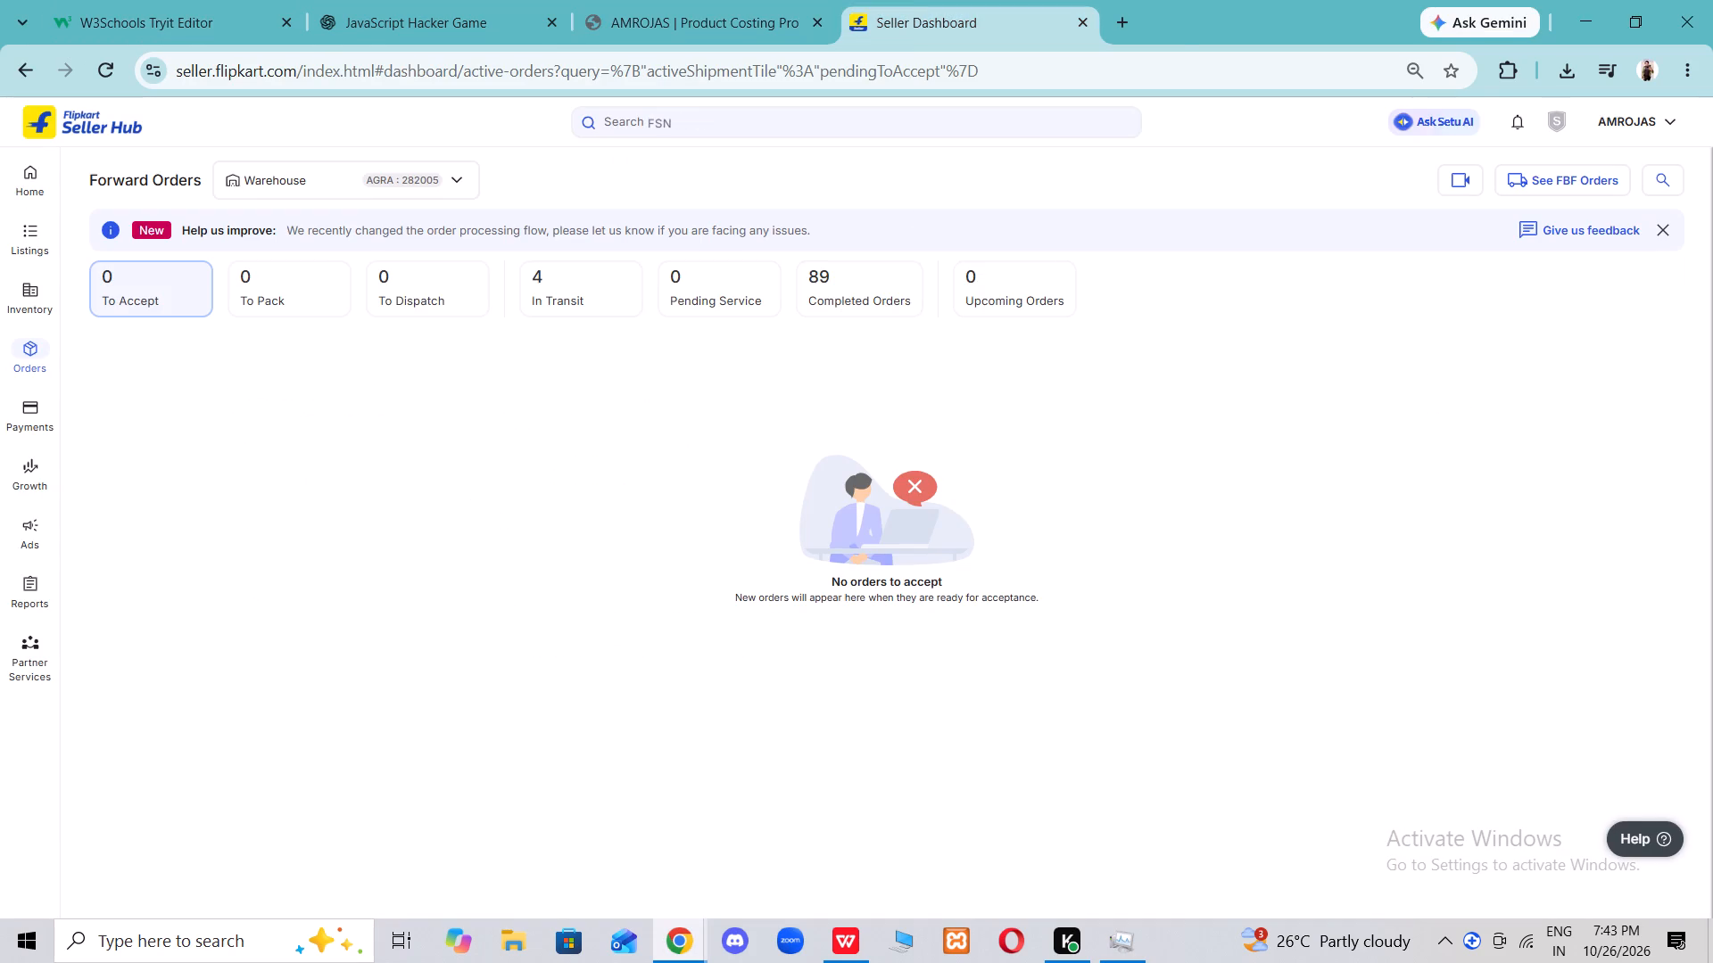
click(40, 334)
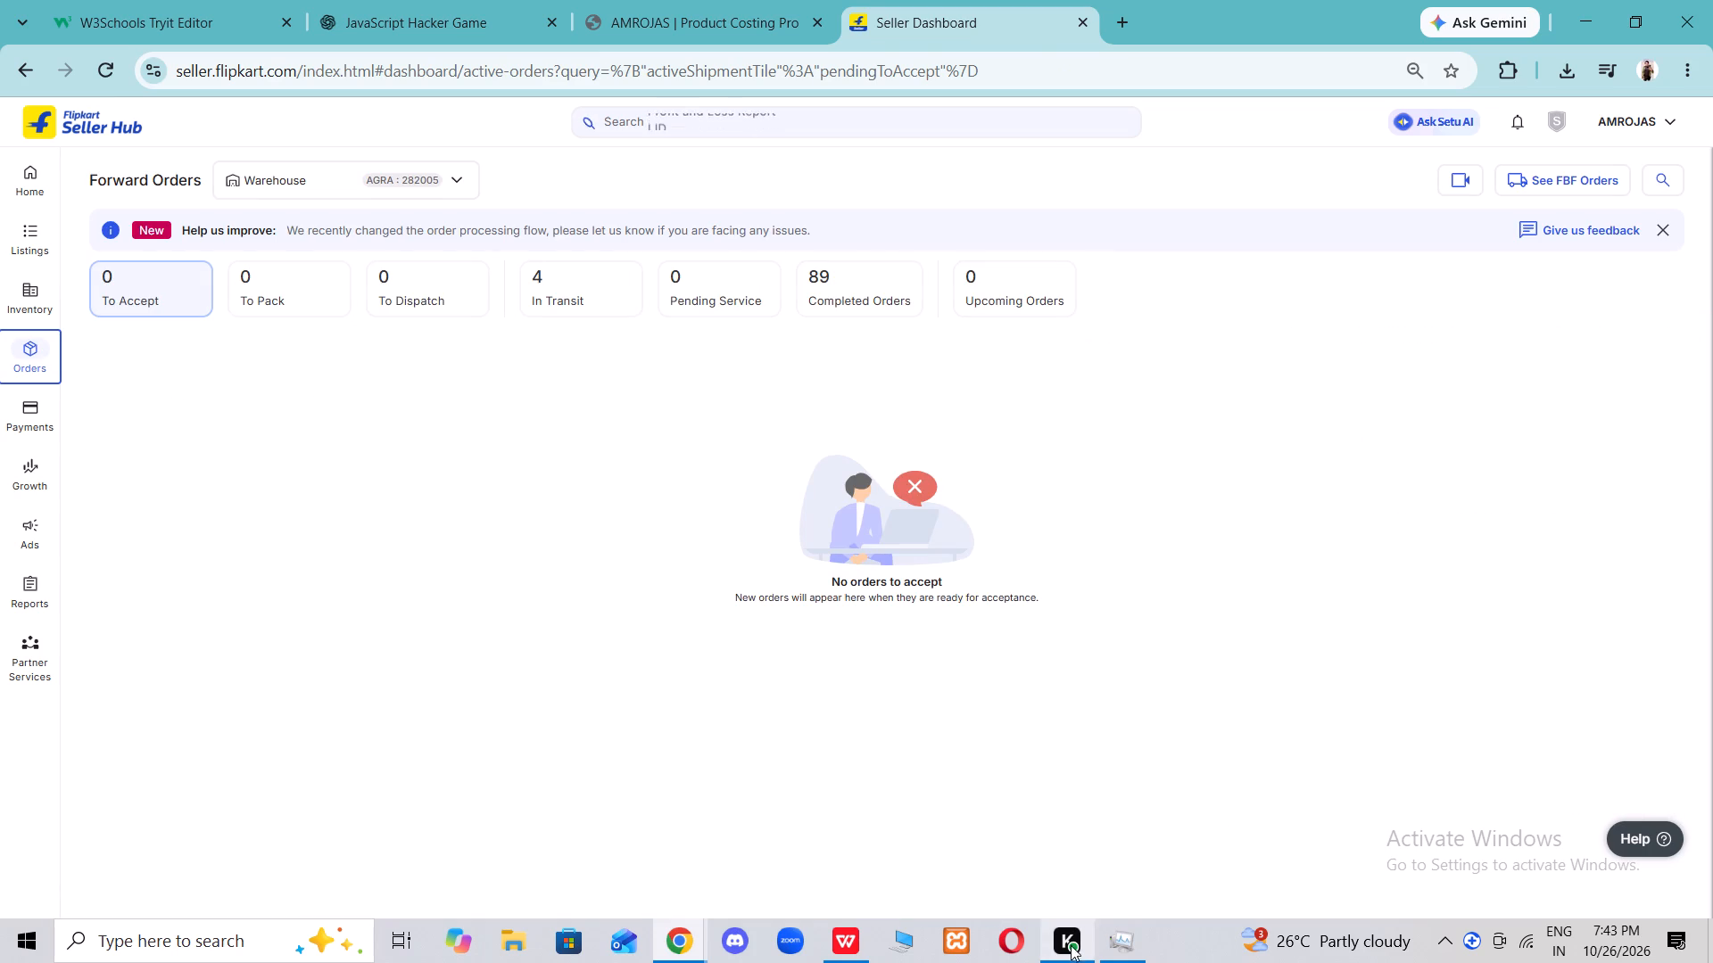
Switch to the incognito Flipkart store window, rerun the "multigrain flour" search and reload the results.
click(753, 882)
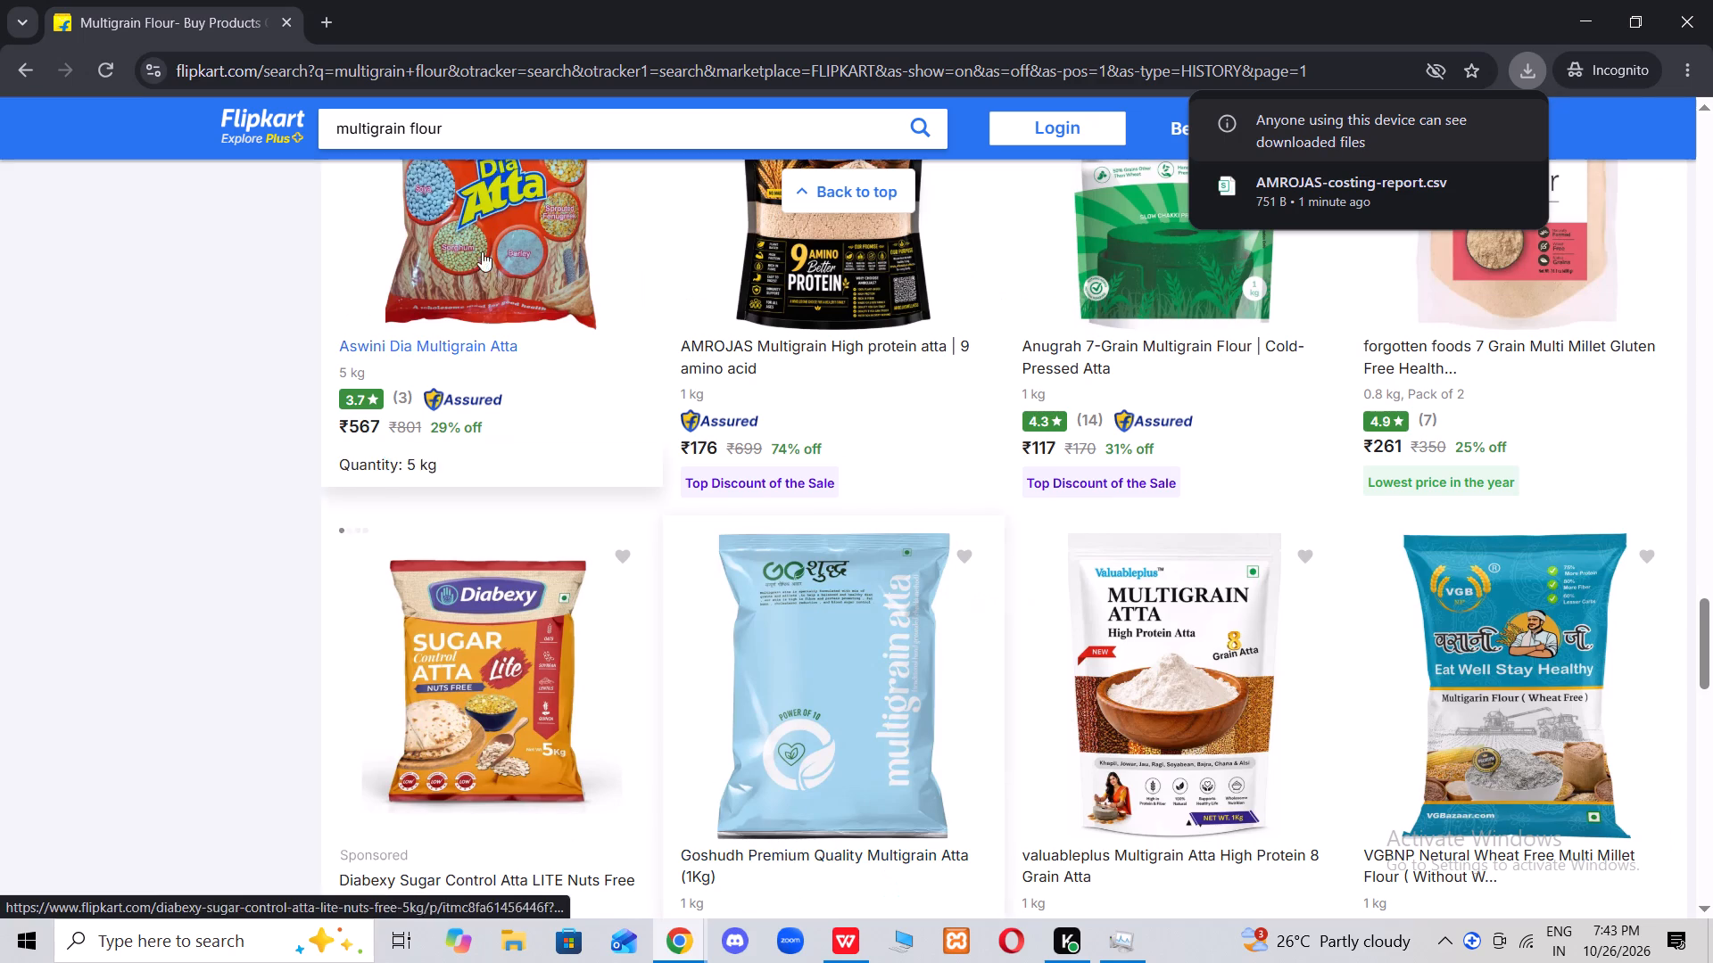
click(929, 131)
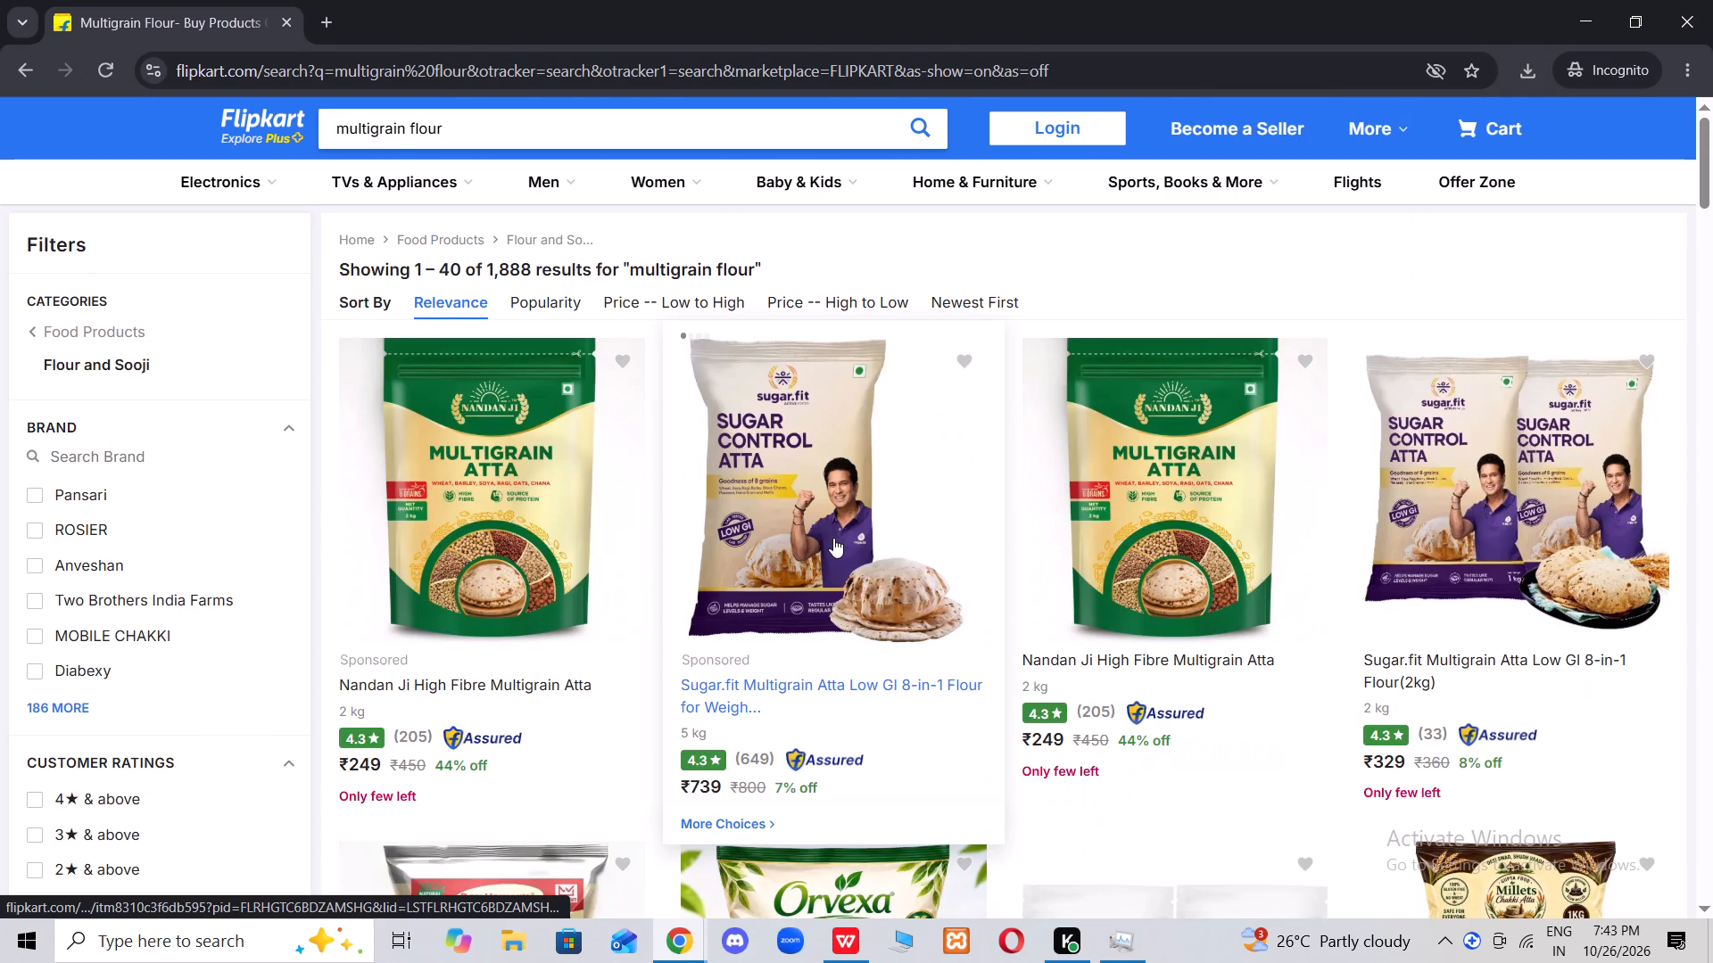
key(ctrl+F5)
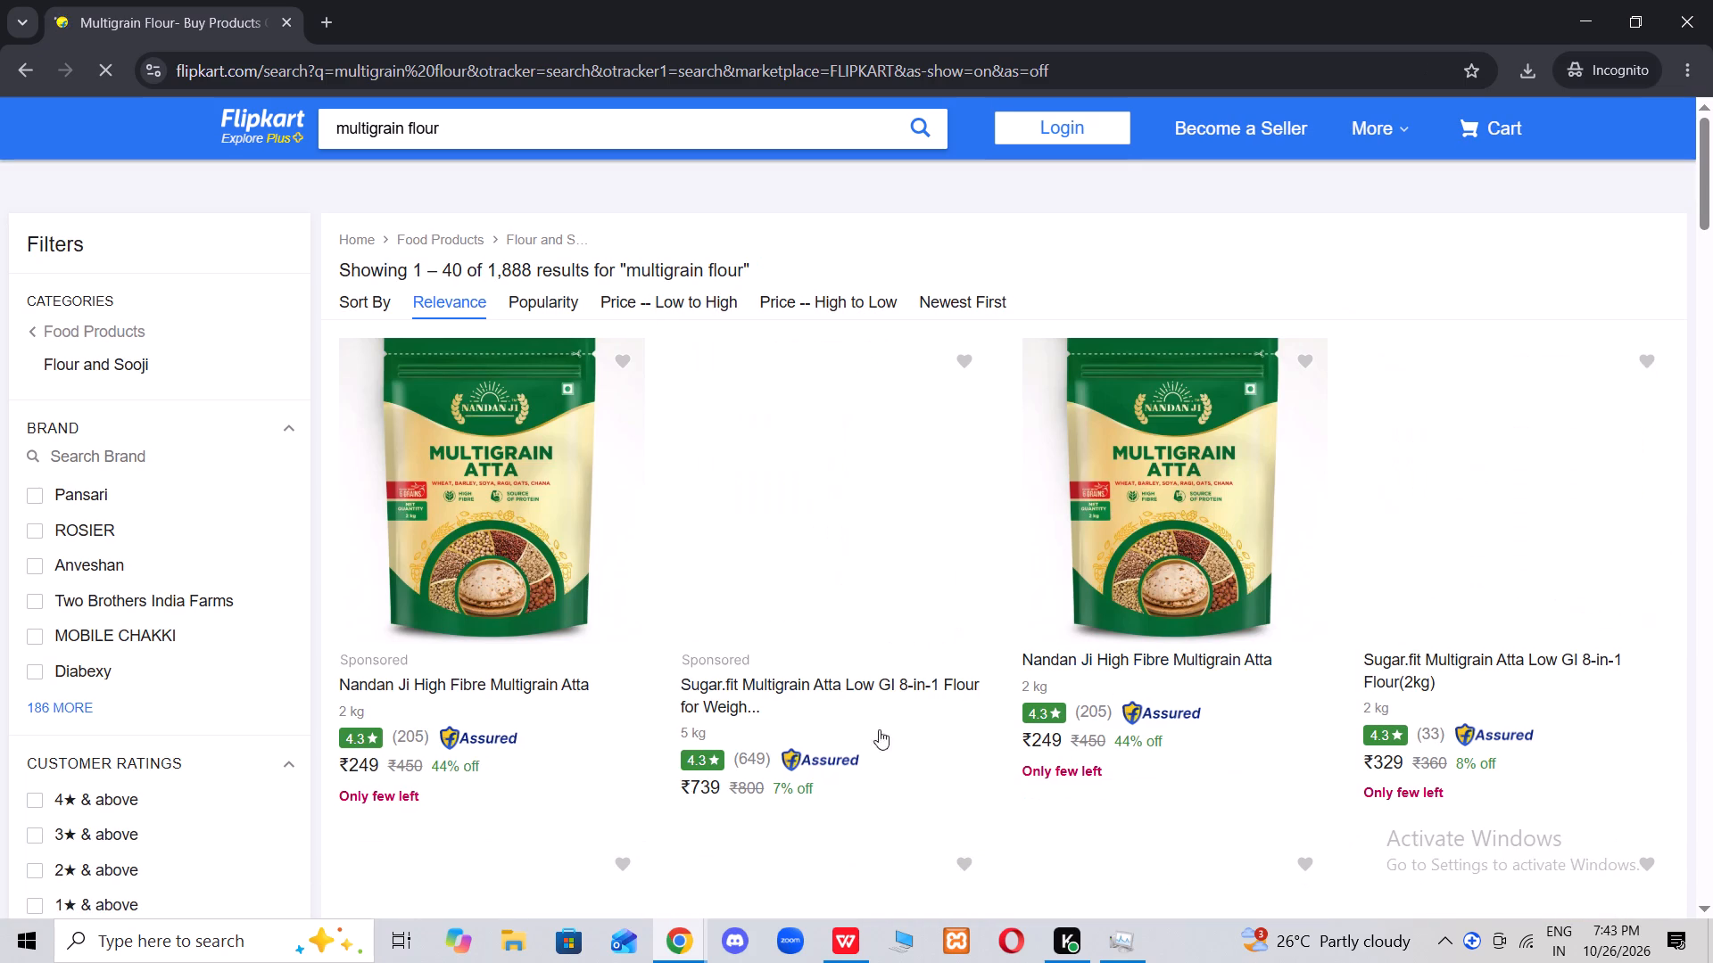
Examine the first page of multigrain flour results, comparing prices and pack sizes of AMROJAS and competing products.
scroll(879, 606, down, 1)
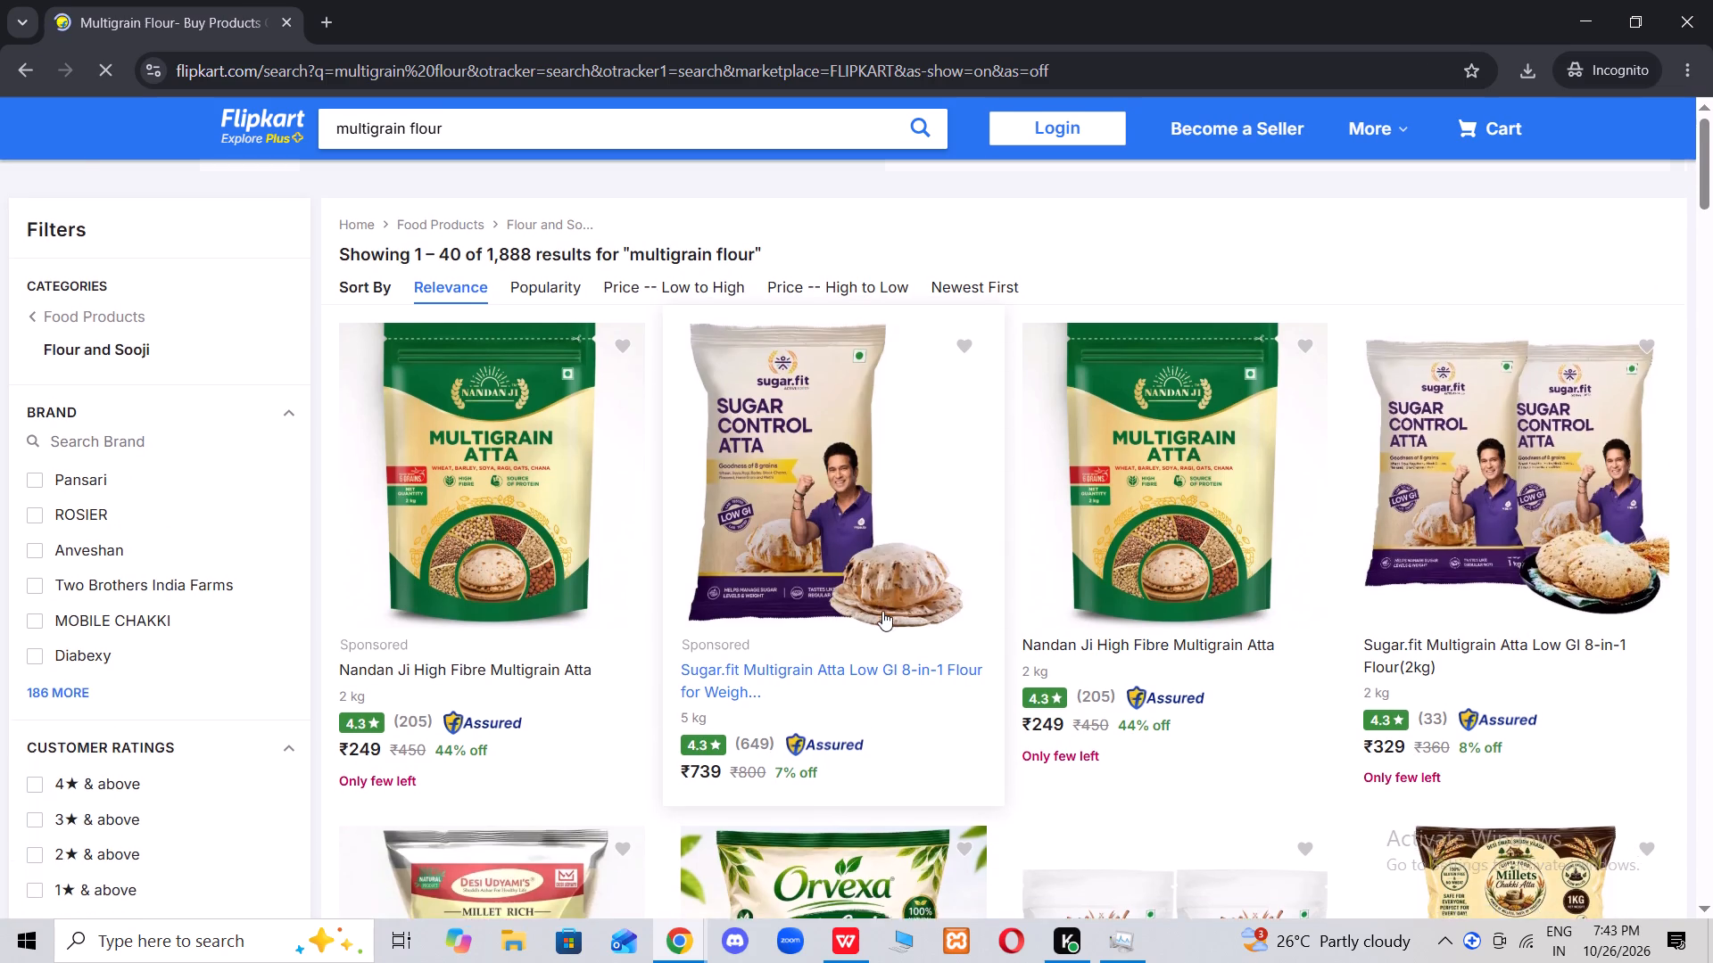
scroll(883, 613, down, 6)
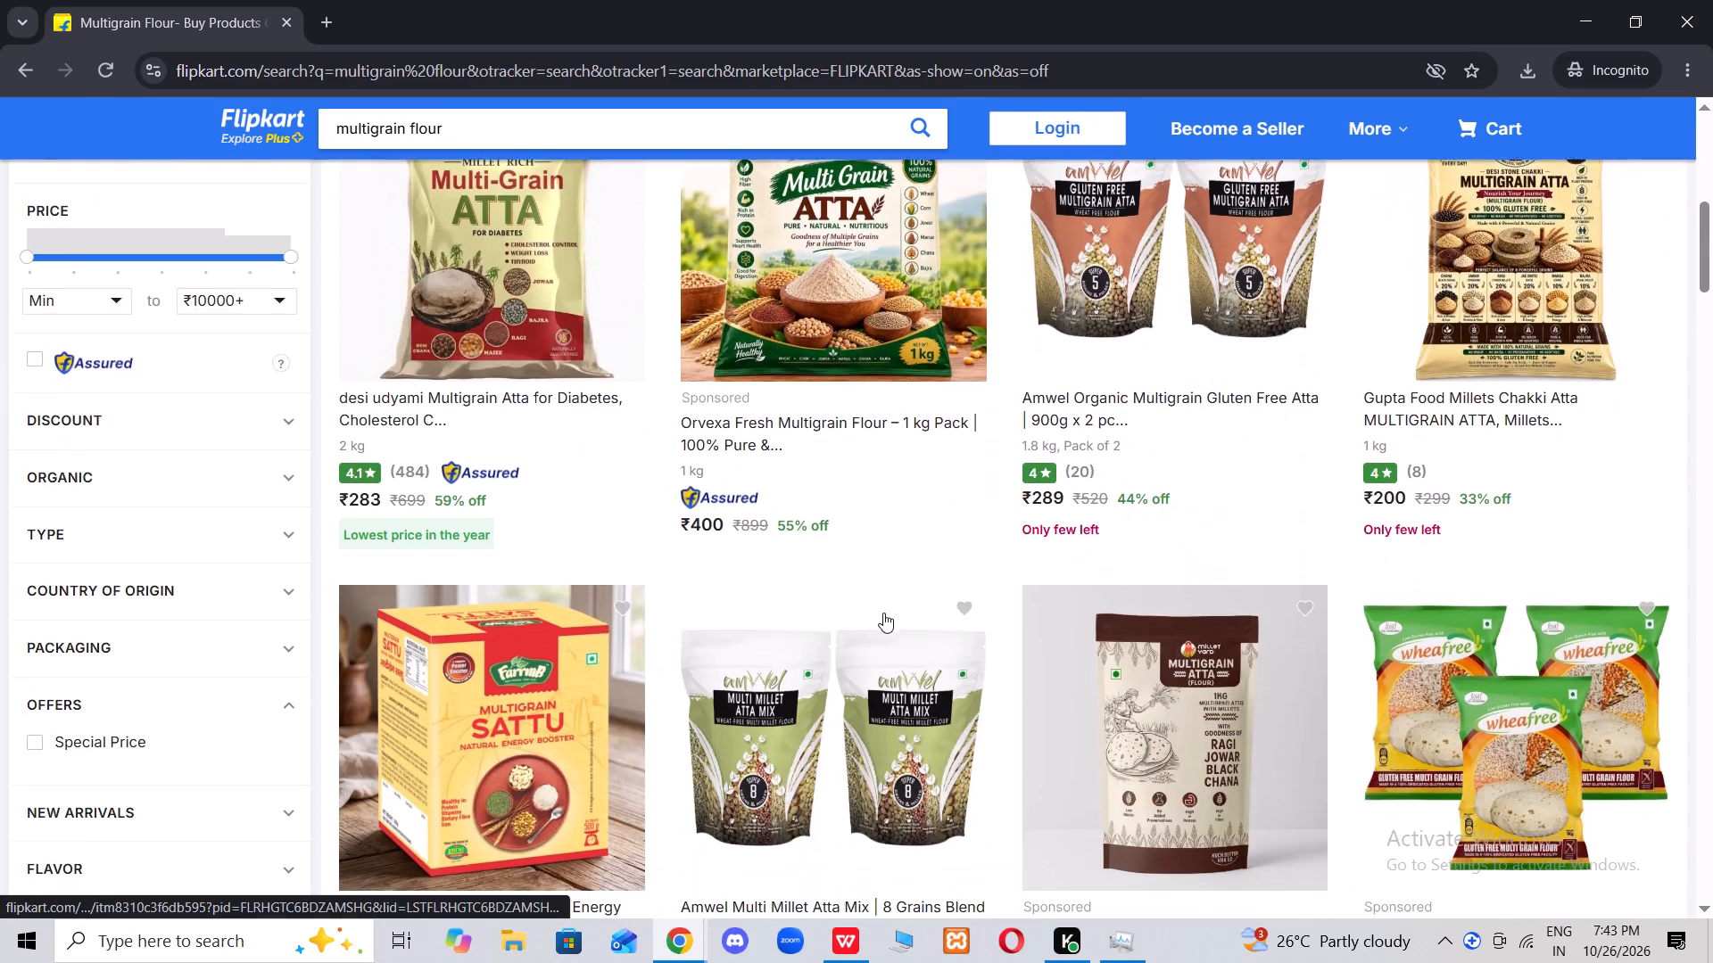
scroll(883, 613, down, 14)
scroll(883, 613, down, 10)
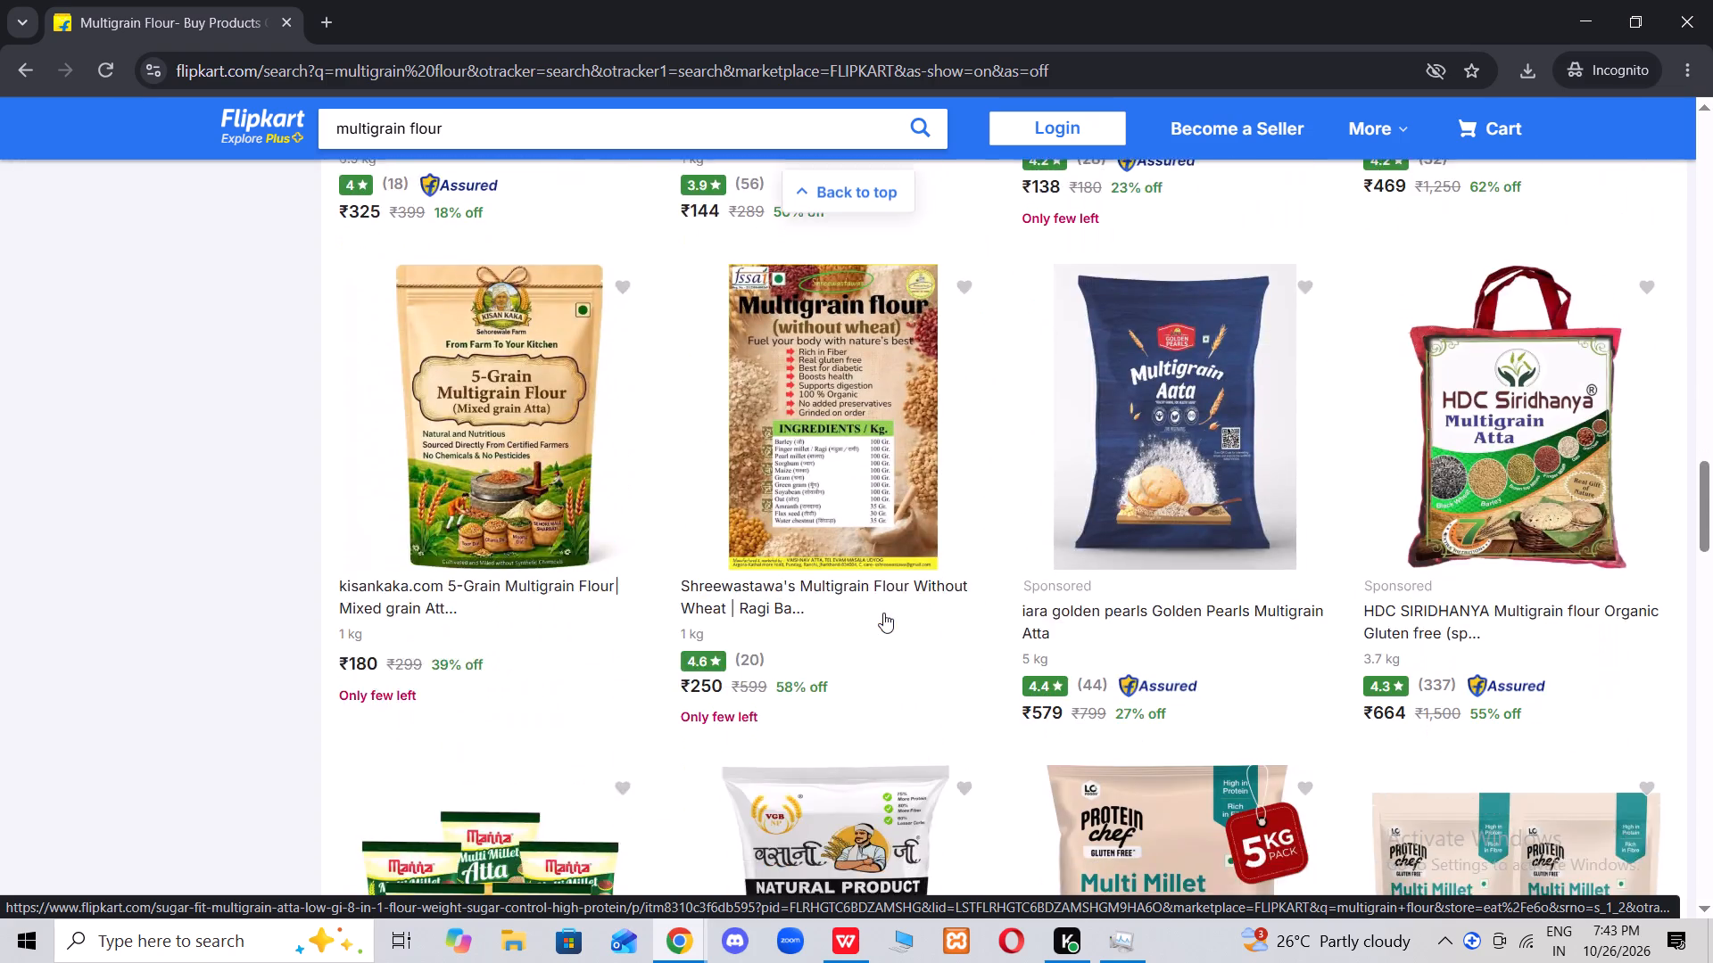
scroll(883, 613, down, 11)
scroll(883, 613, up, 5)
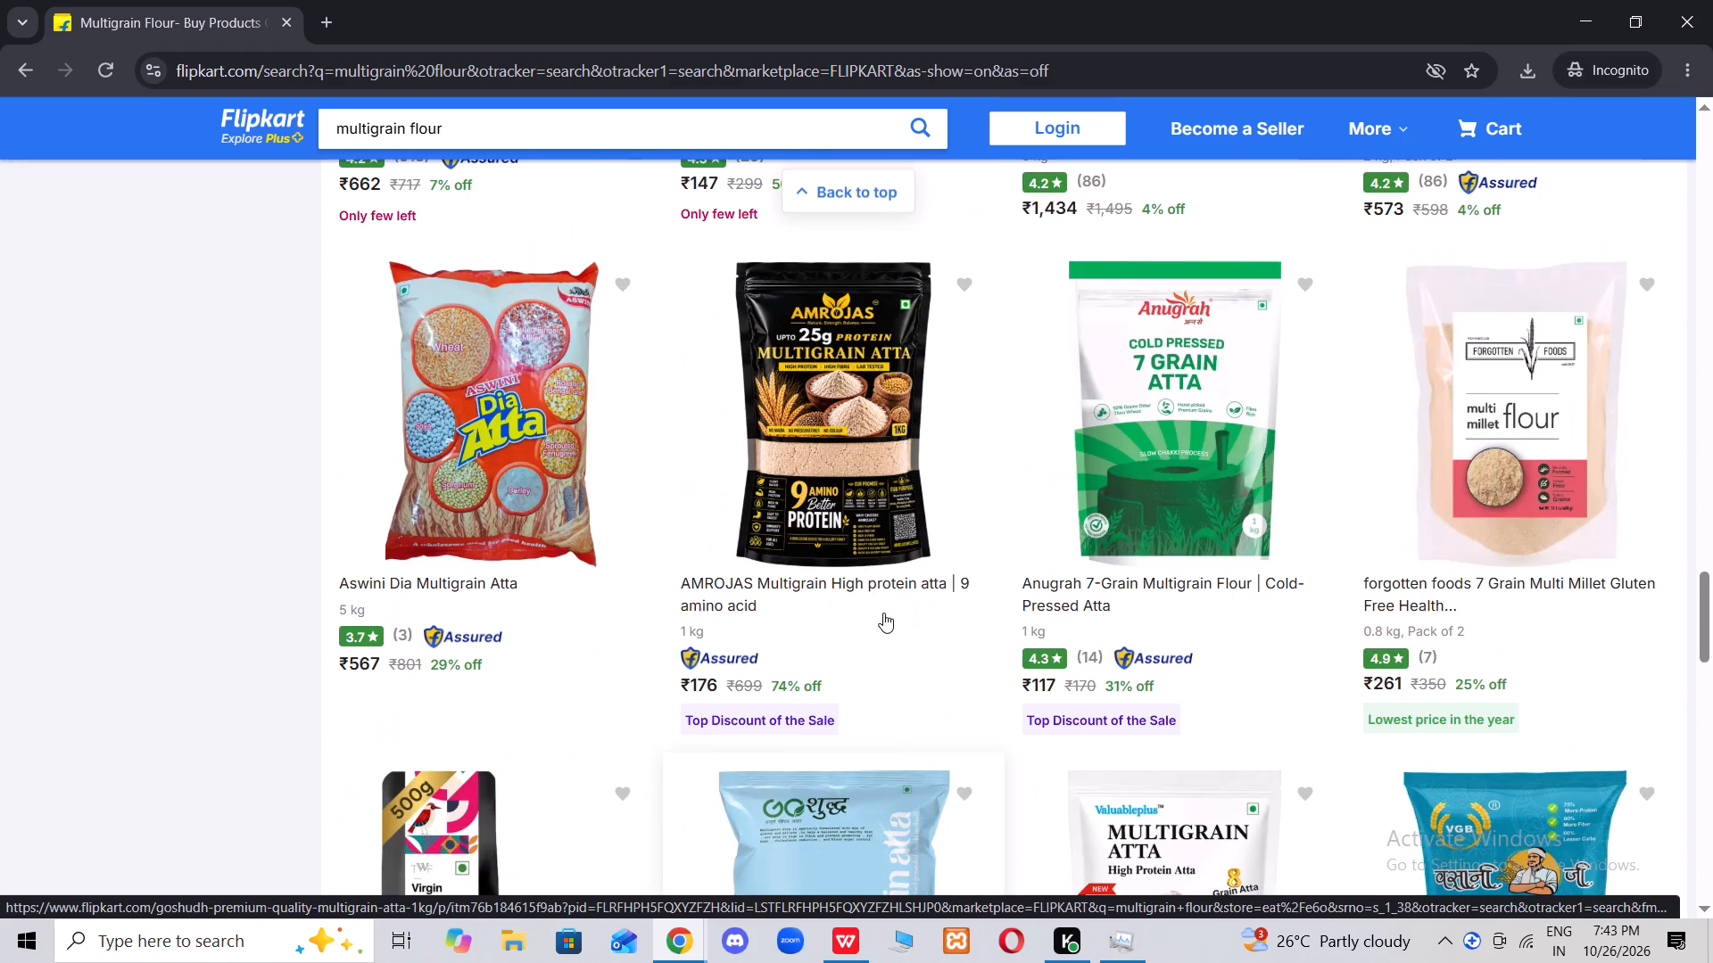
scroll(883, 613, up, 15)
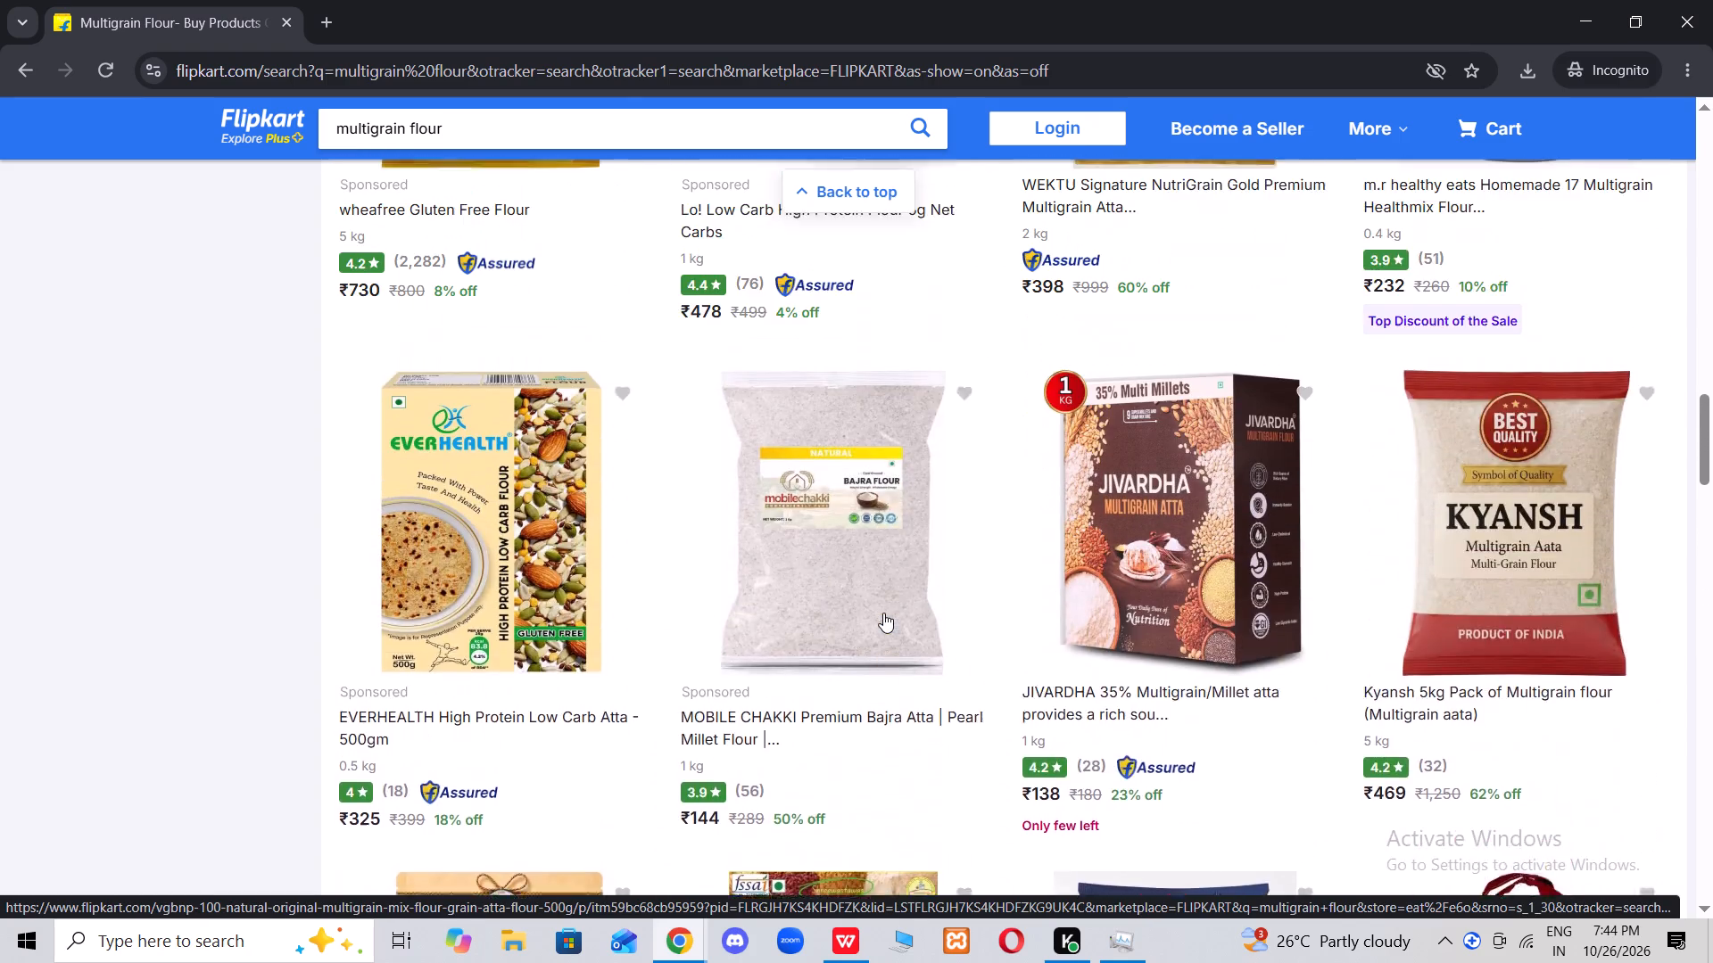
scroll(883, 613, up, 13)
scroll(883, 613, up, 9)
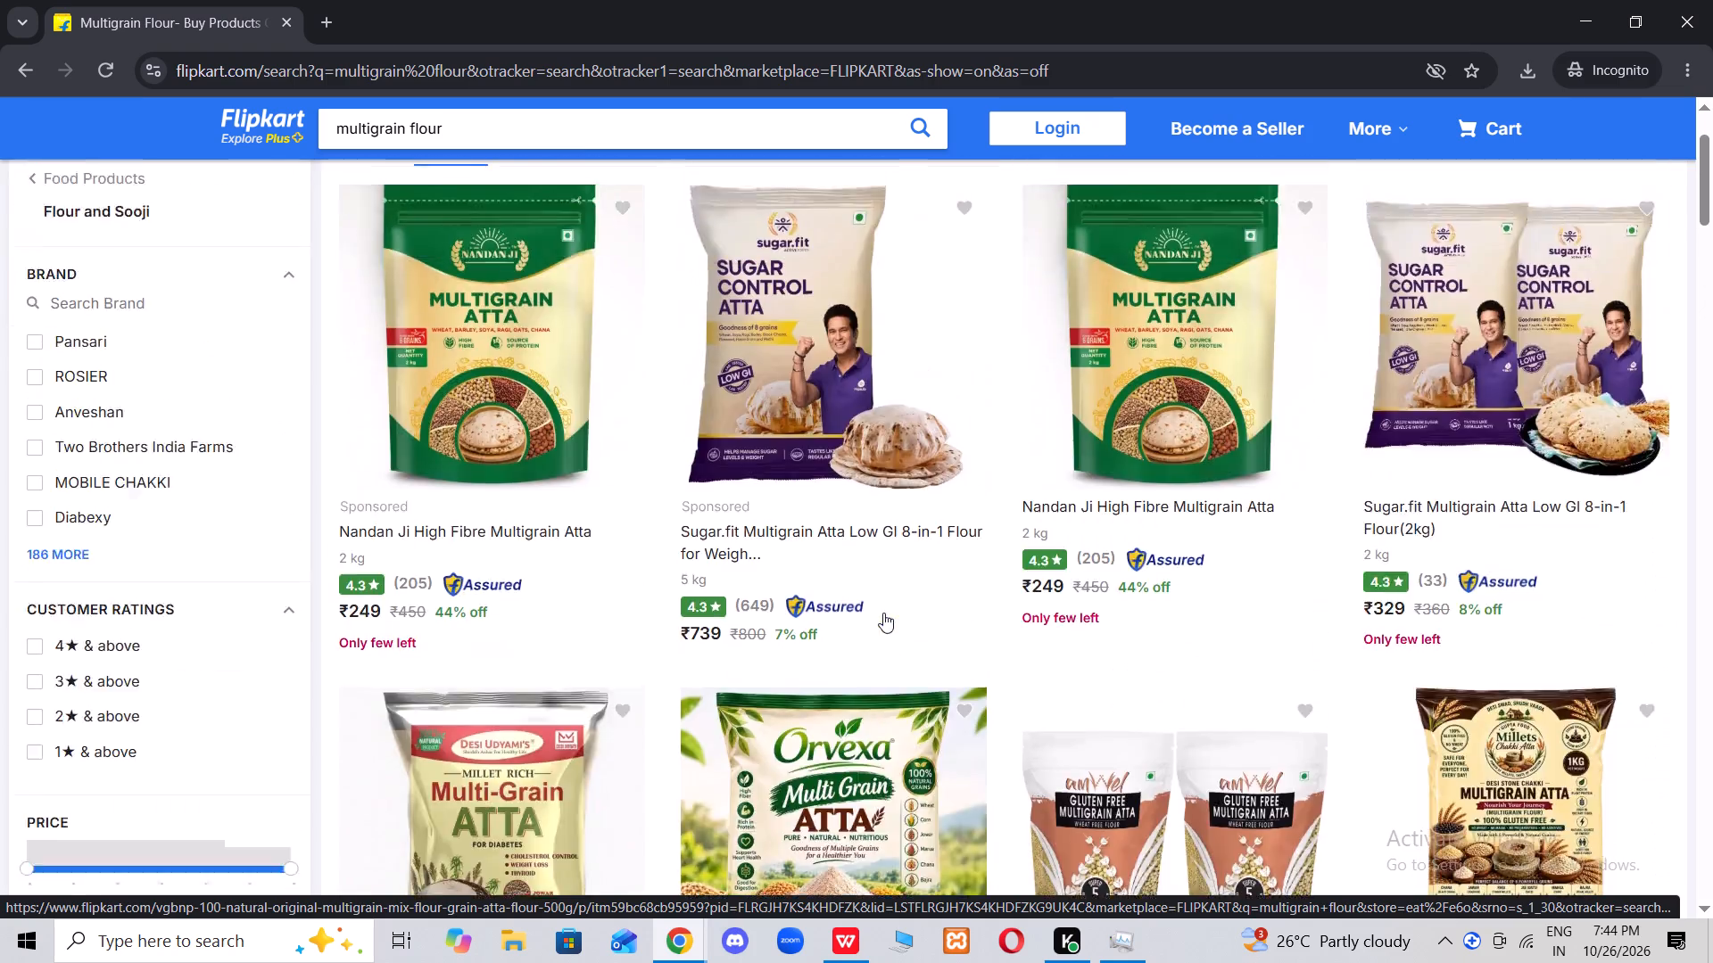
scroll(883, 613, up, 12)
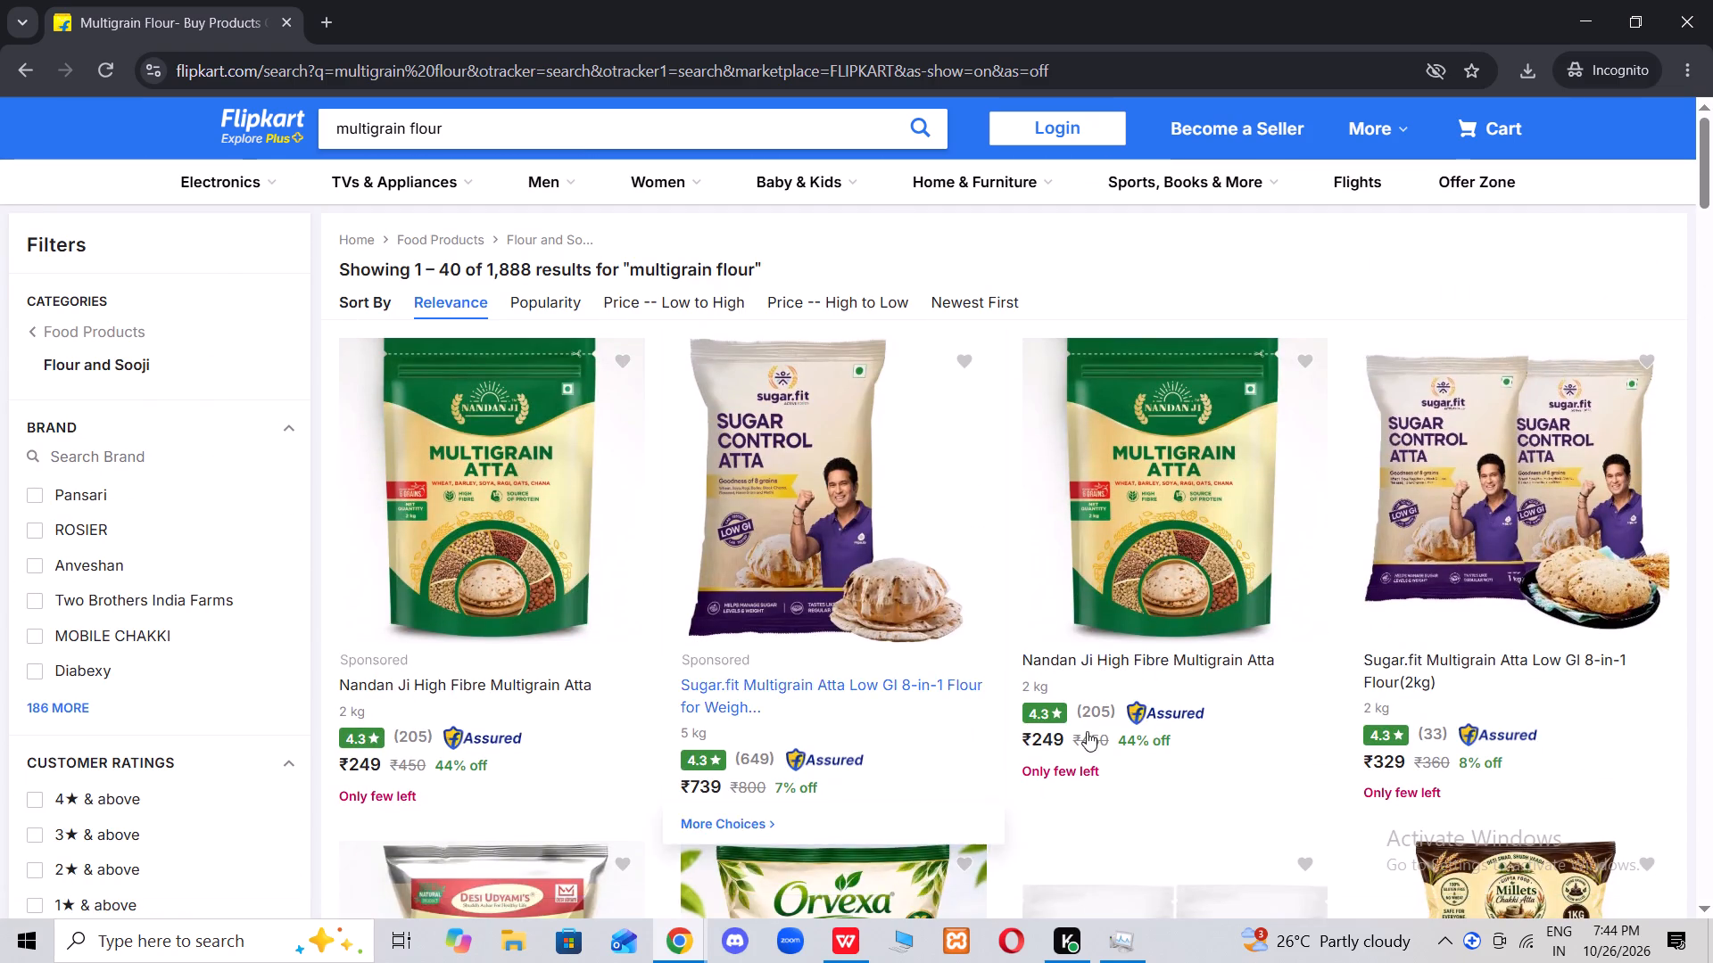
scroll(840, 549, down, 7)
scroll(865, 468, down, 2)
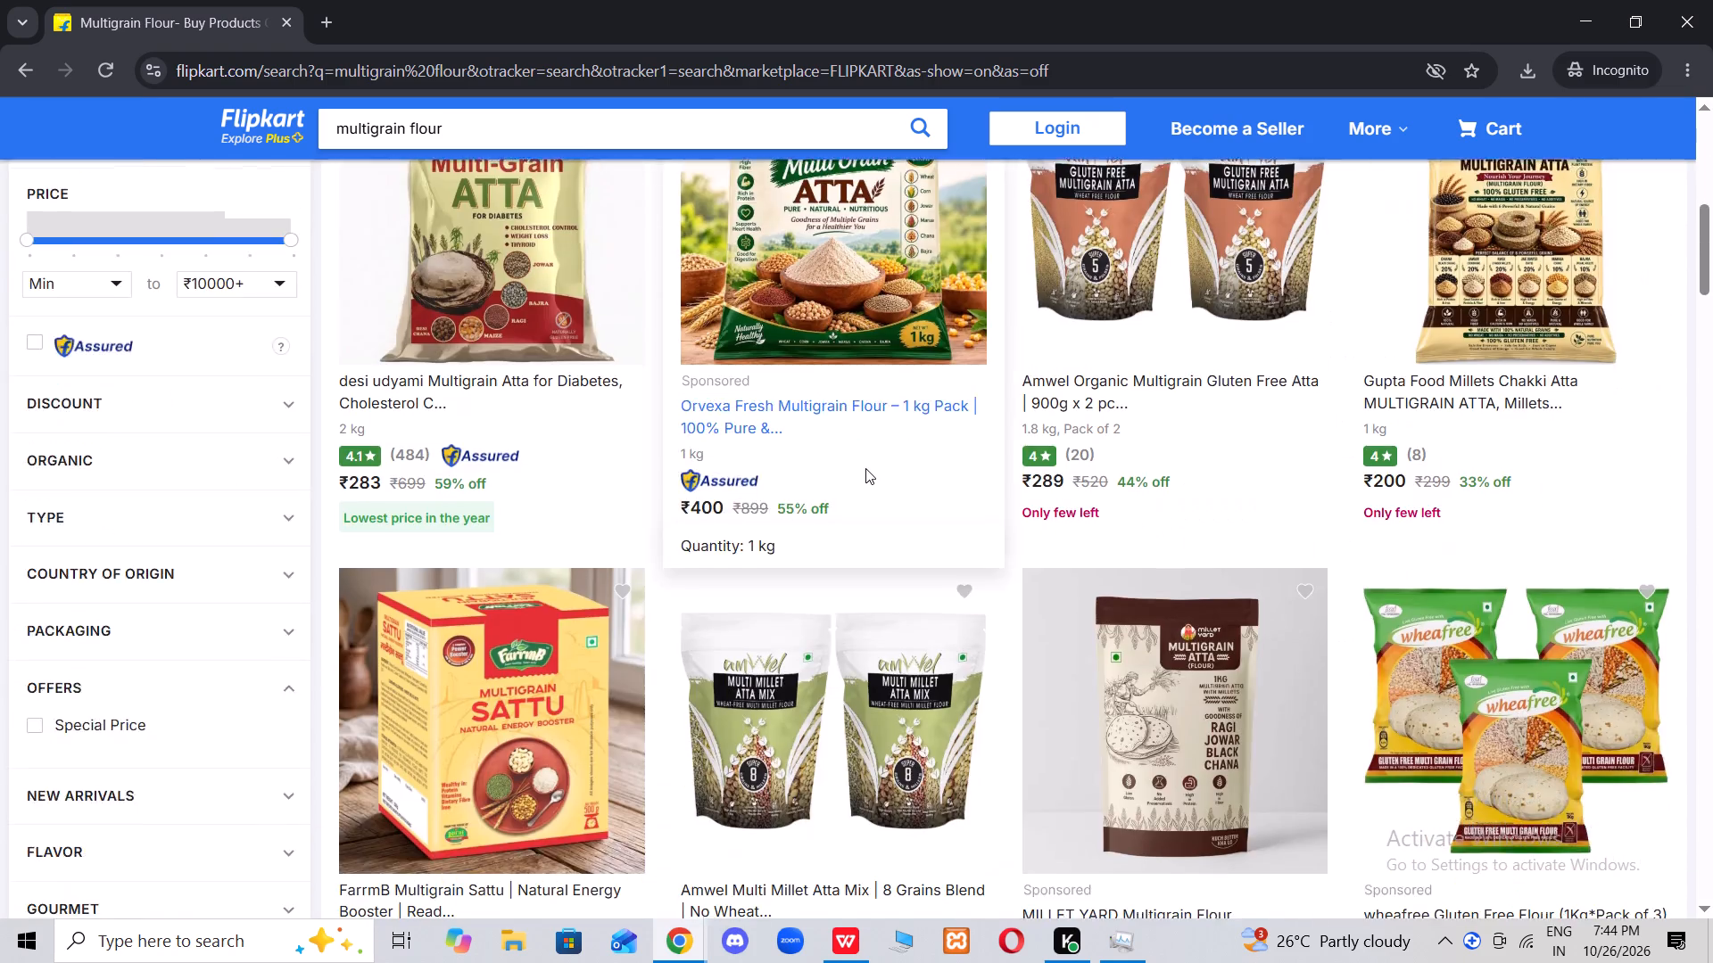
scroll(865, 468, down, 17)
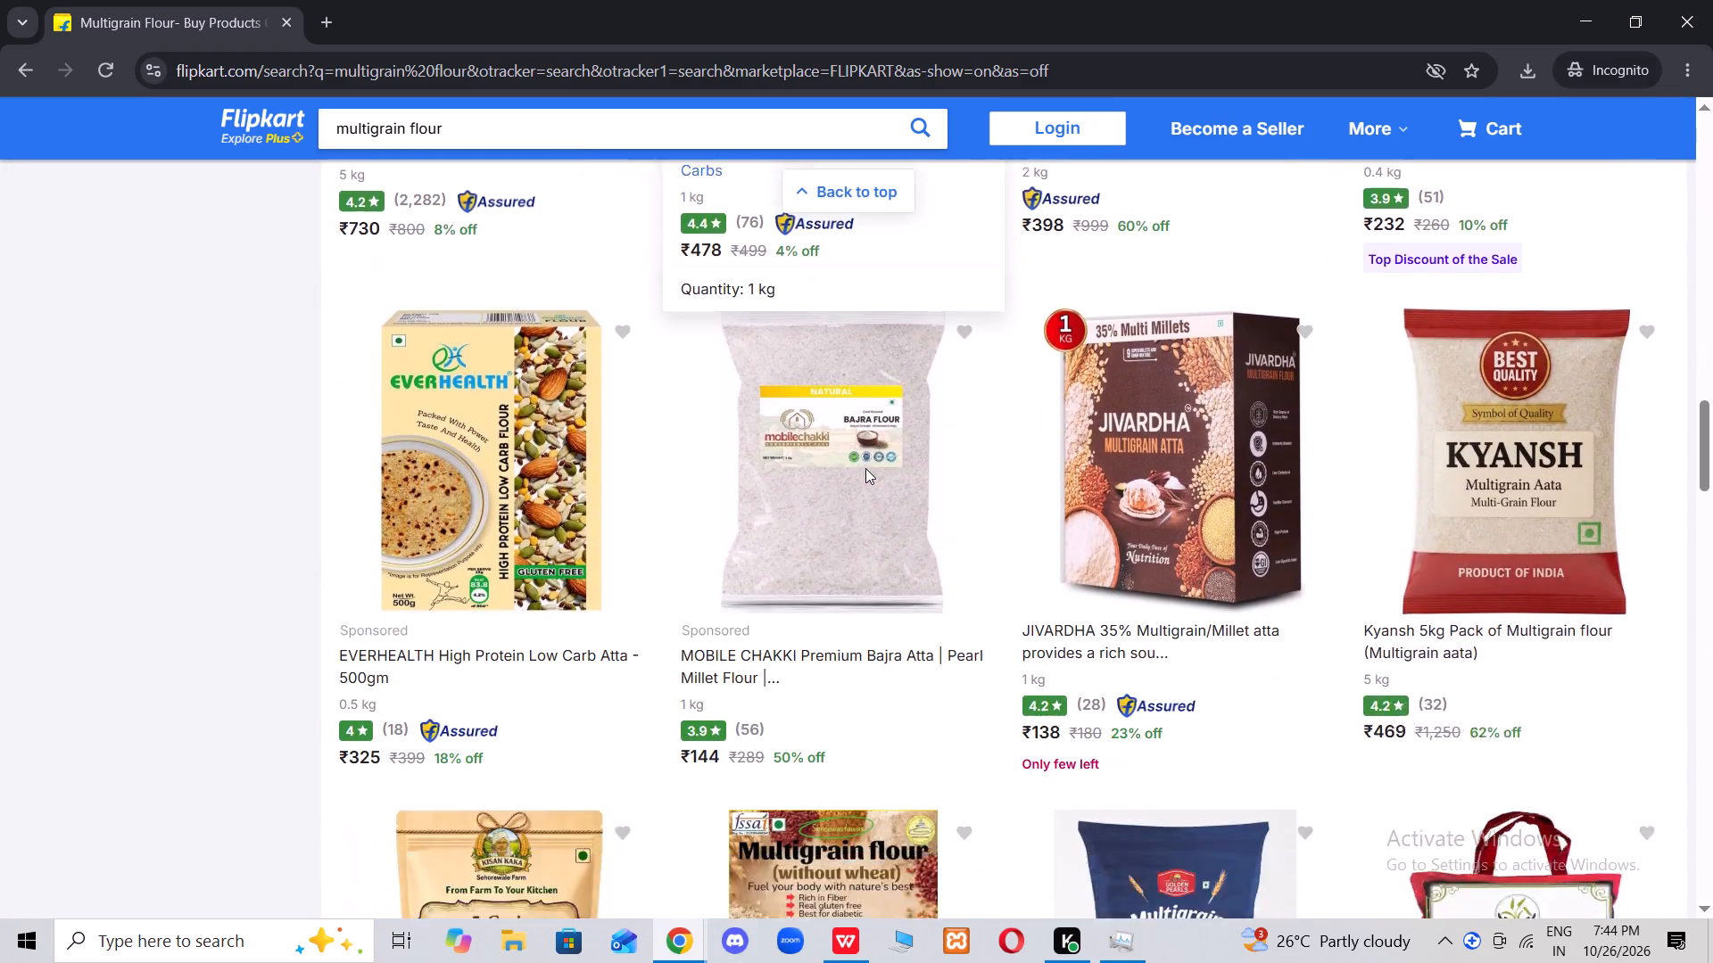
scroll(865, 468, down, 15)
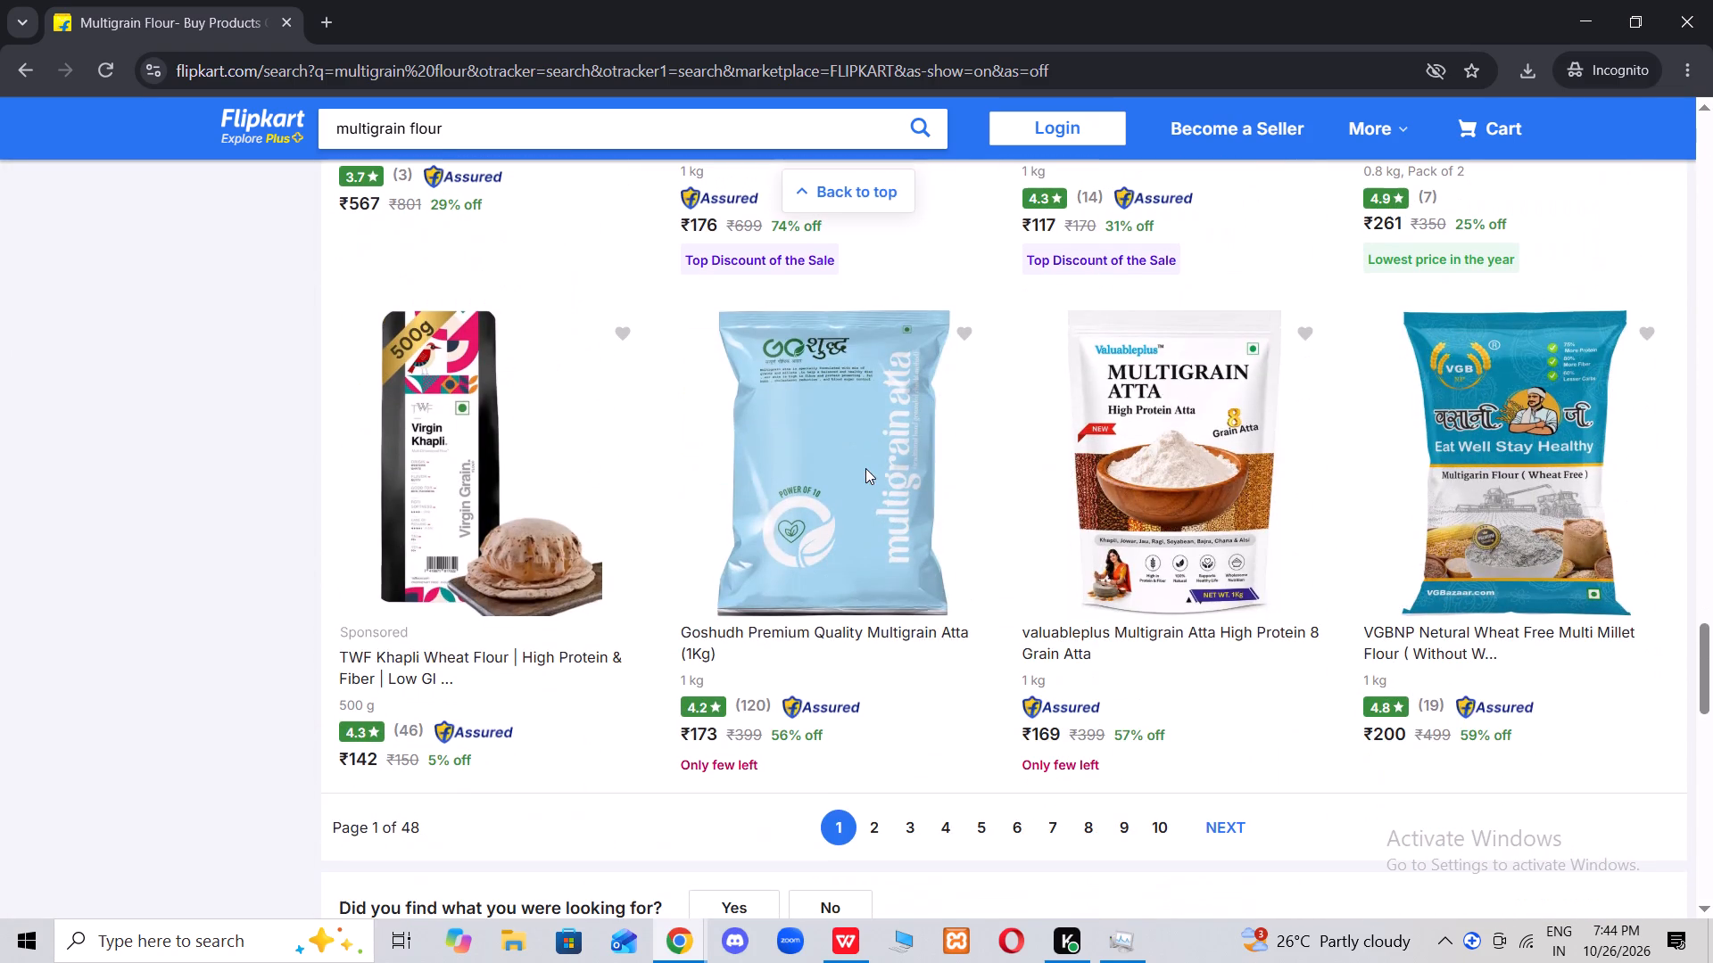
Open page 2 of the multigrain flour results and examine the AMROJAS listings against competing products.
click(874, 828)
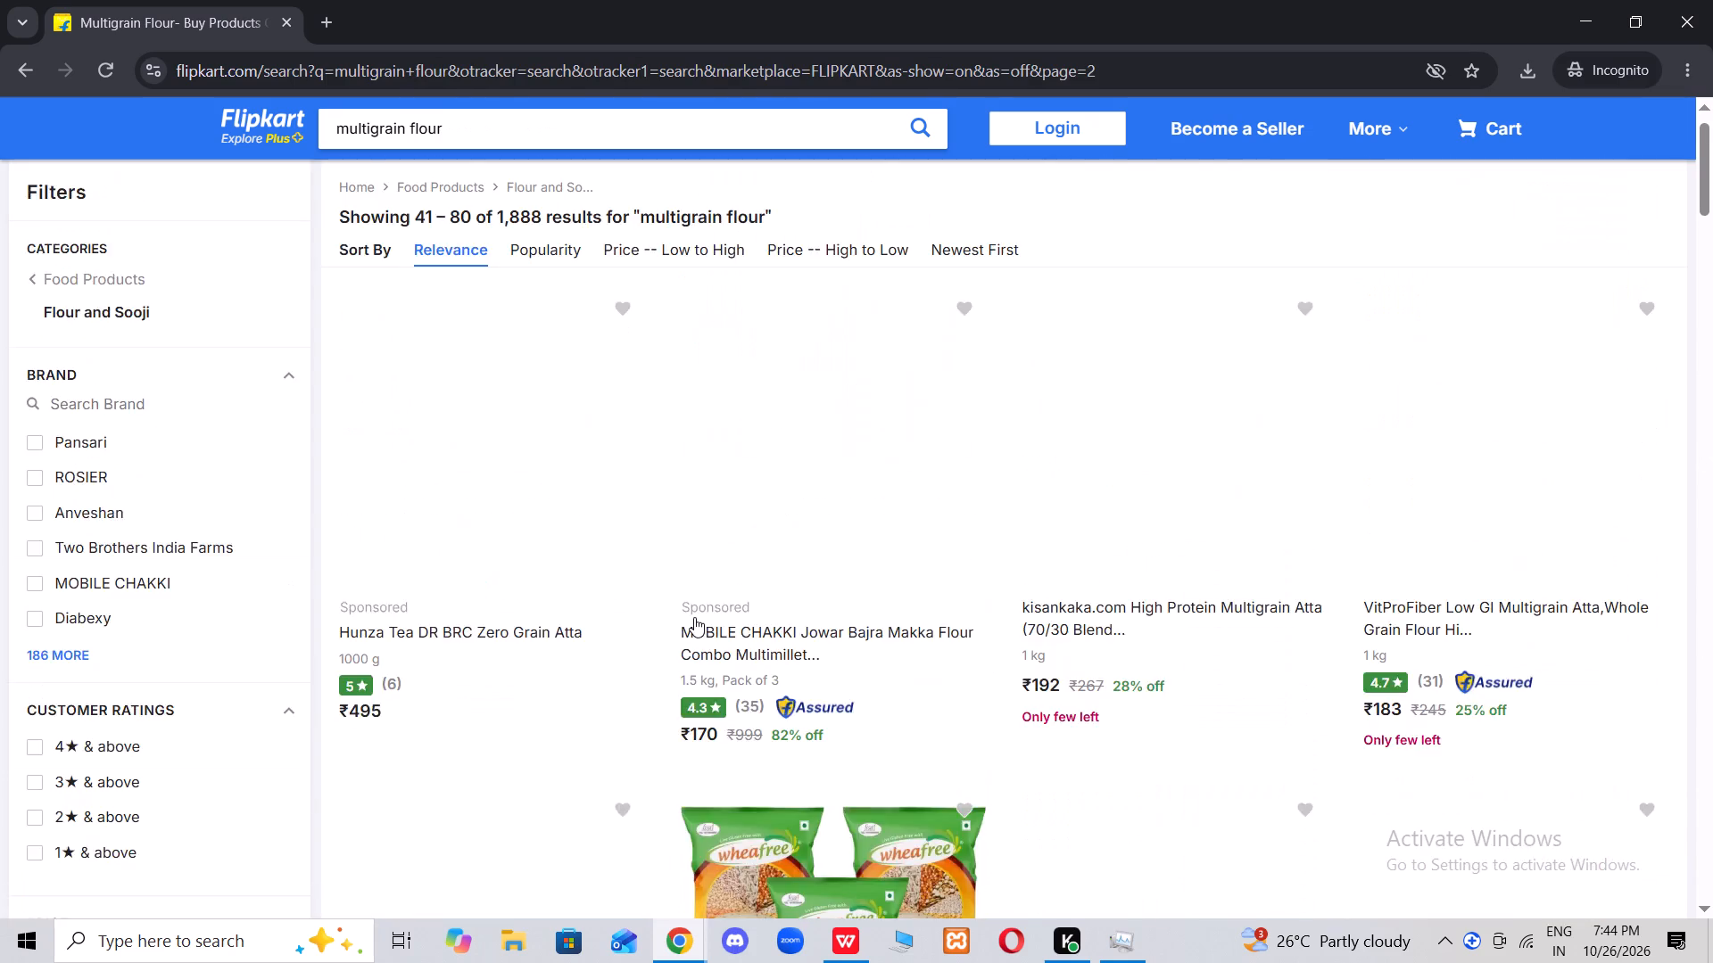
scroll(694, 617, down, 16)
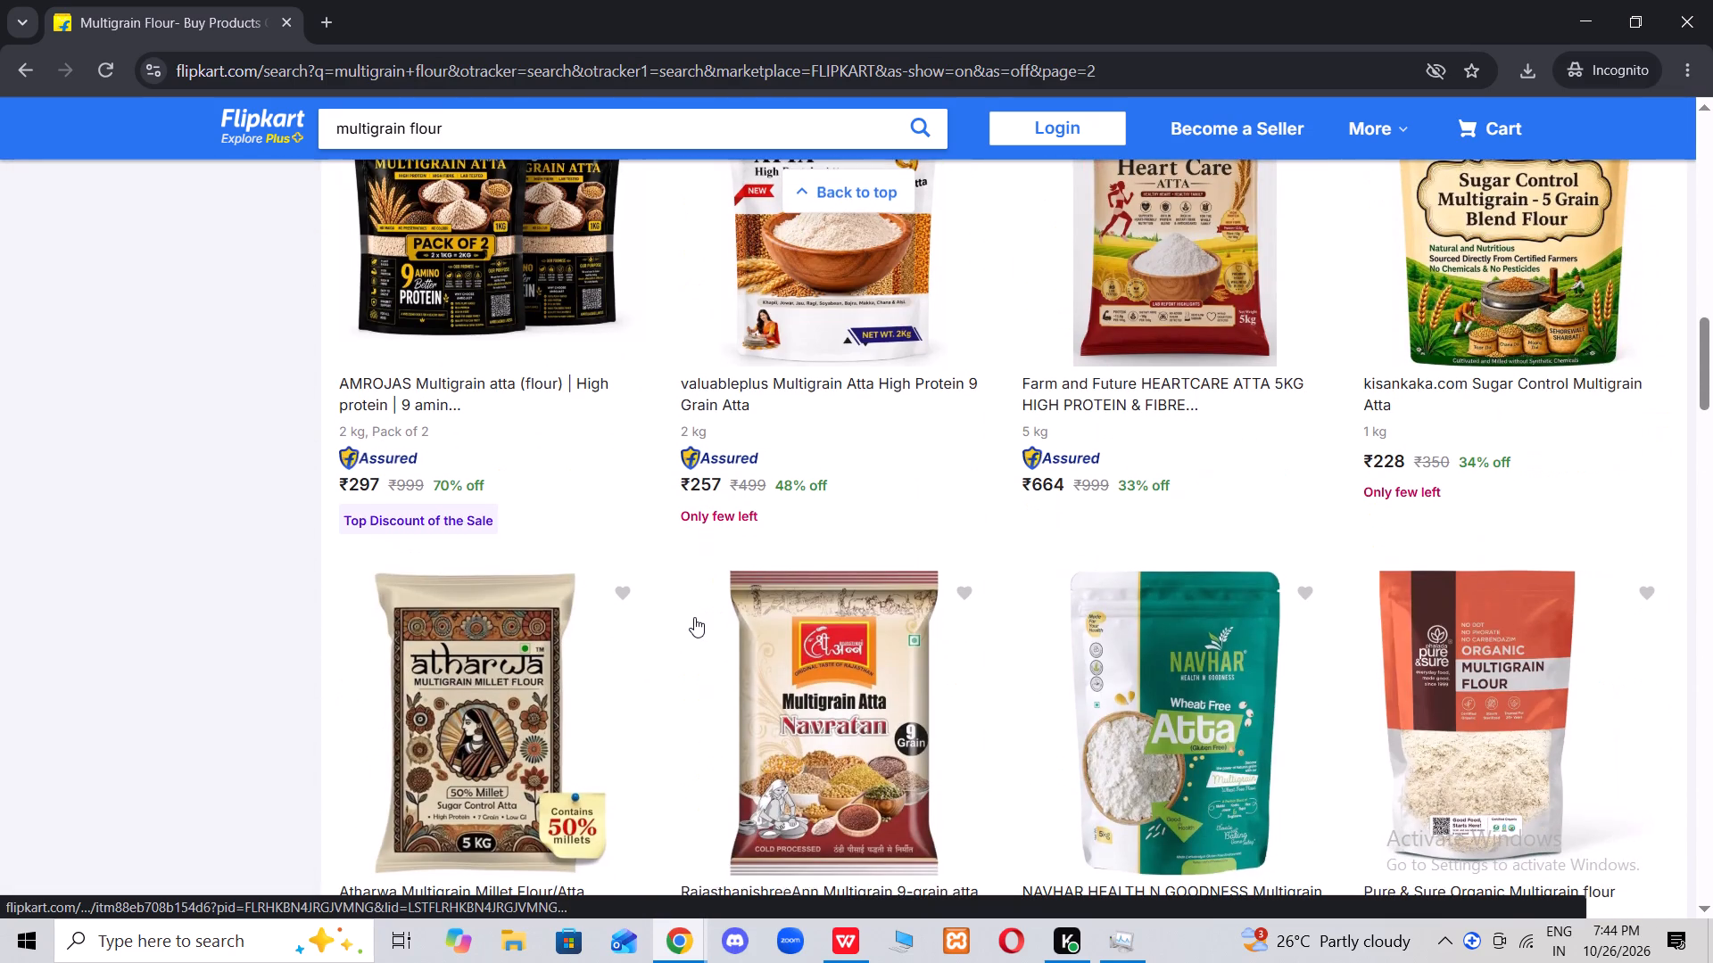
scroll(694, 617, down, 20)
scroll(694, 617, down, 3)
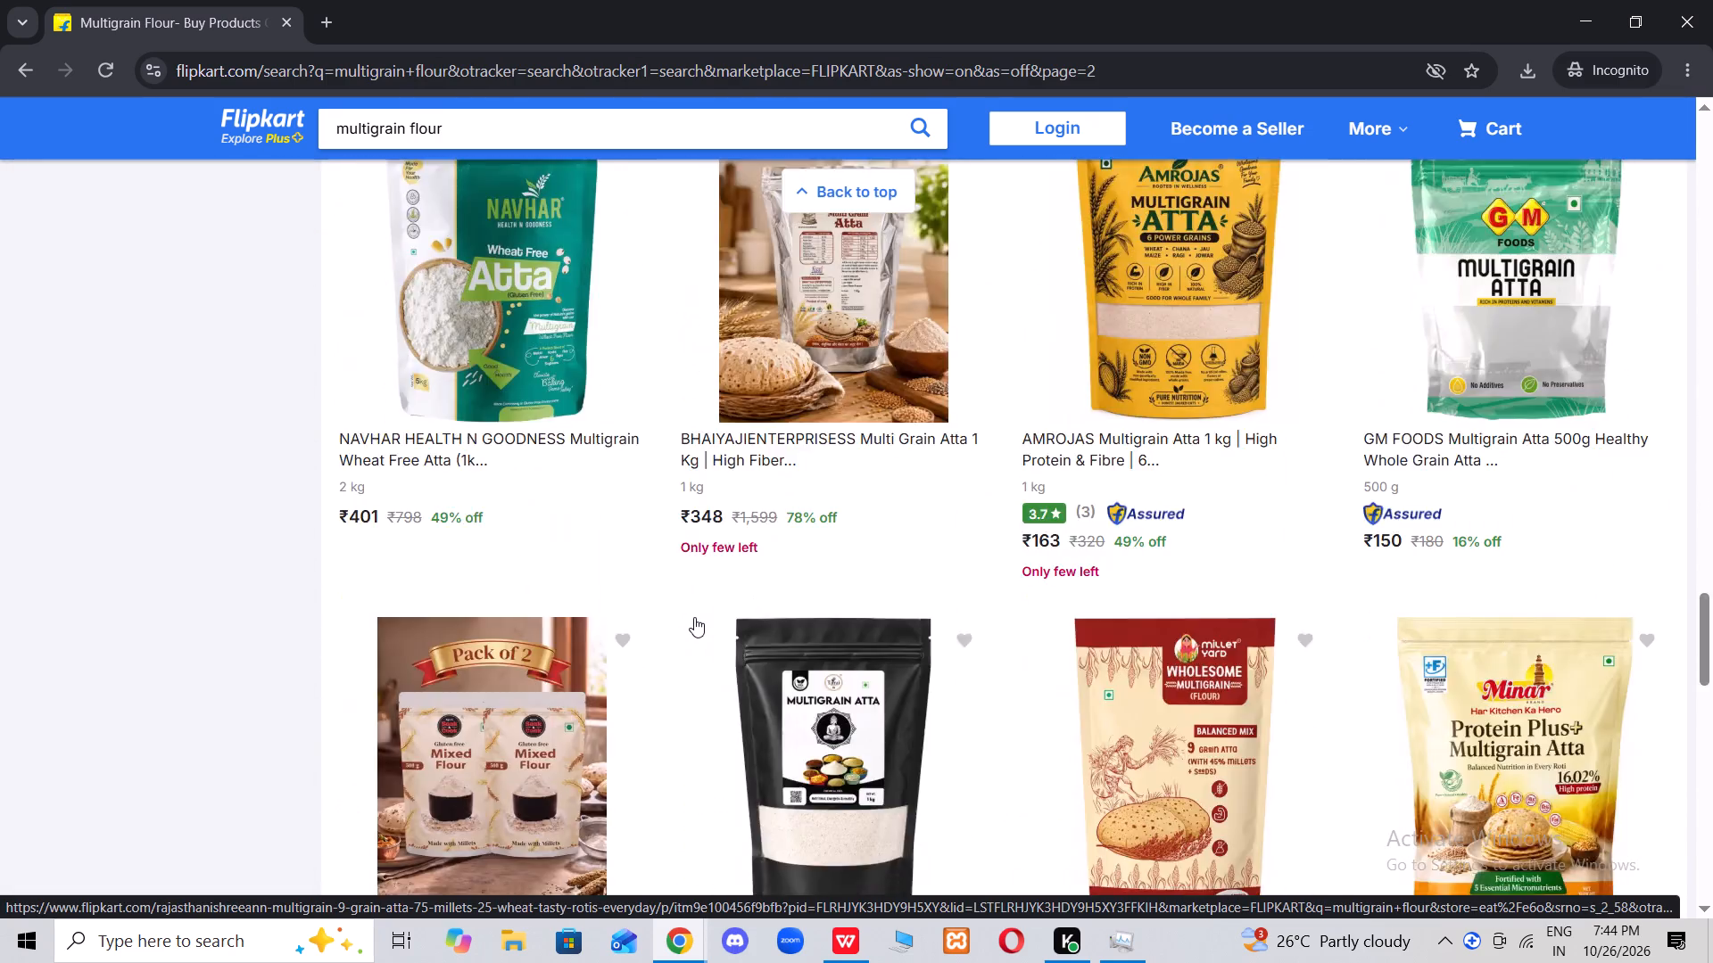
scroll(694, 617, down, 6)
scroll(694, 617, up, 17)
scroll(694, 617, down, 7)
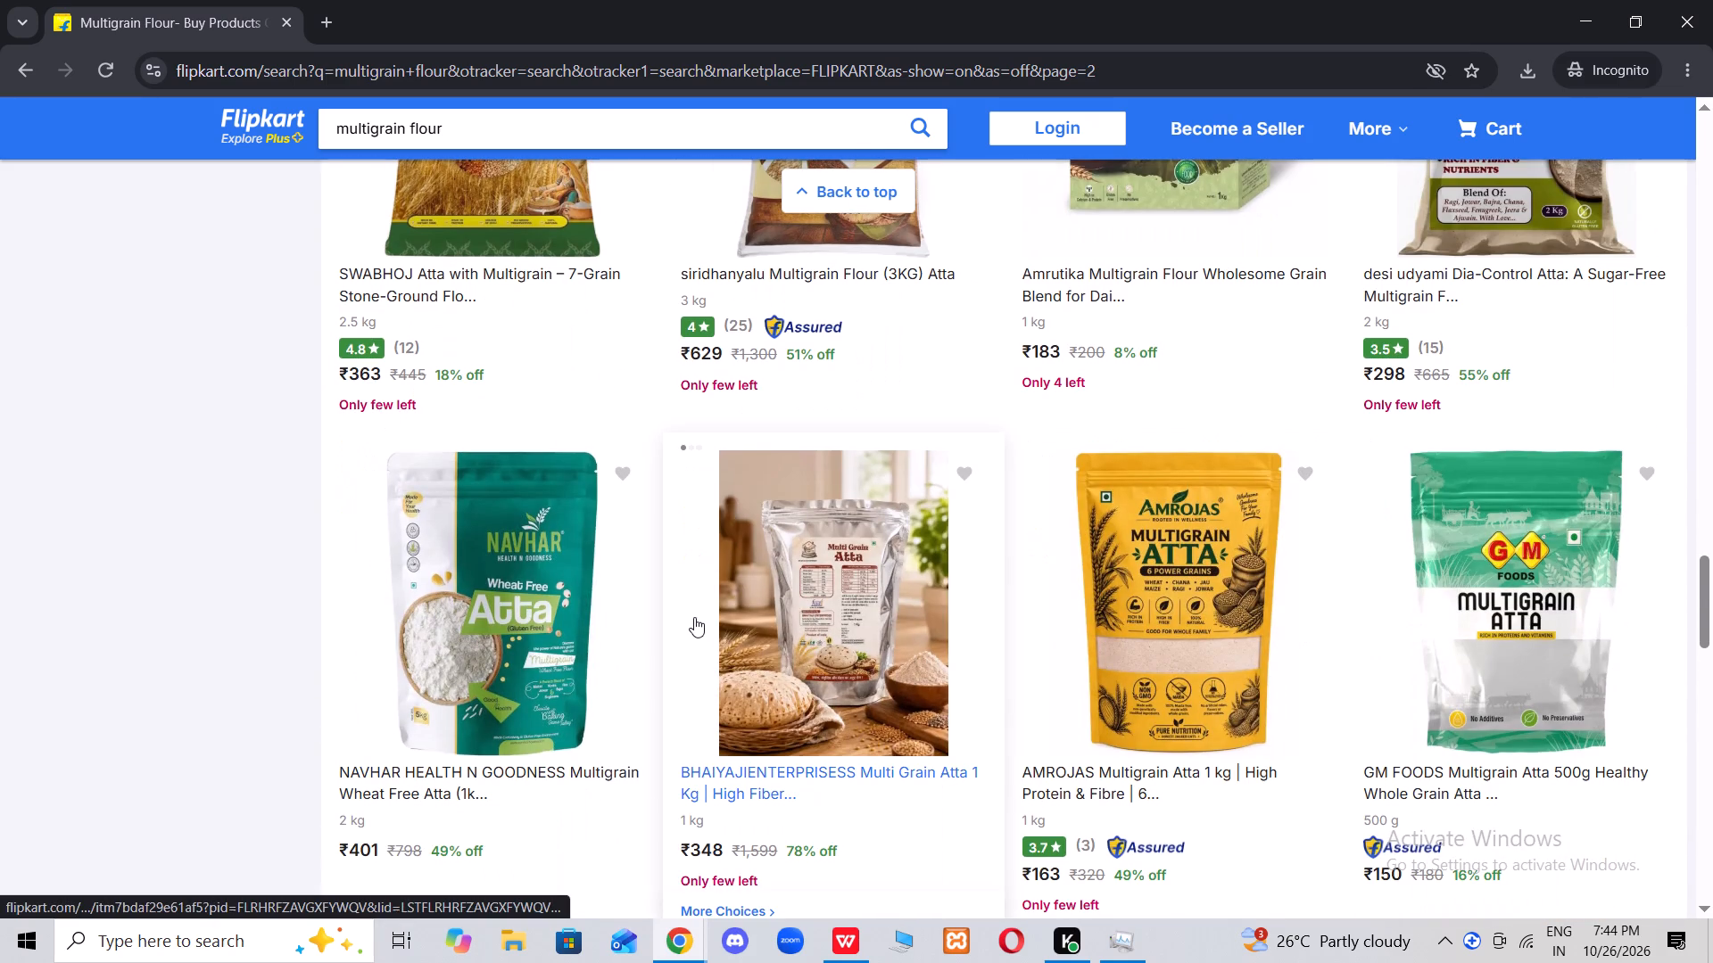
scroll(694, 617, down, 1)
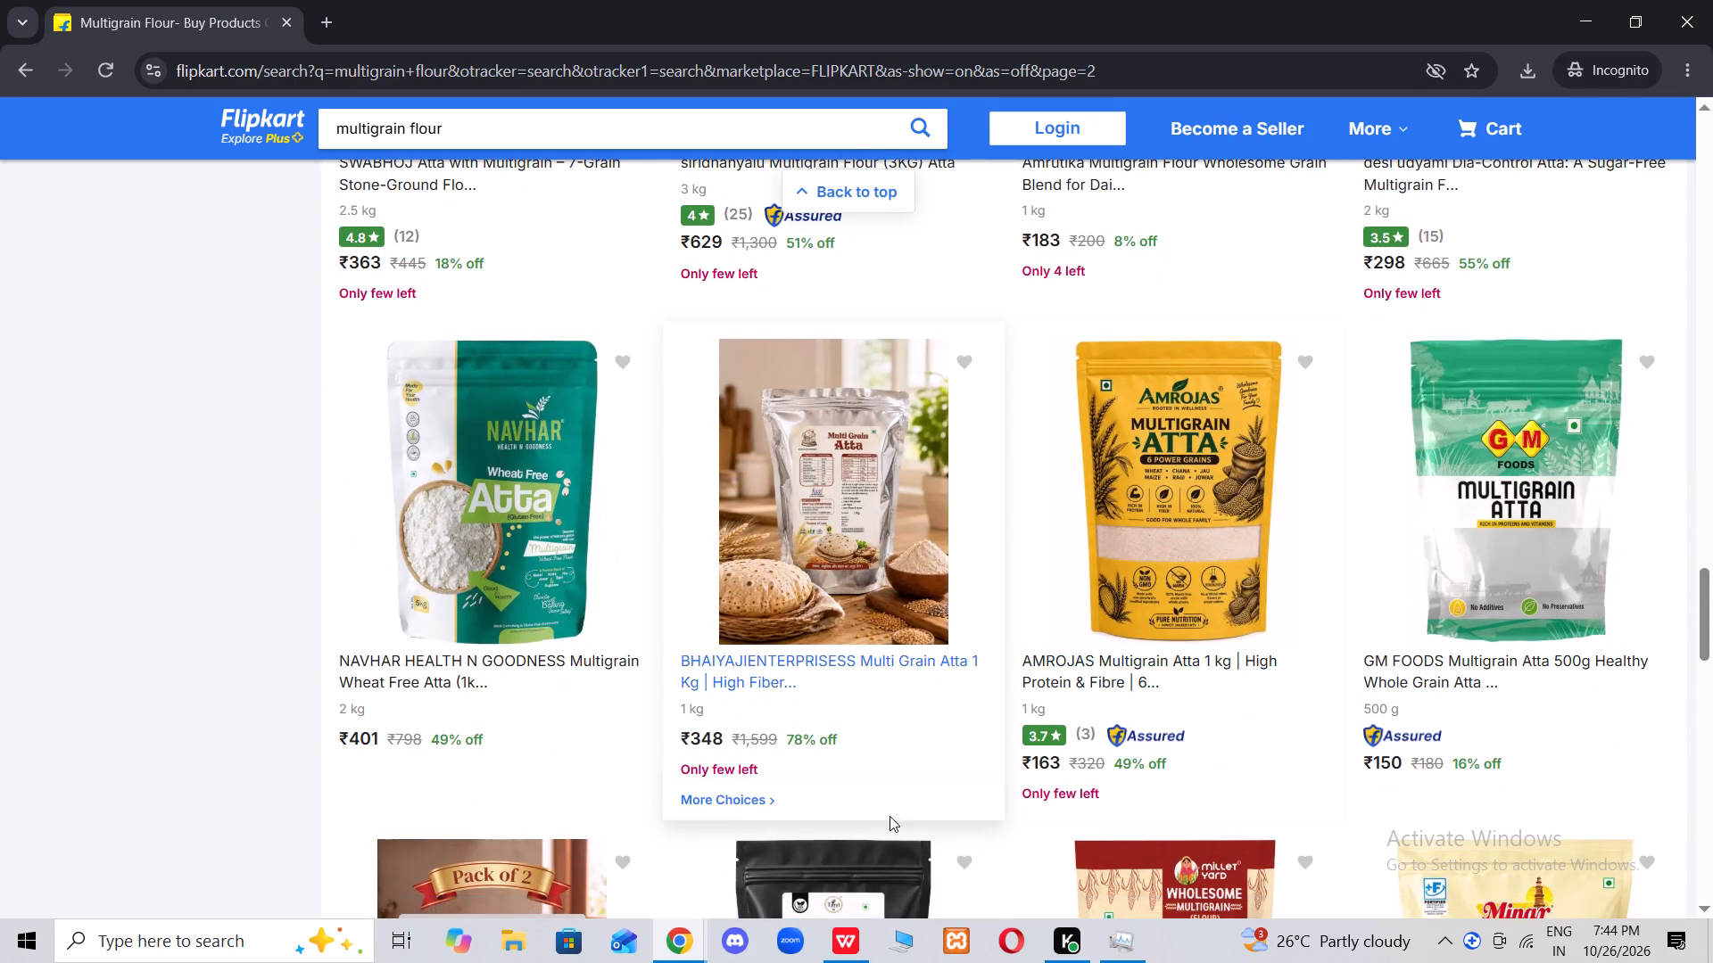
Return to the Seller Hub, open the active listings and review the listing and settlement prices of the AMROJAS products.
click(623, 893)
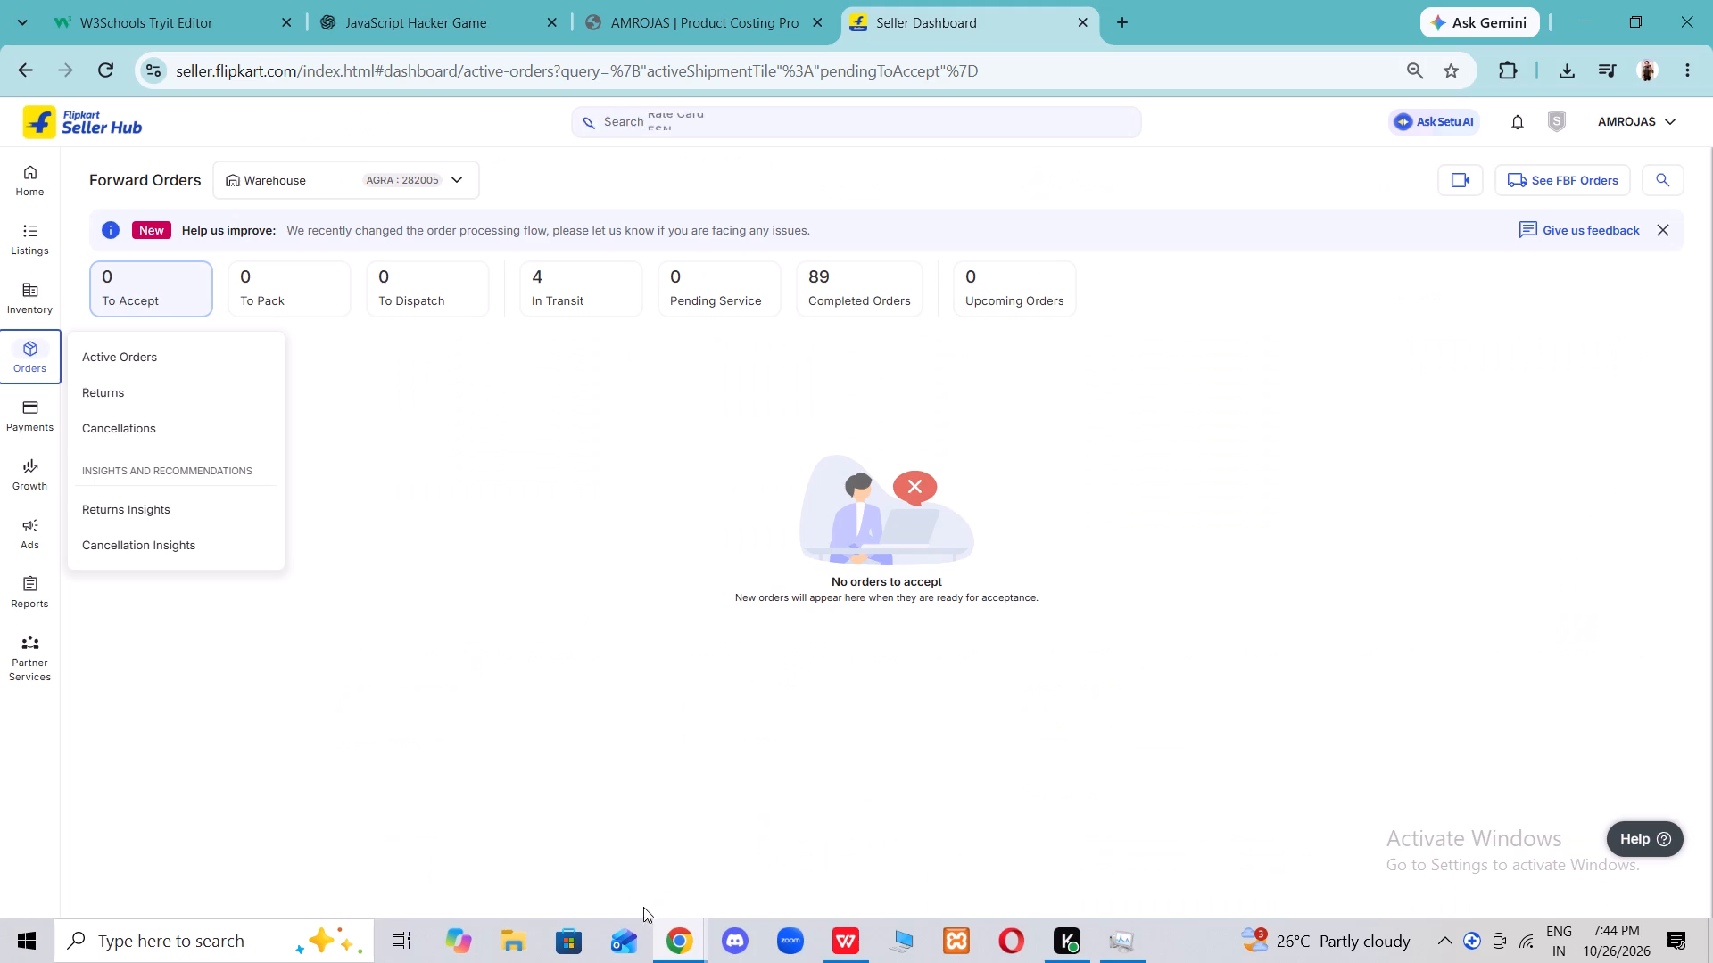
click(162, 226)
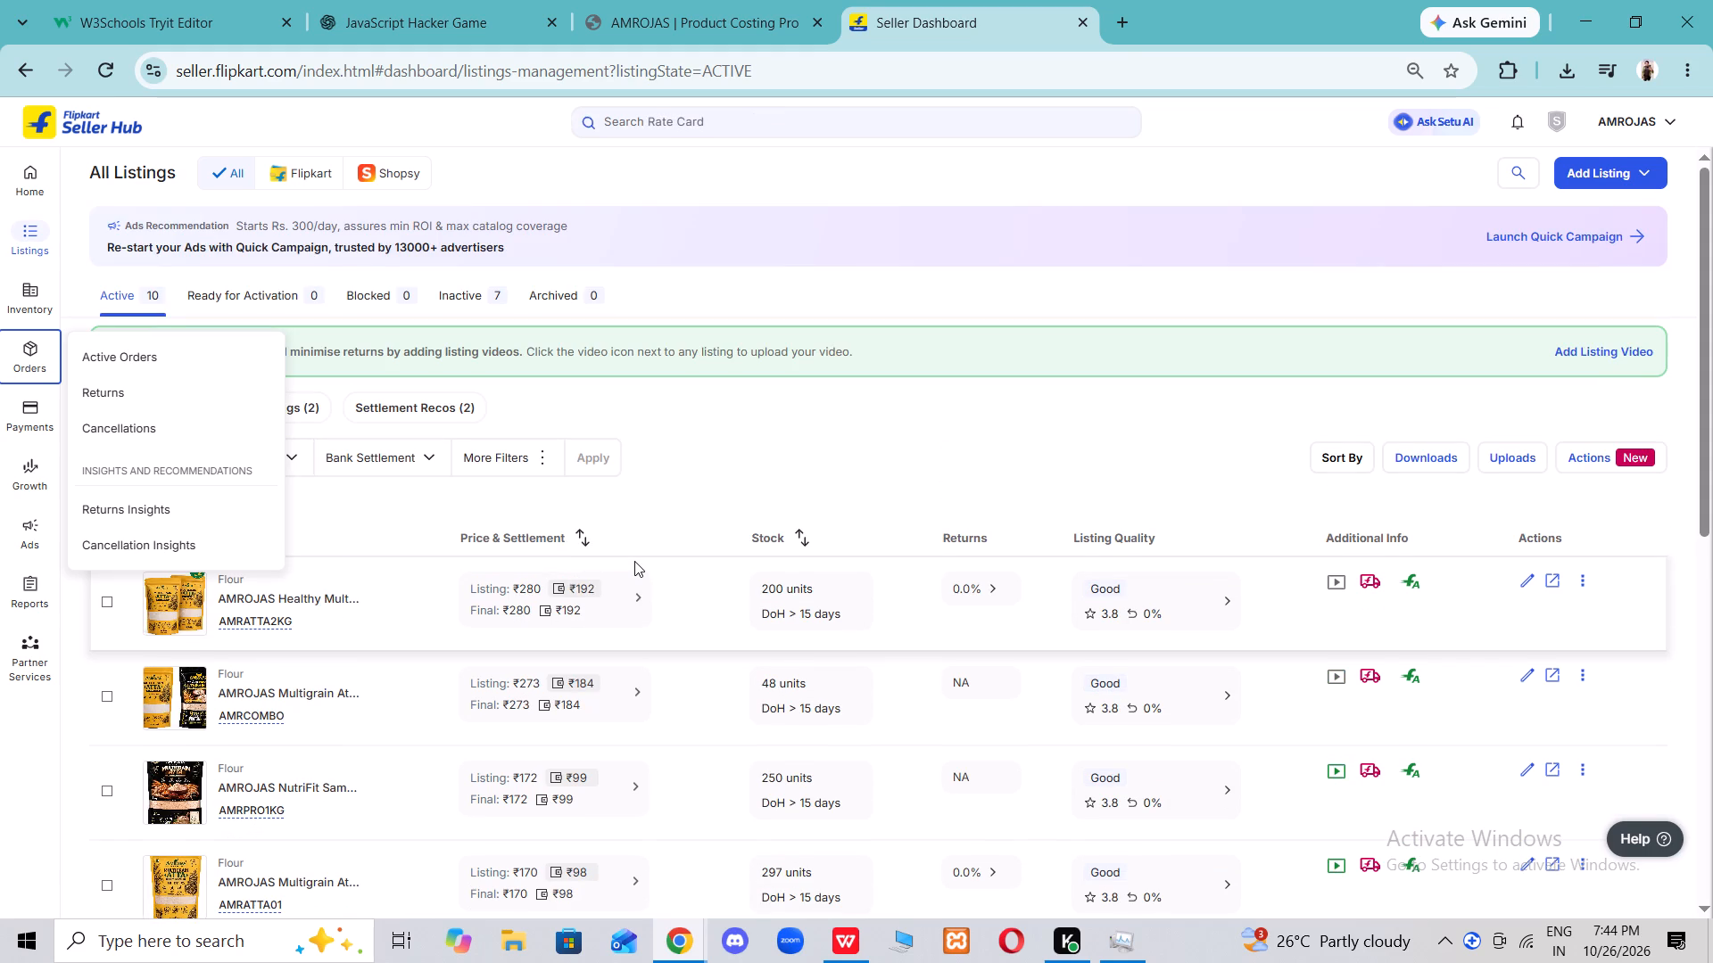
scroll(634, 561, down, 2)
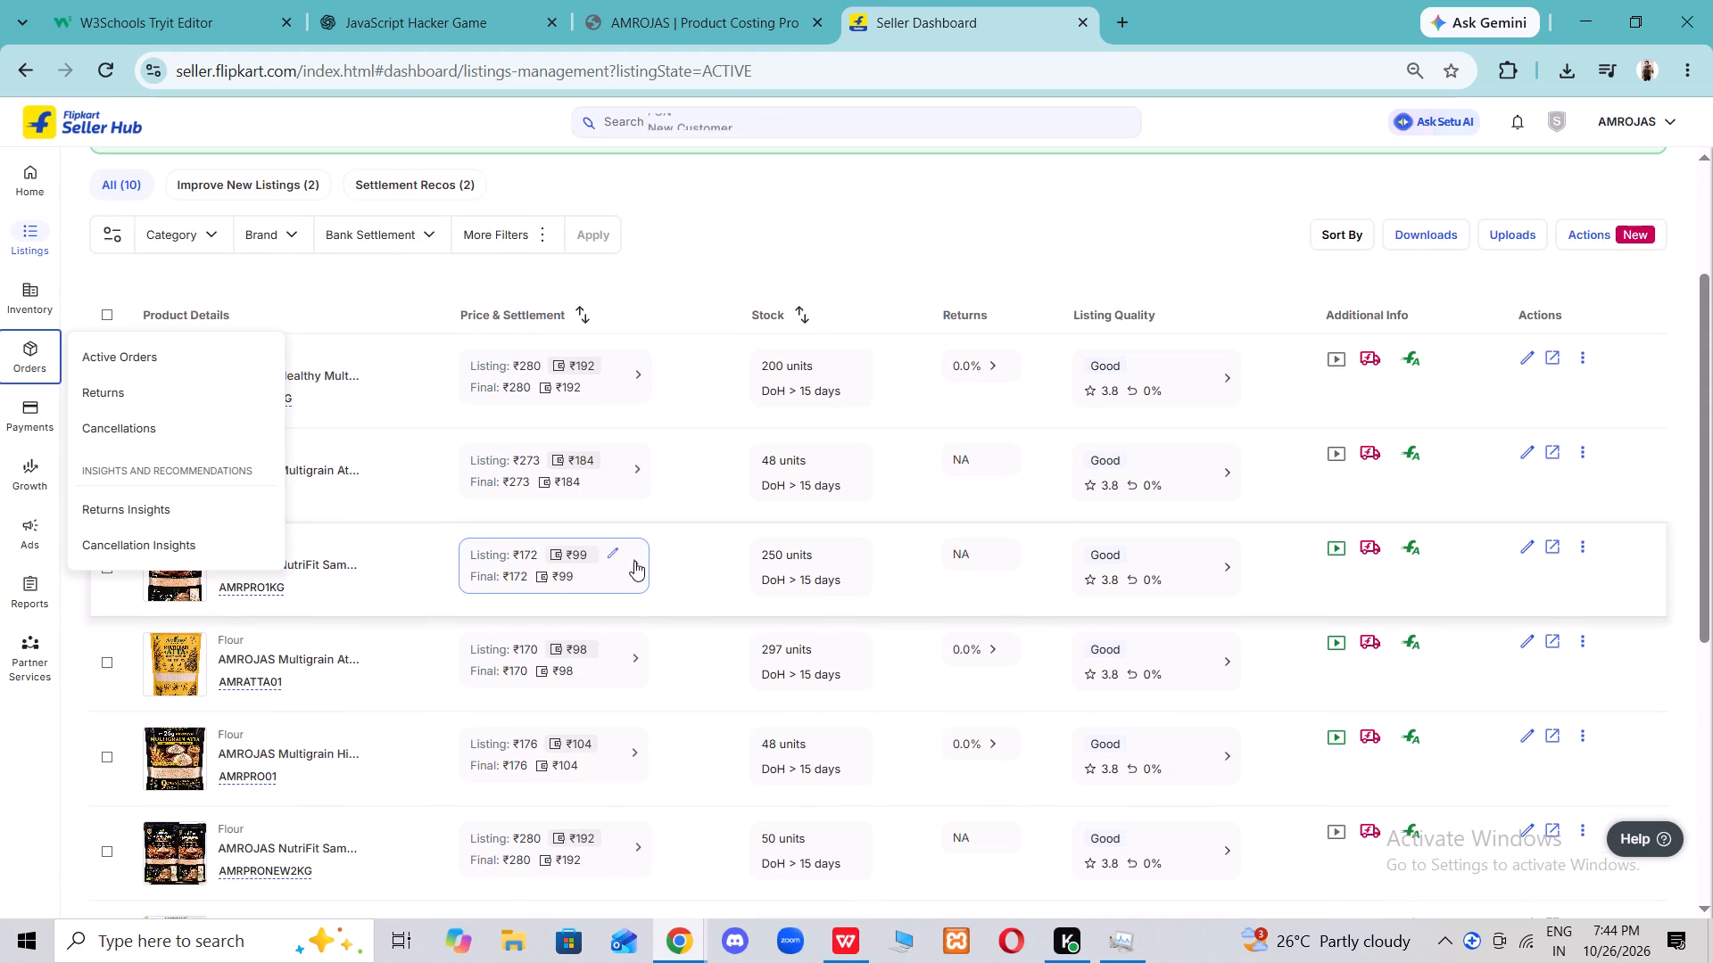
scroll(634, 561, down, 2)
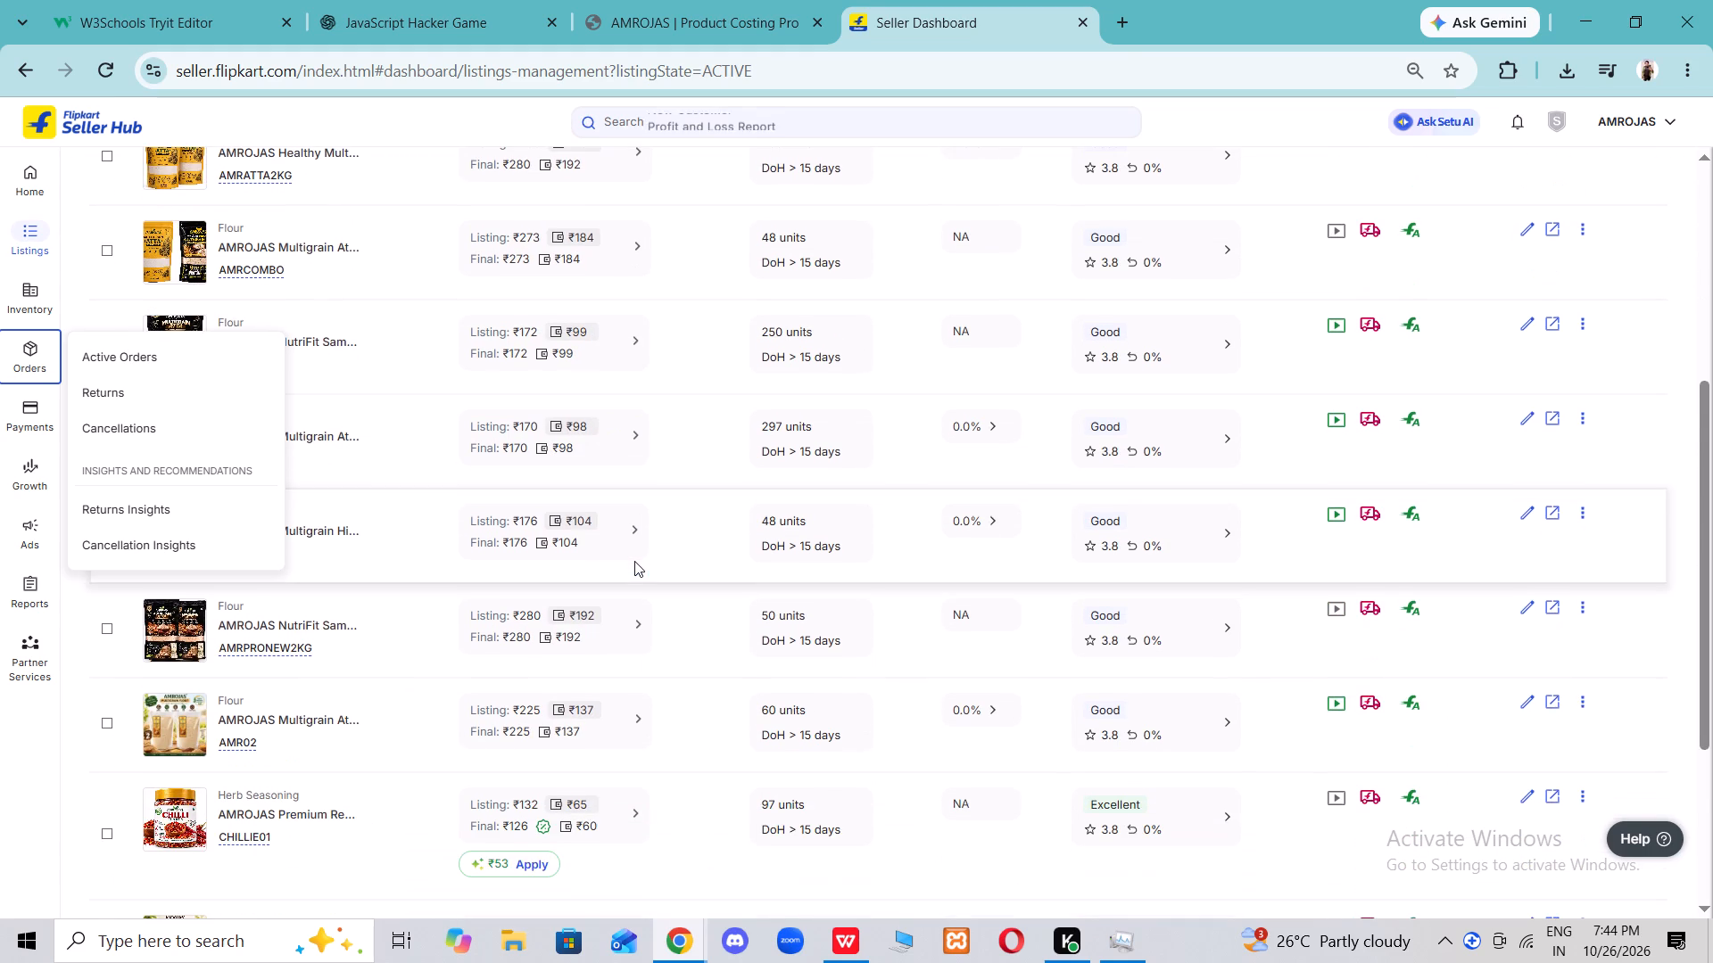
scroll(634, 561, down, 1)
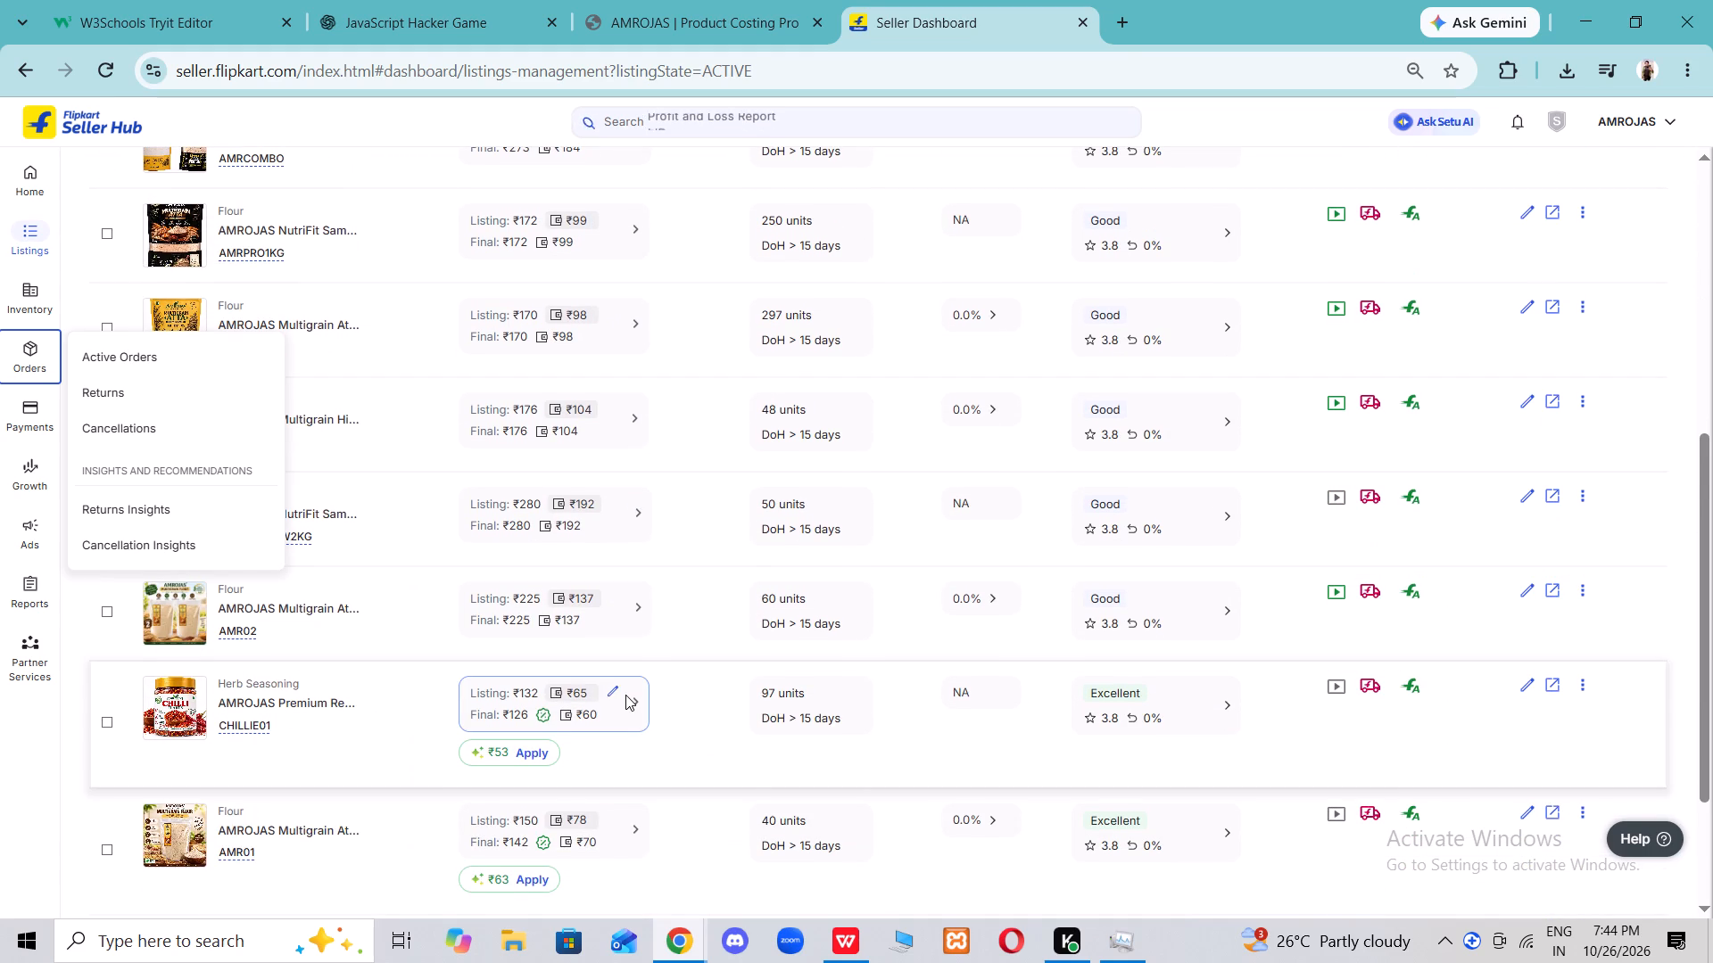
scroll(625, 695, down, 2)
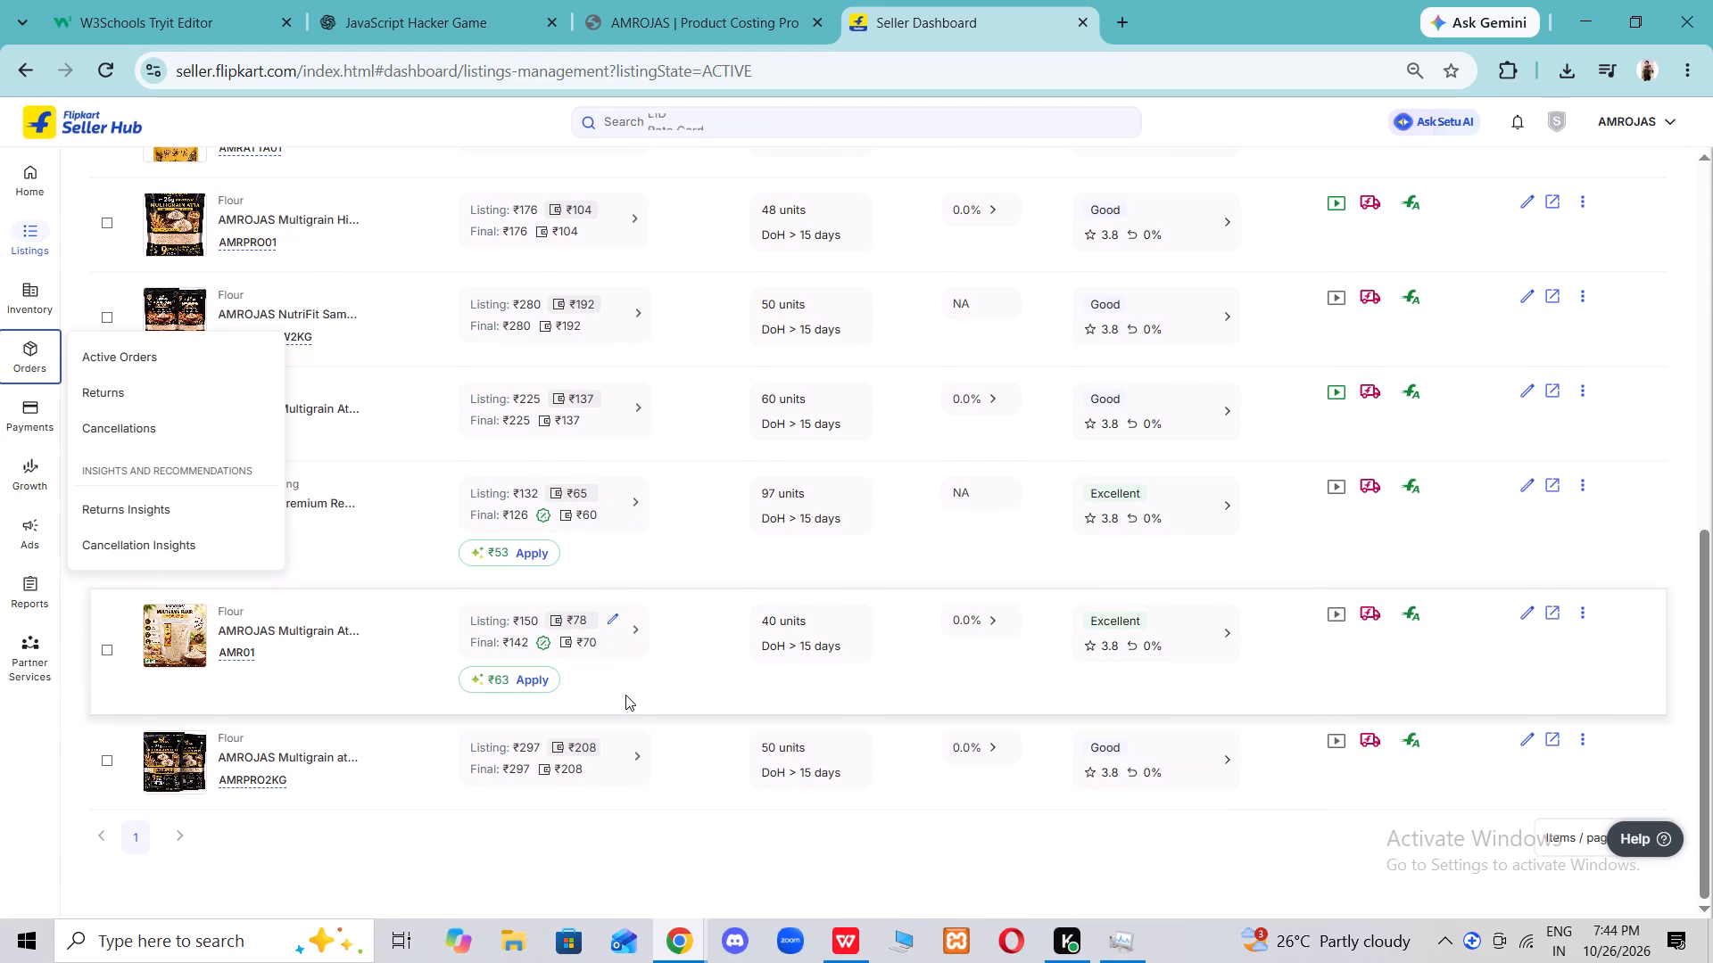